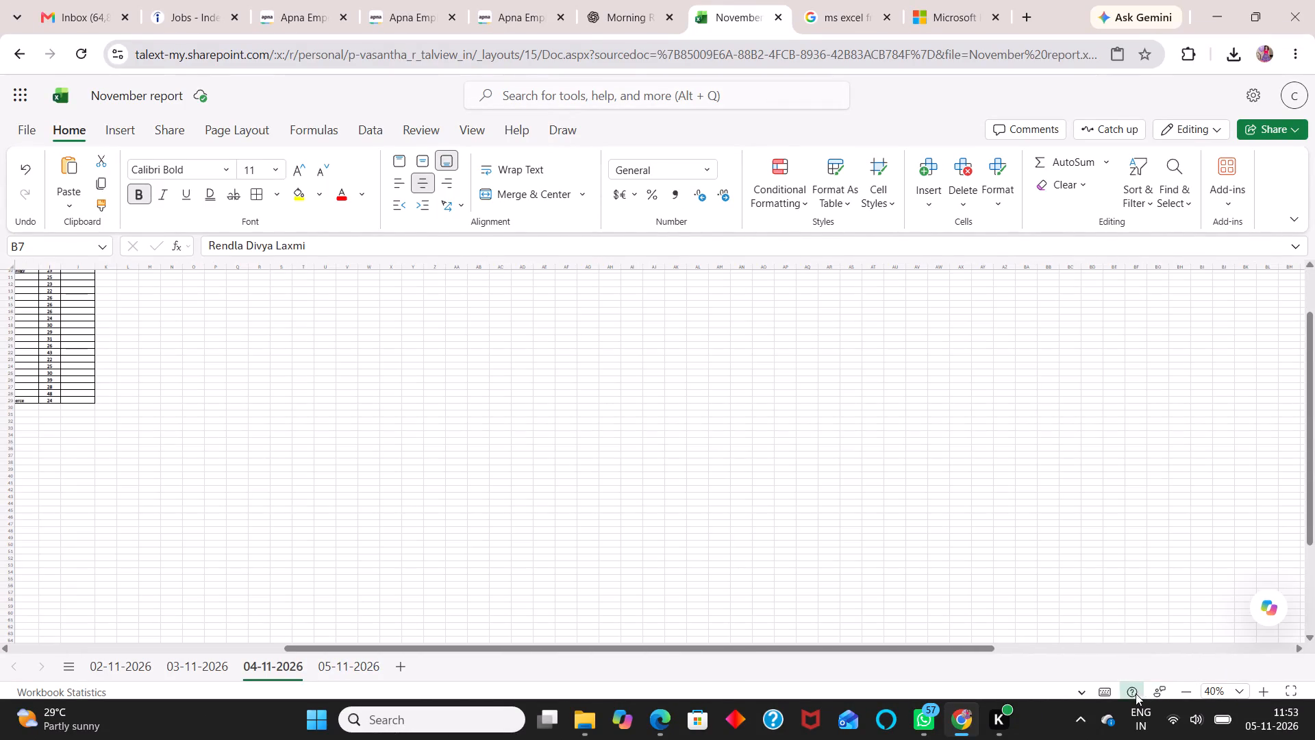
Examine the candidate table on the 04-11-2026 sheet from its first row and column at a readable zoom of about 120%.
left_click(1183, 692)
triple_click(1183, 692)
left_click(1183, 692)
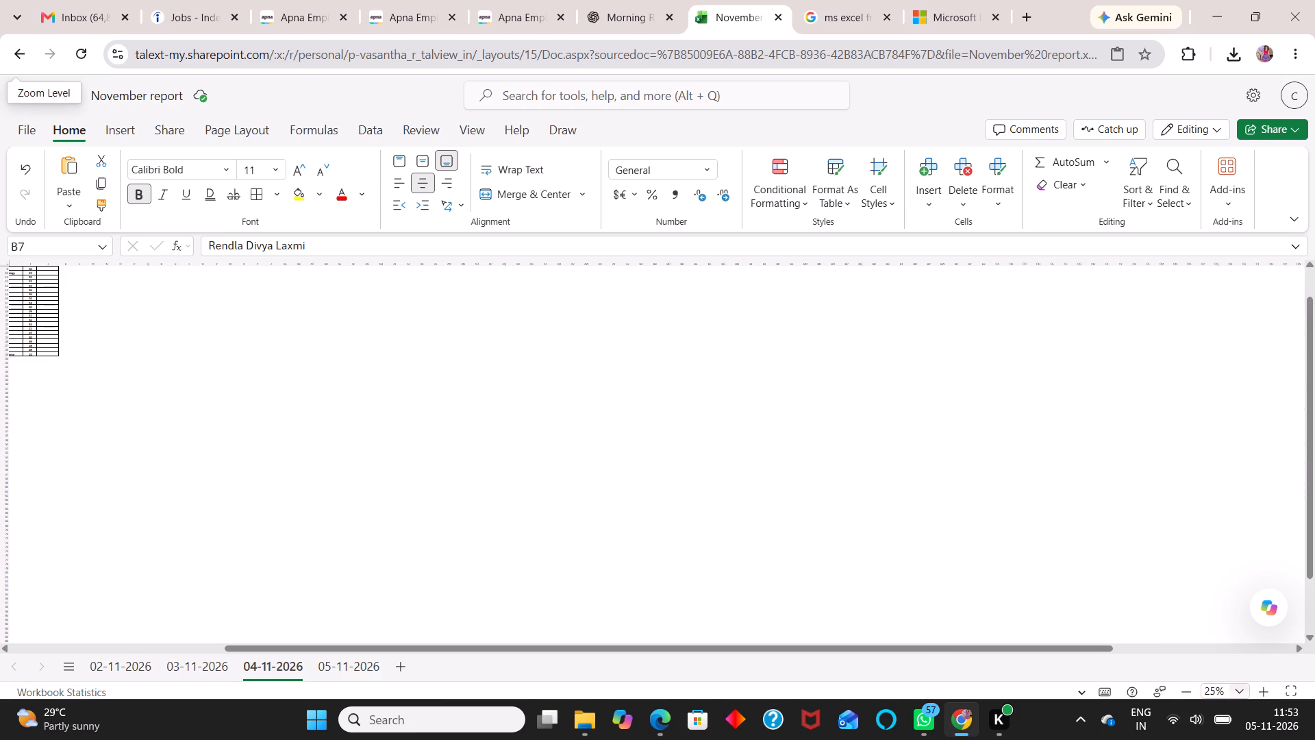
left_click(1239, 693)
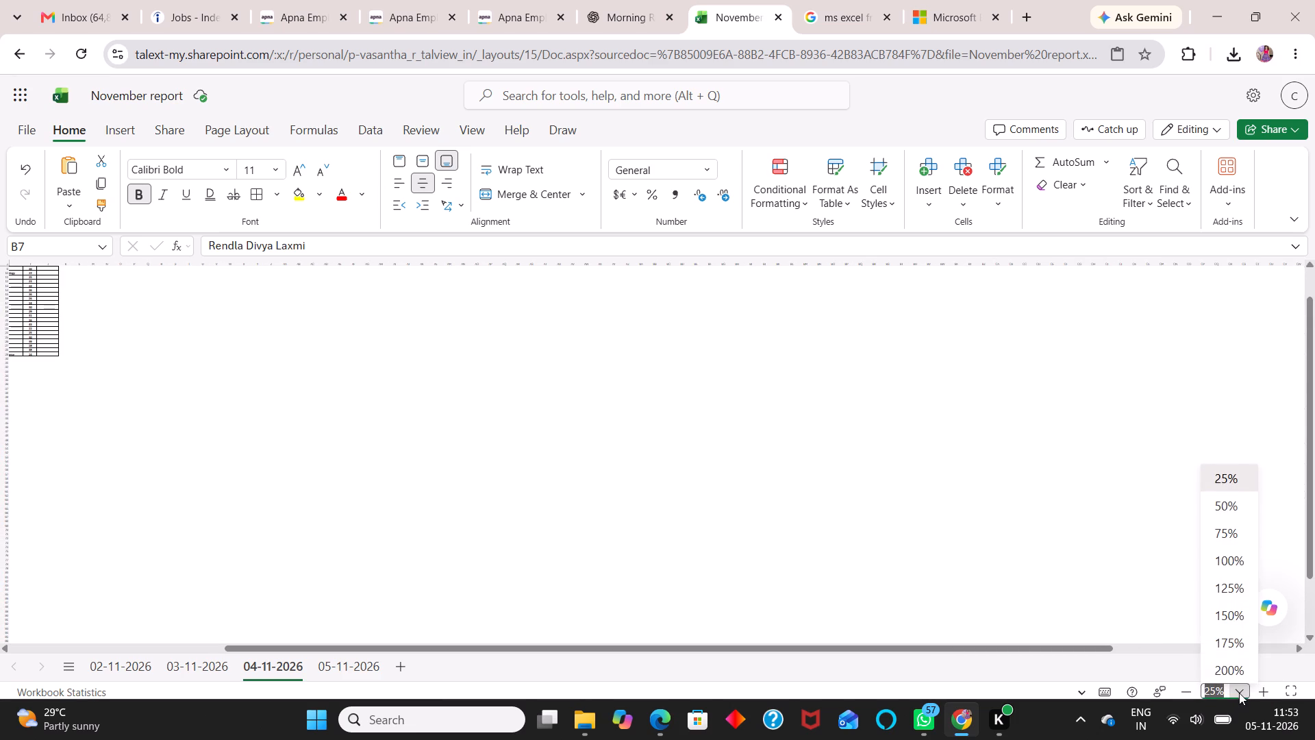
left_click(1228, 589)
scroll(889, 493, "right", 7)
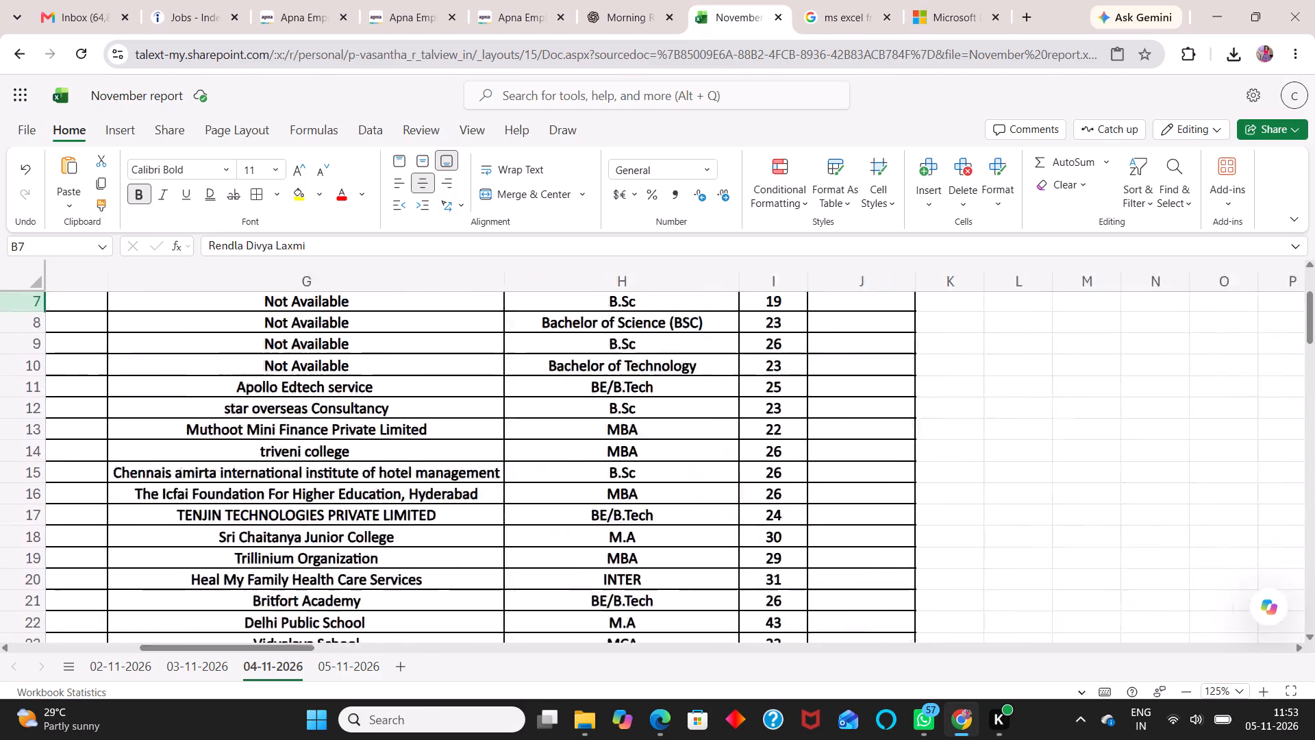
scroll(889, 493, "right", 10)
scroll(661, 448, "up", 4)
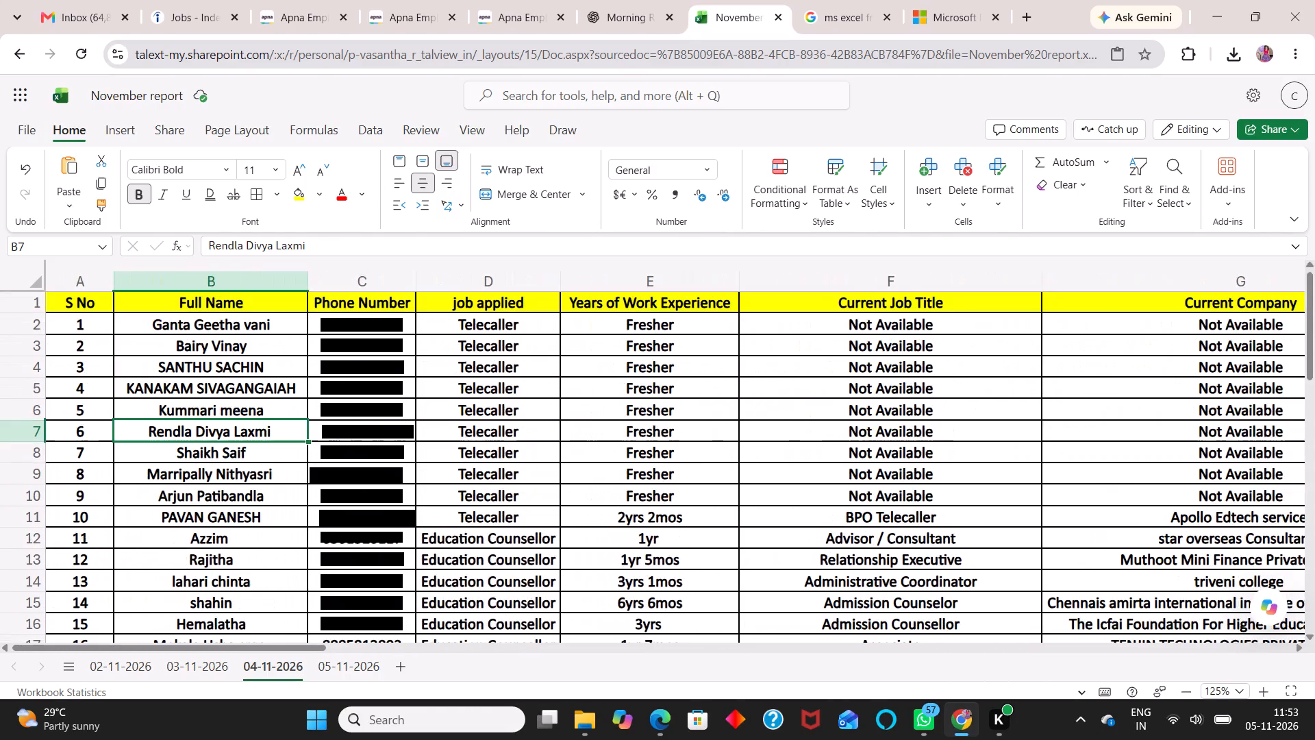
left_click(1194, 685)
left_click(1194, 685)
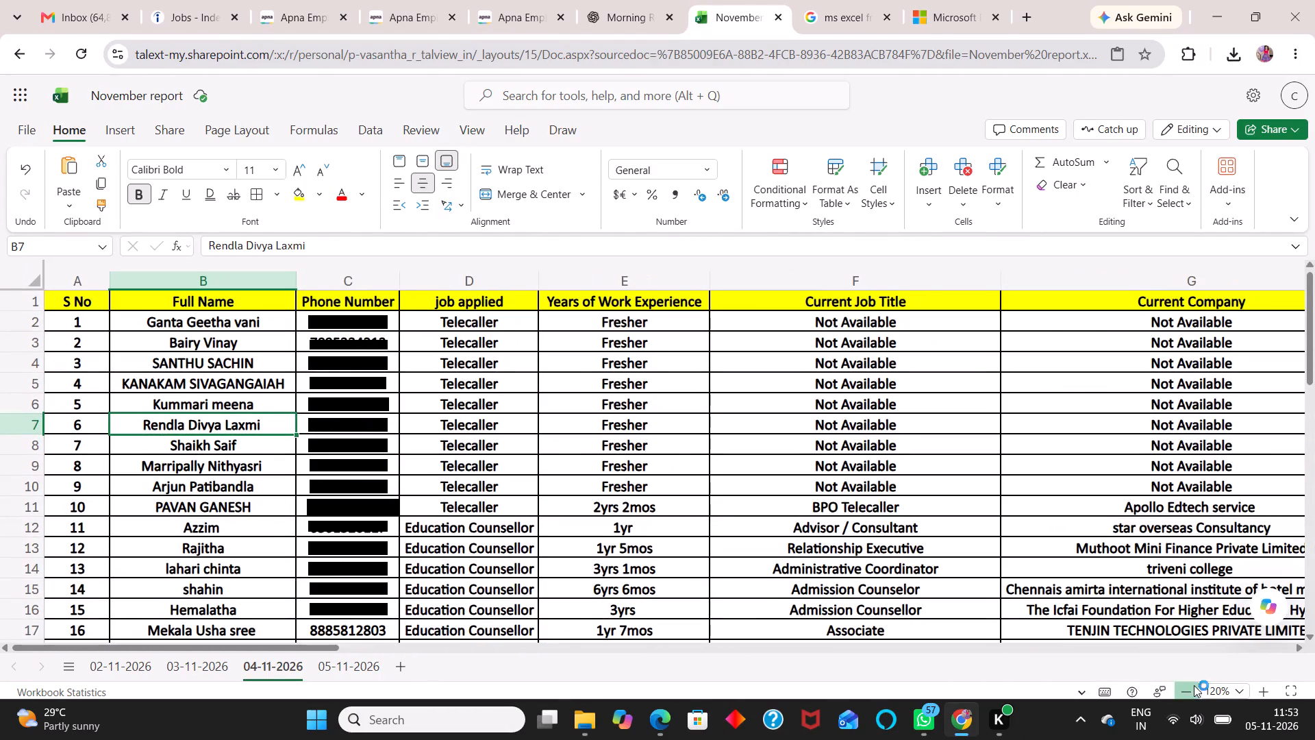
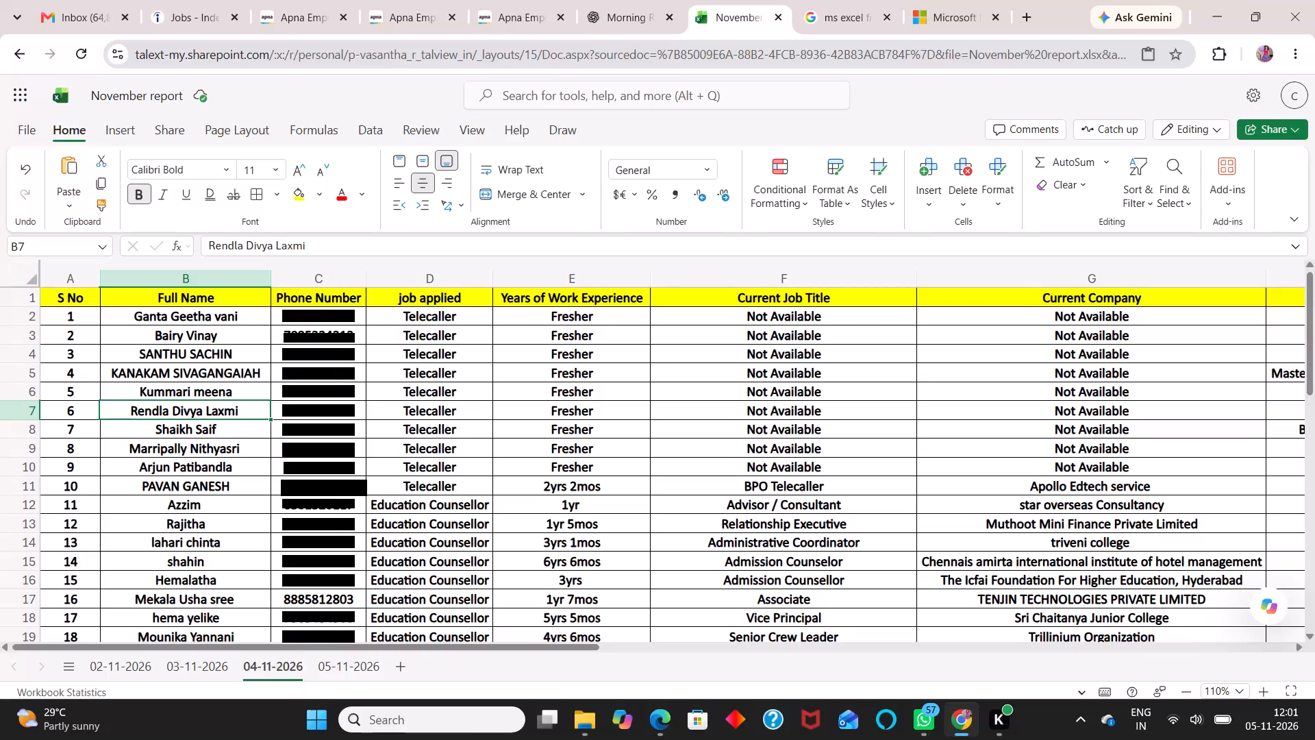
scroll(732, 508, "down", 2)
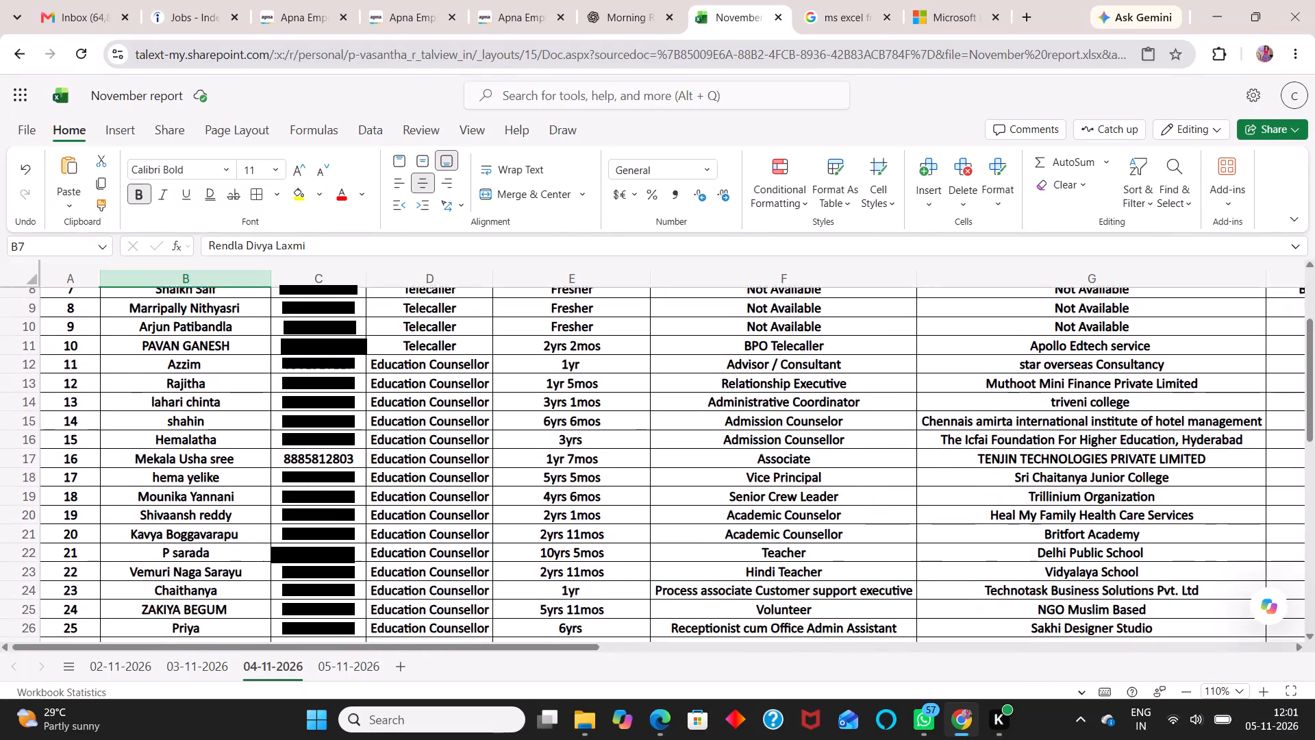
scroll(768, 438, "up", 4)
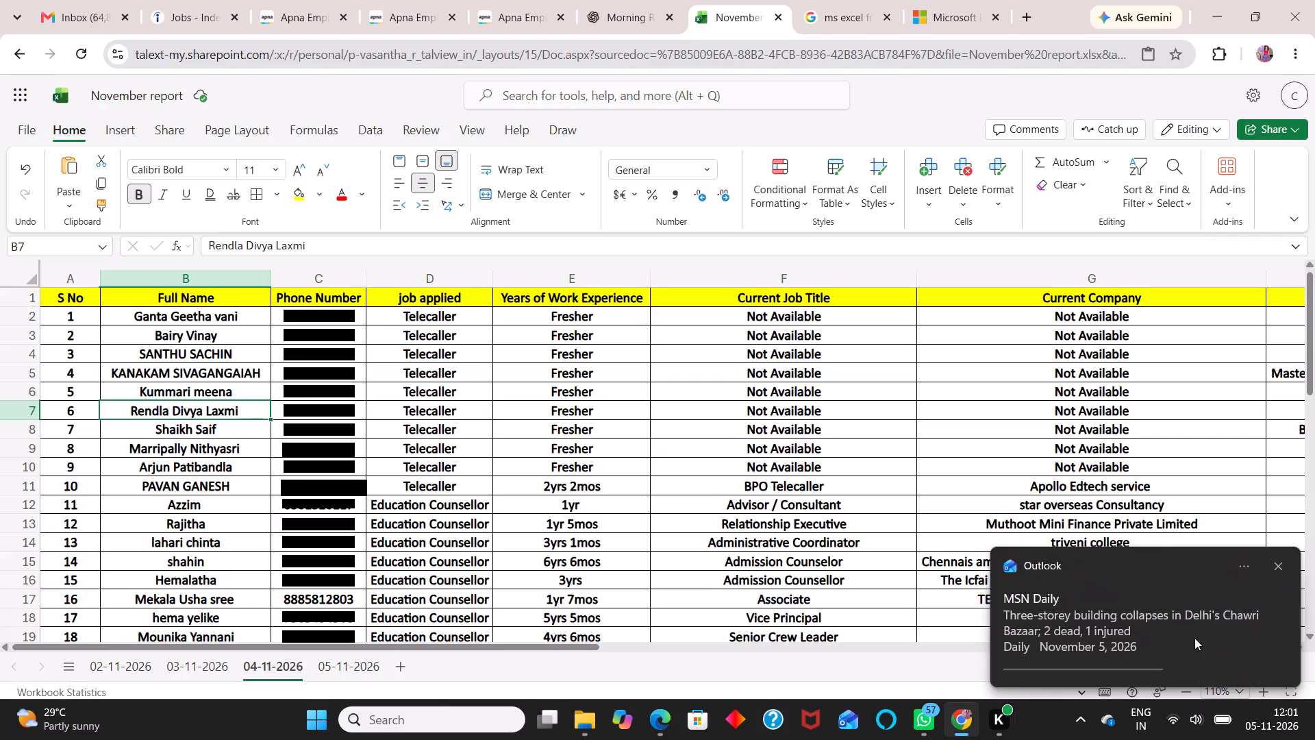
Dismiss the Outlook news notification covering the worksheet.
left_click(1281, 571)
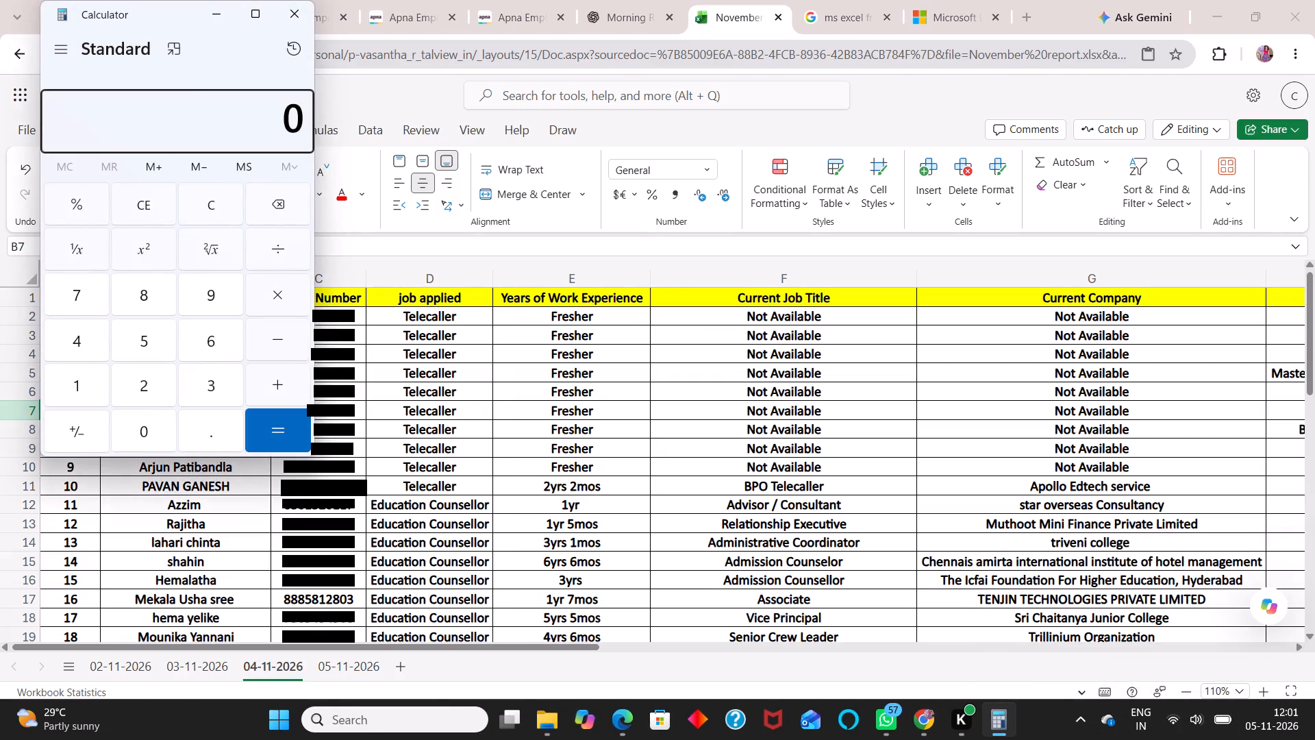
In Calculator, enter 709 as the first number of a multiplication.
left_click(81, 299)
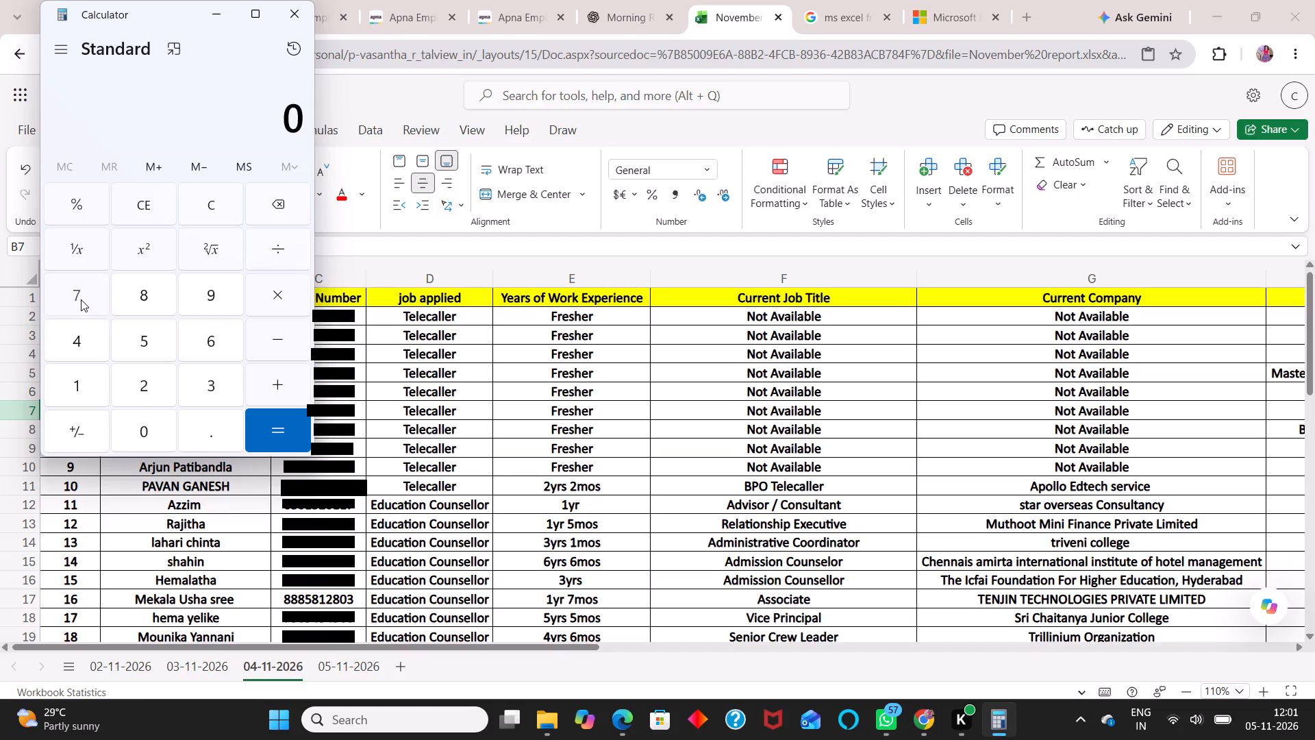
left_click(151, 436)
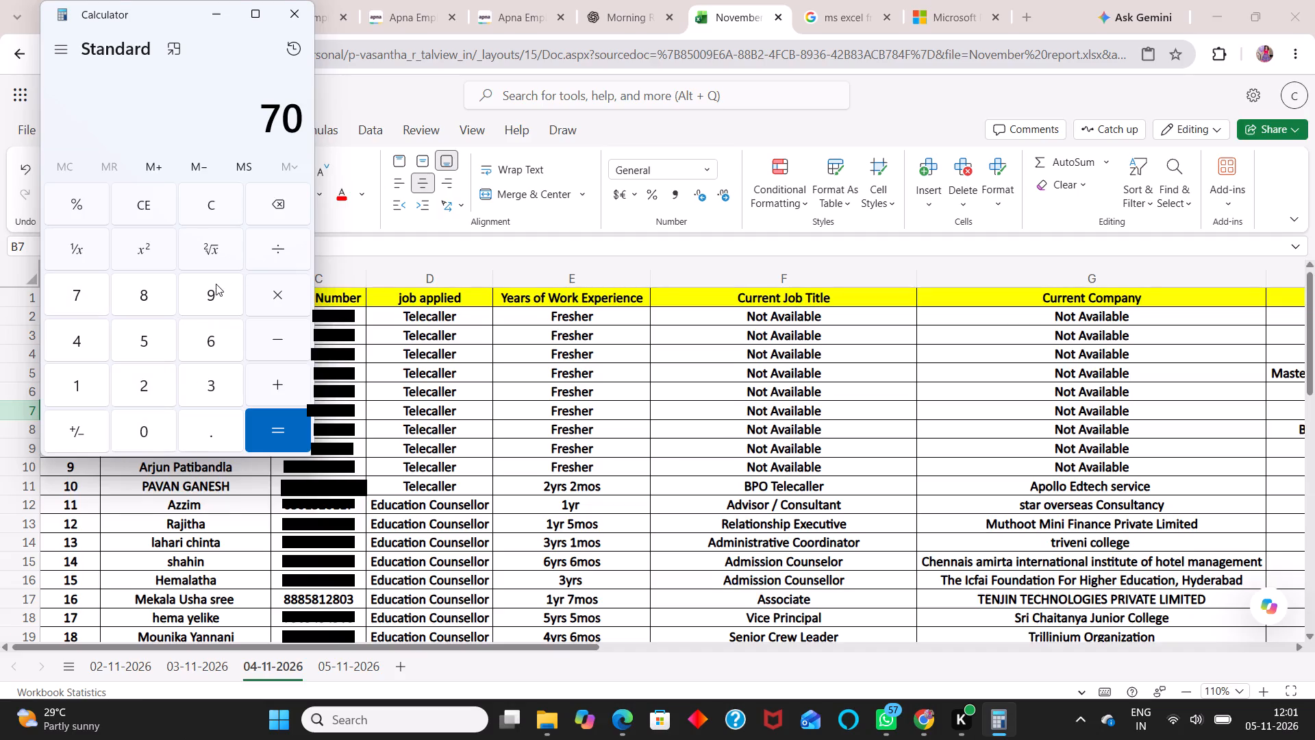
left_click(214, 286)
left_click(278, 290)
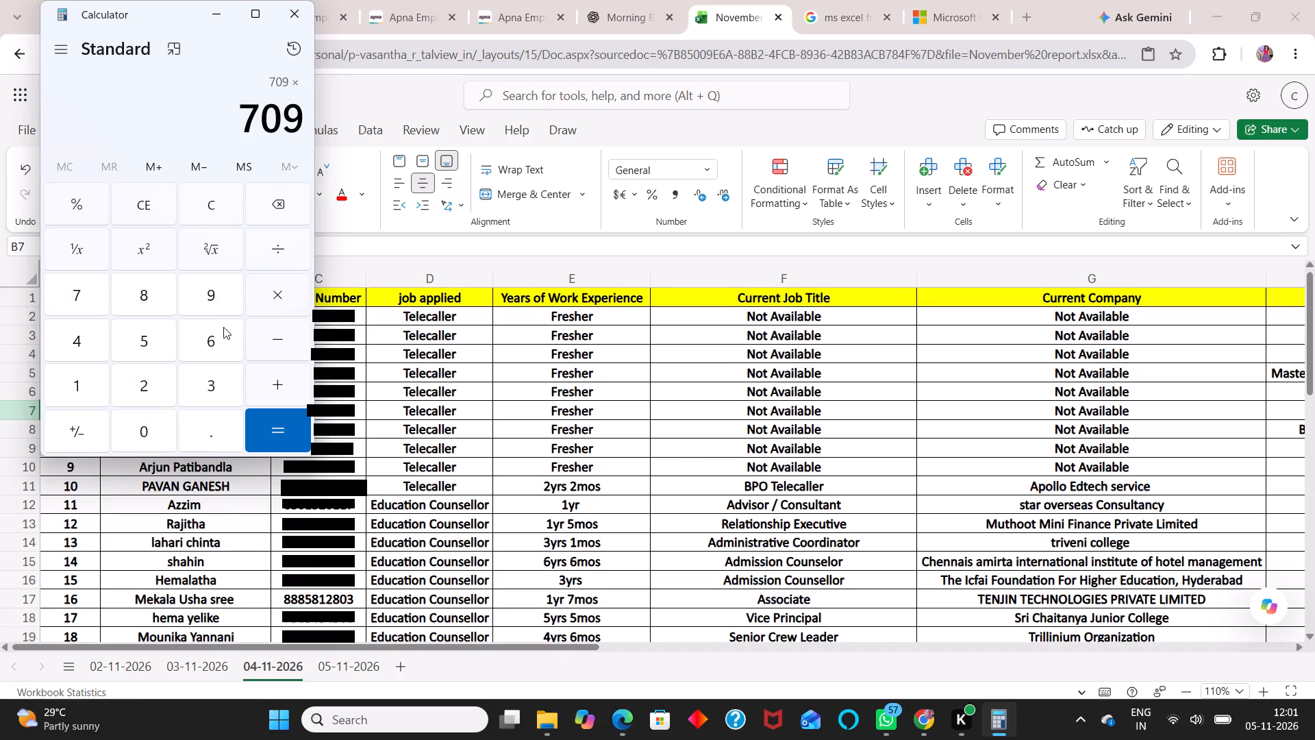
Calculate 709 × 6 in the calculator and close it.
left_click(218, 340)
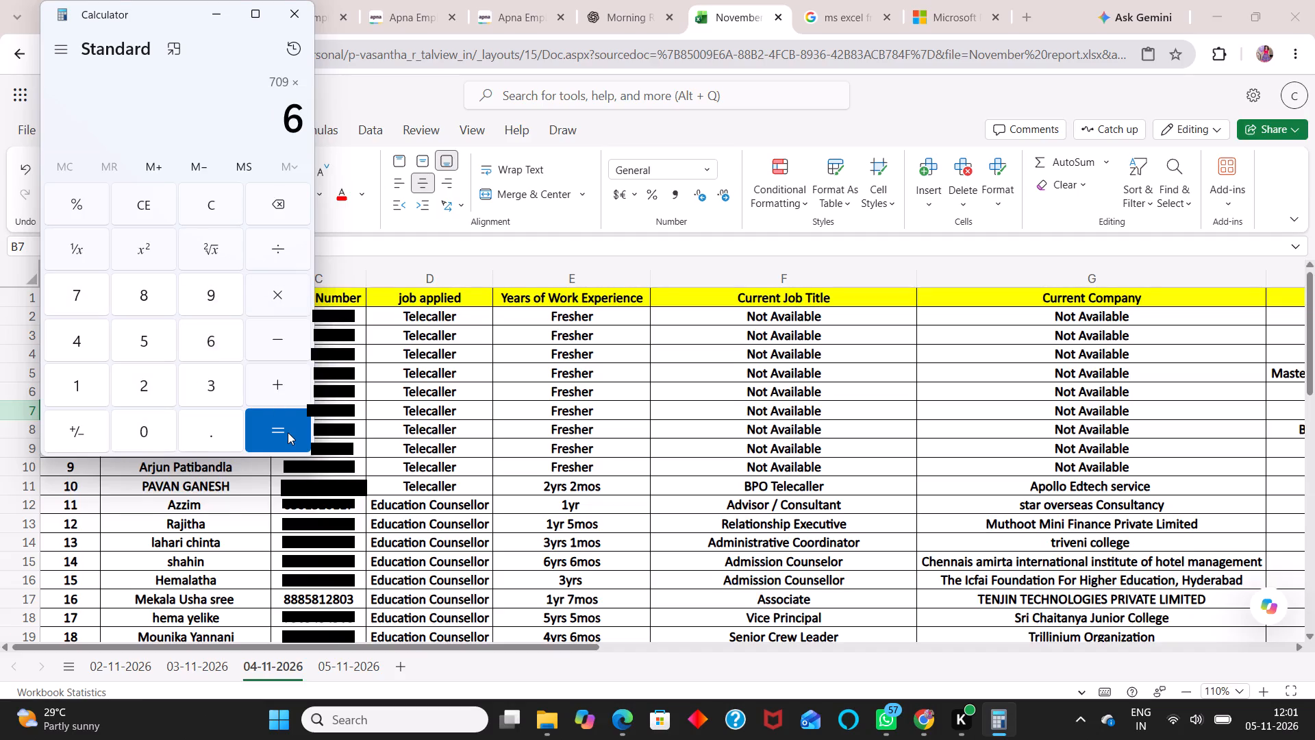
left_click(288, 432)
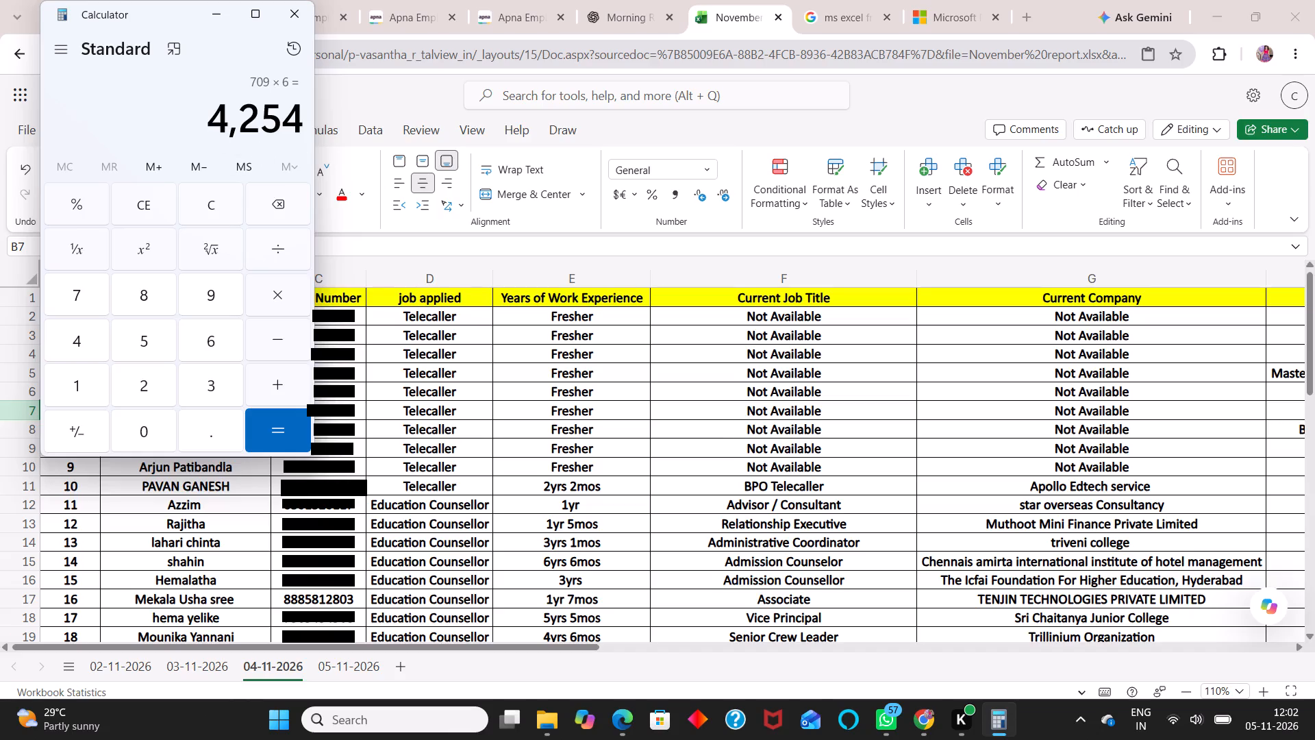
left_click(297, 14)
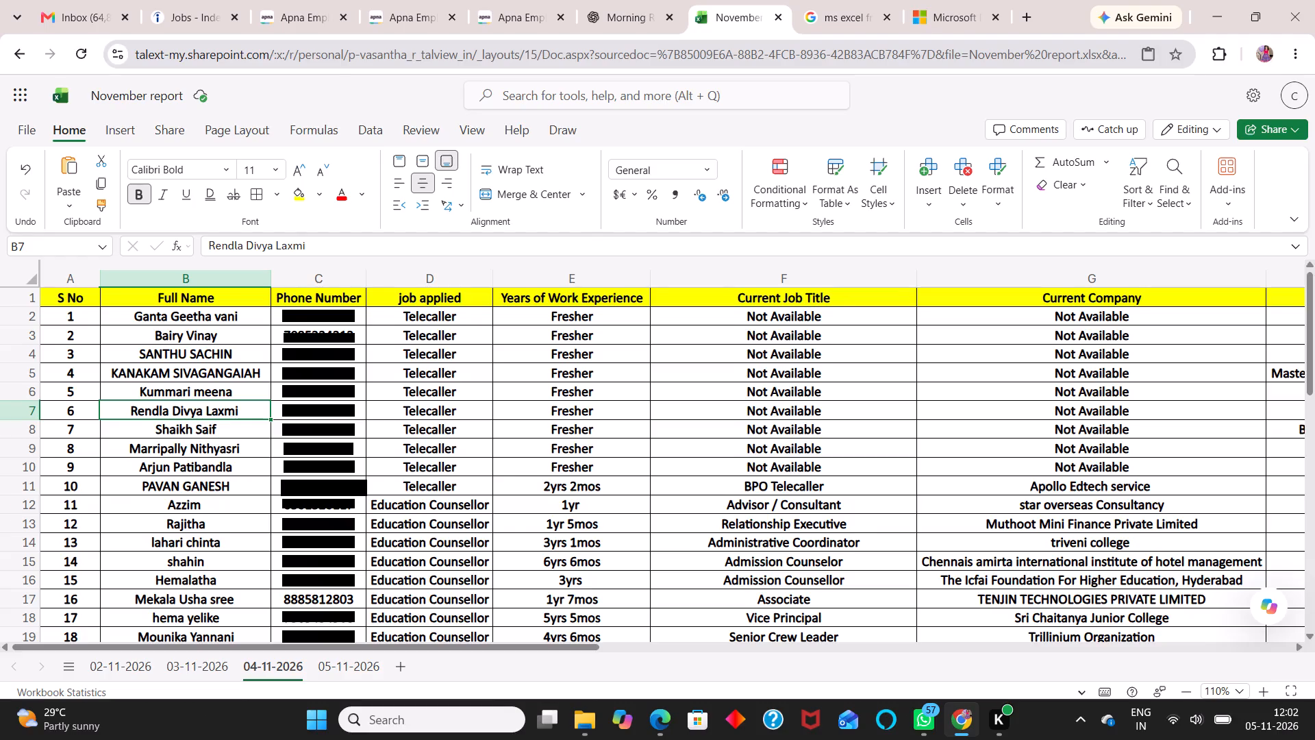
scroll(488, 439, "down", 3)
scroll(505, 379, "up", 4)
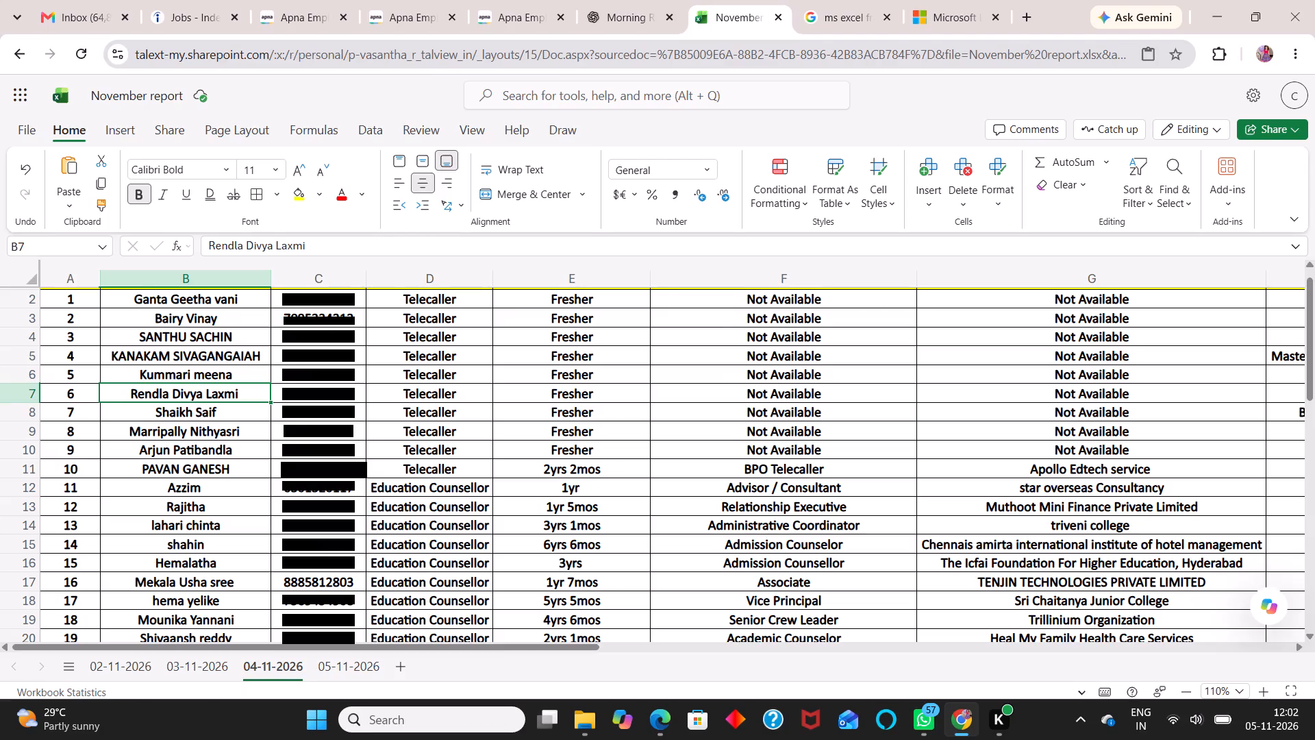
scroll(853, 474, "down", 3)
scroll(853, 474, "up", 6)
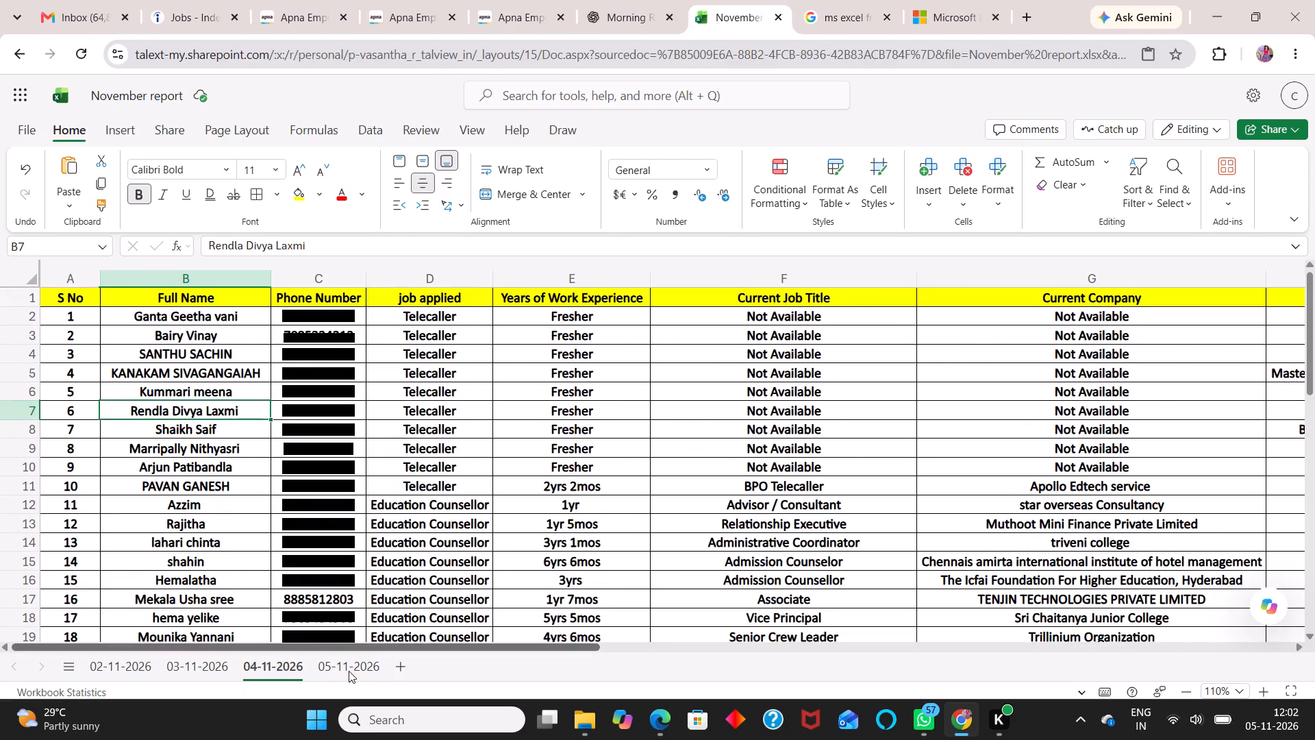
On the 05-11-2026 sheet, autofit the Full Name column to its contents.
left_click(349, 671)
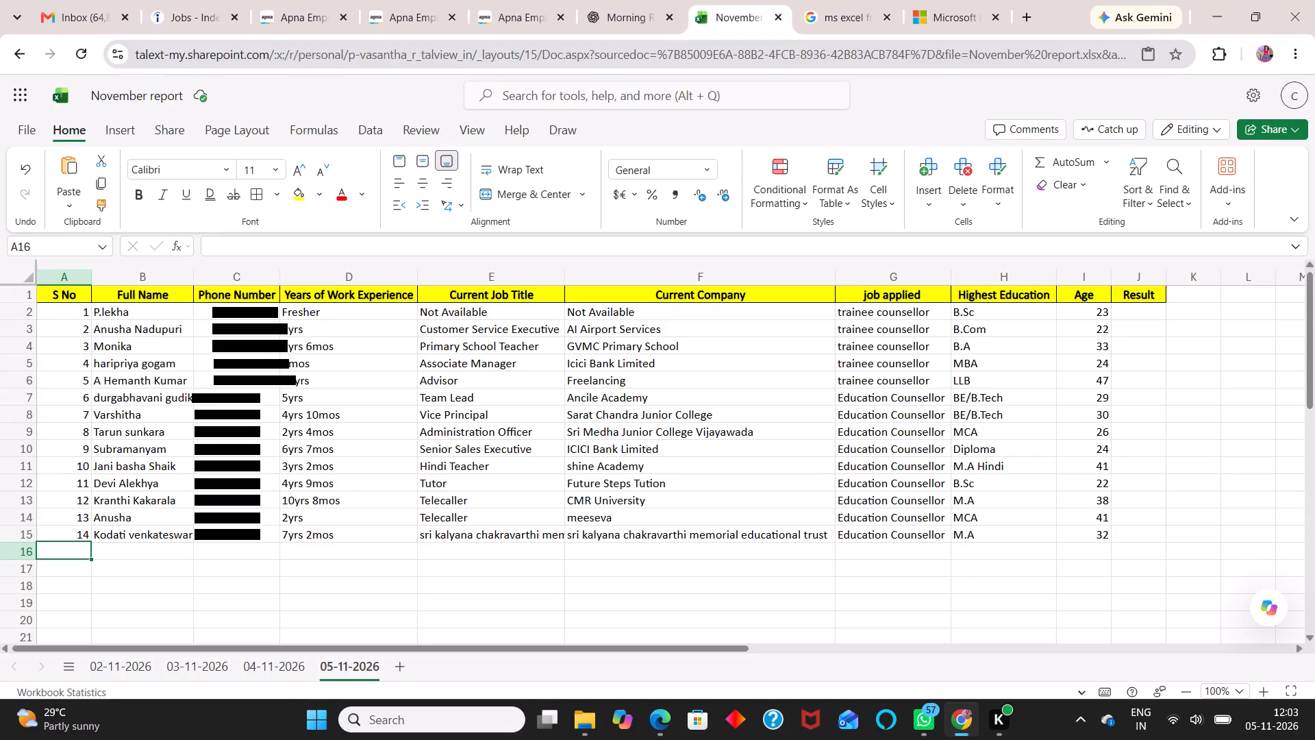
left_click(401, 568)
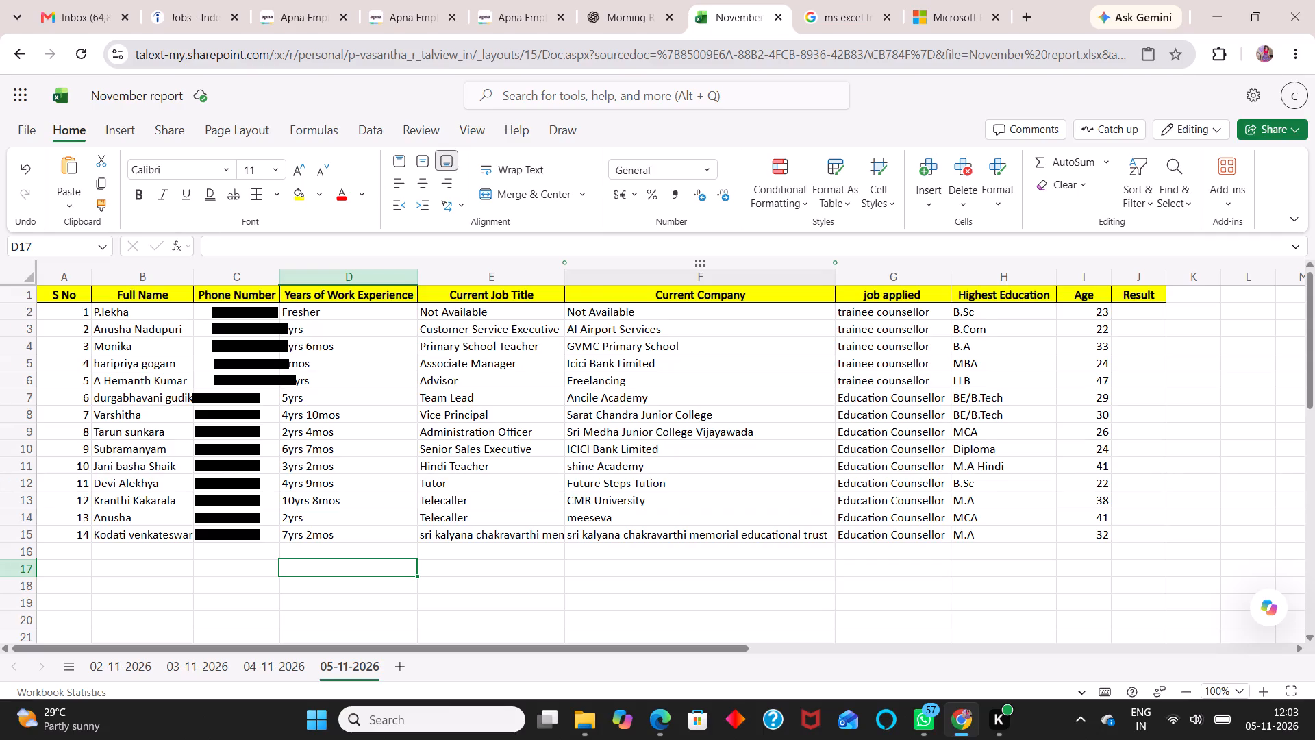
left_click(229, 399)
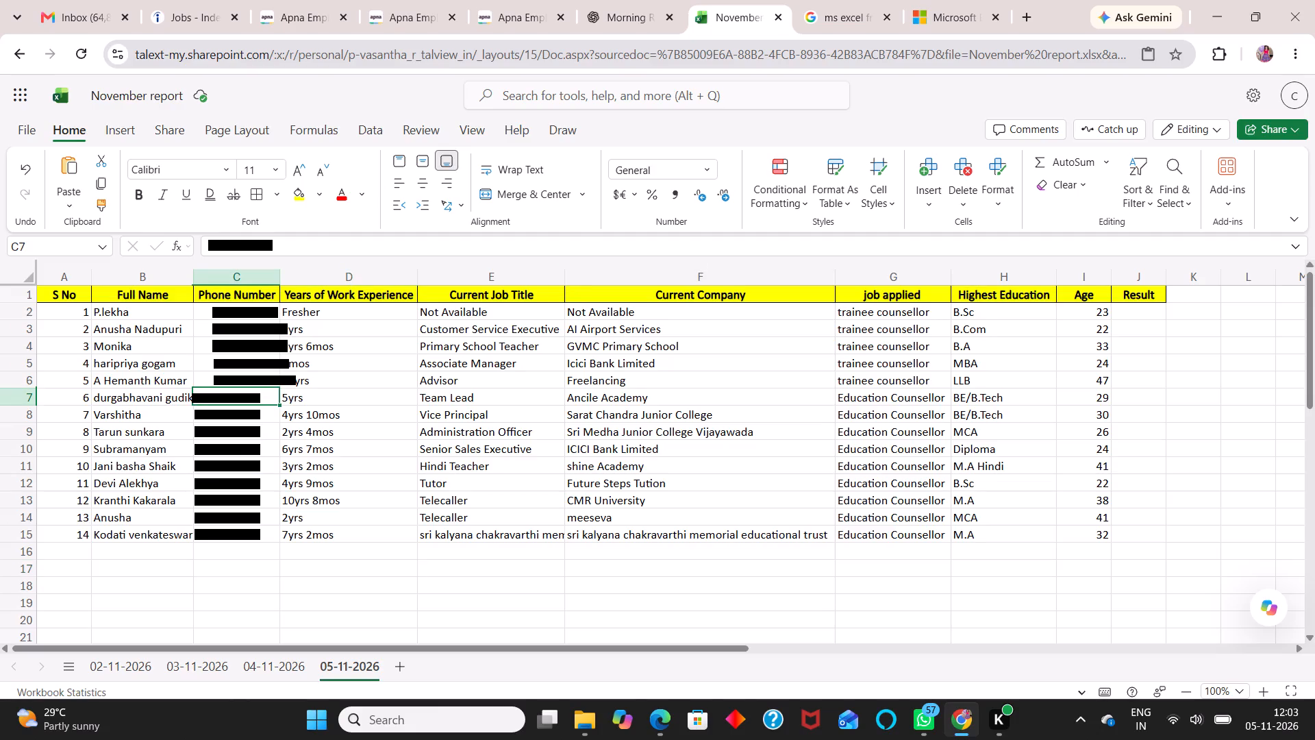
triple_click(190, 280)
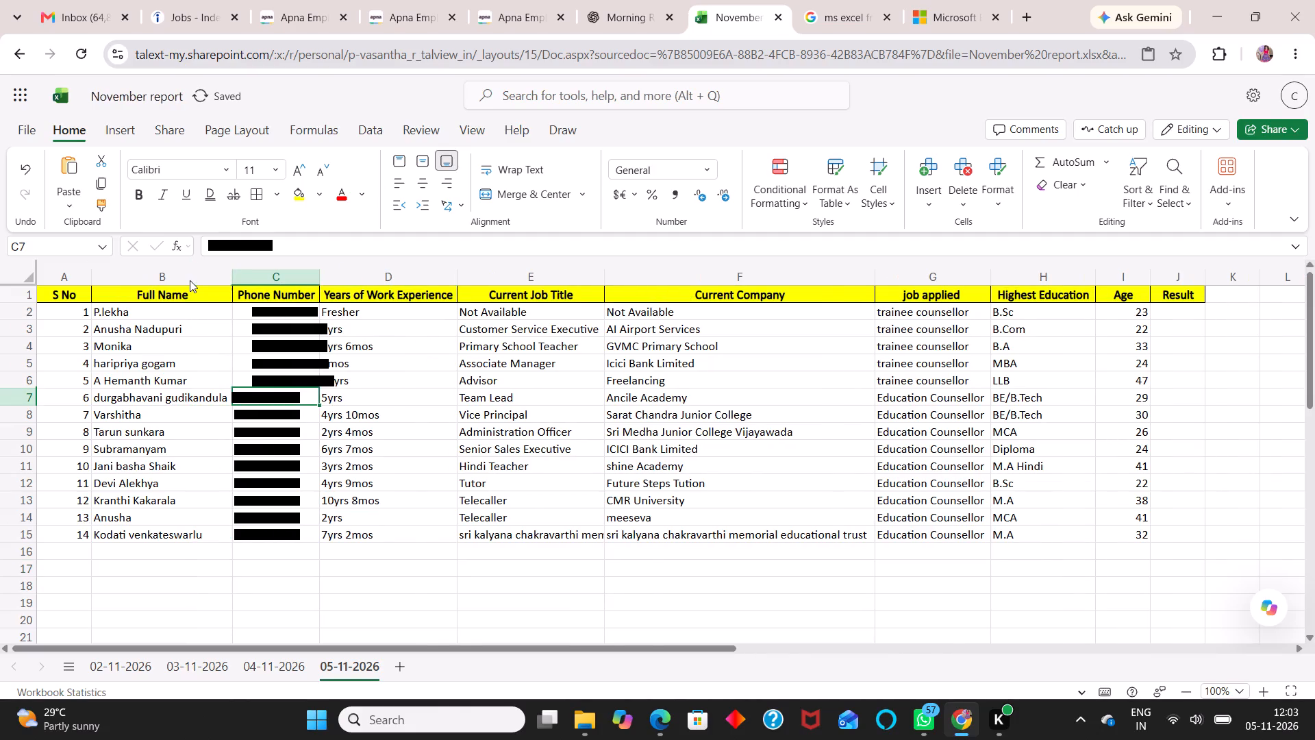
left_click(299, 558)
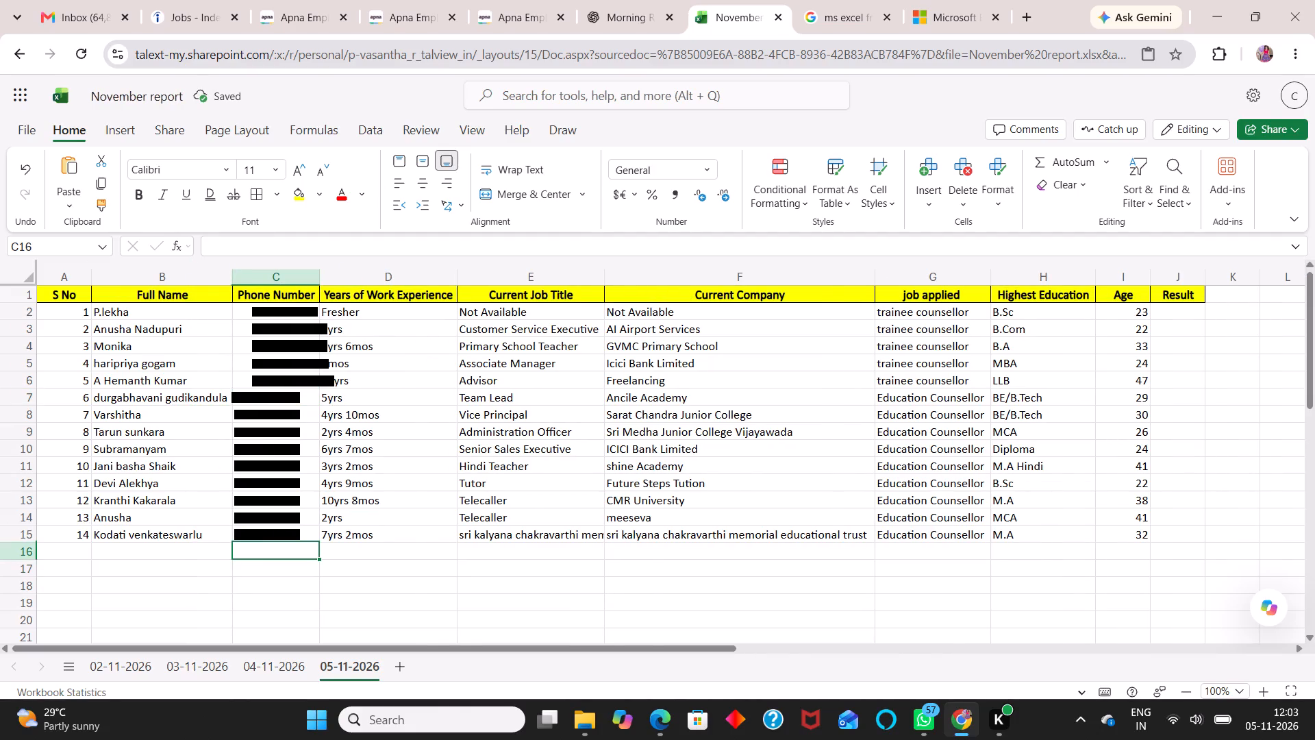
Center-align and bold the candidate data below the header row, cells A2 to J15.
left_click(62, 311)
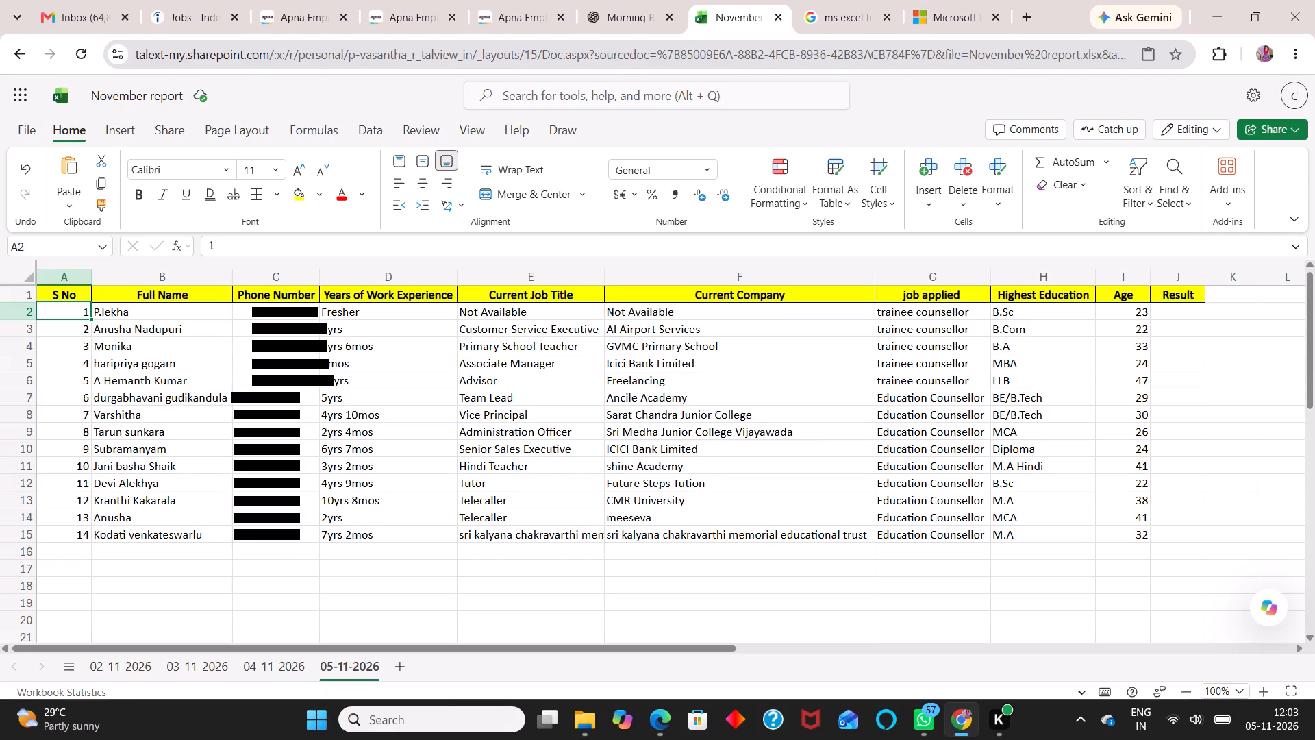
key("shift+Right")
key("shift+Right")
key("shift+Right")
key("shift+Right")
key("shift+Right")
key("shift+Right")
key("shift+Right")
key("shift+Right")
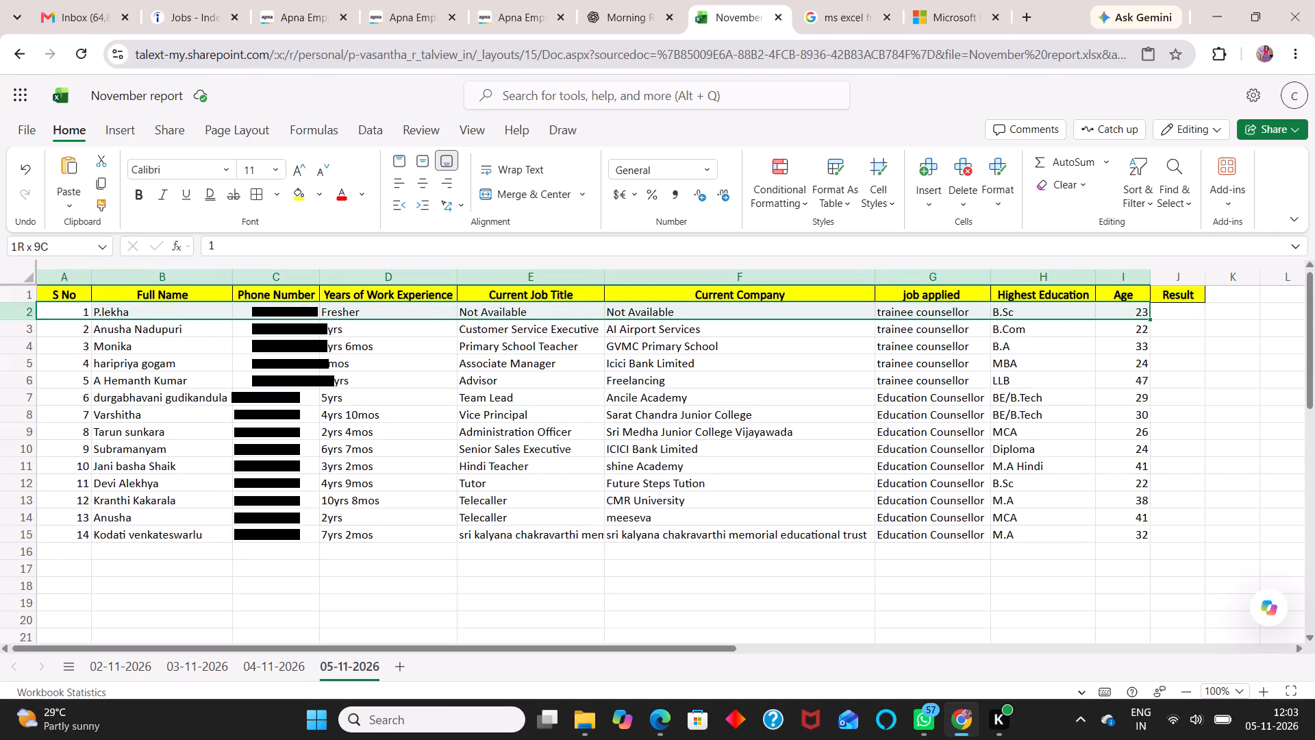
key("shift+Right")
key("shift+Down")
key("shift+Down")
key("shift+Down")
key("shift+Down")
key("shift+Down")
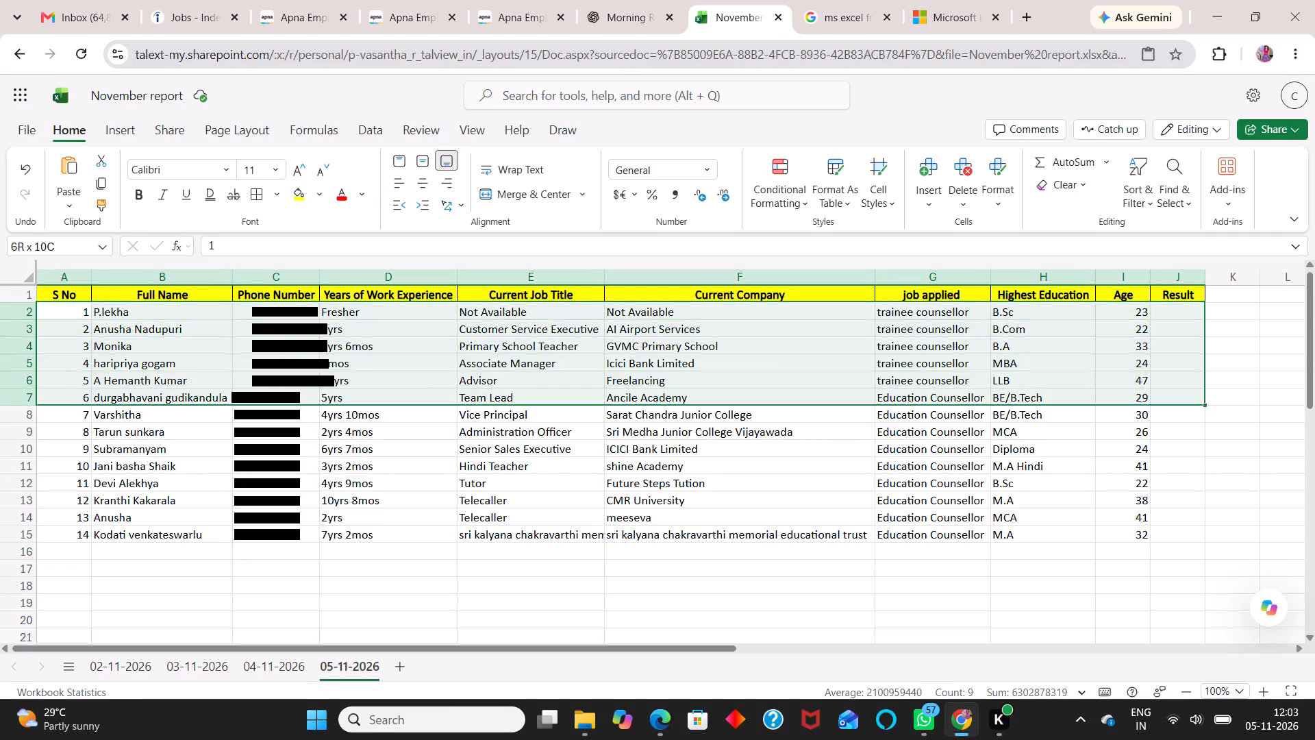
key("shift+Down")
key("shift+Down")
key("shift+Down")
key("shift+Down")
key("shift+Down")
key("shift+Down")
key("shift+Down")
key("shift+Down")
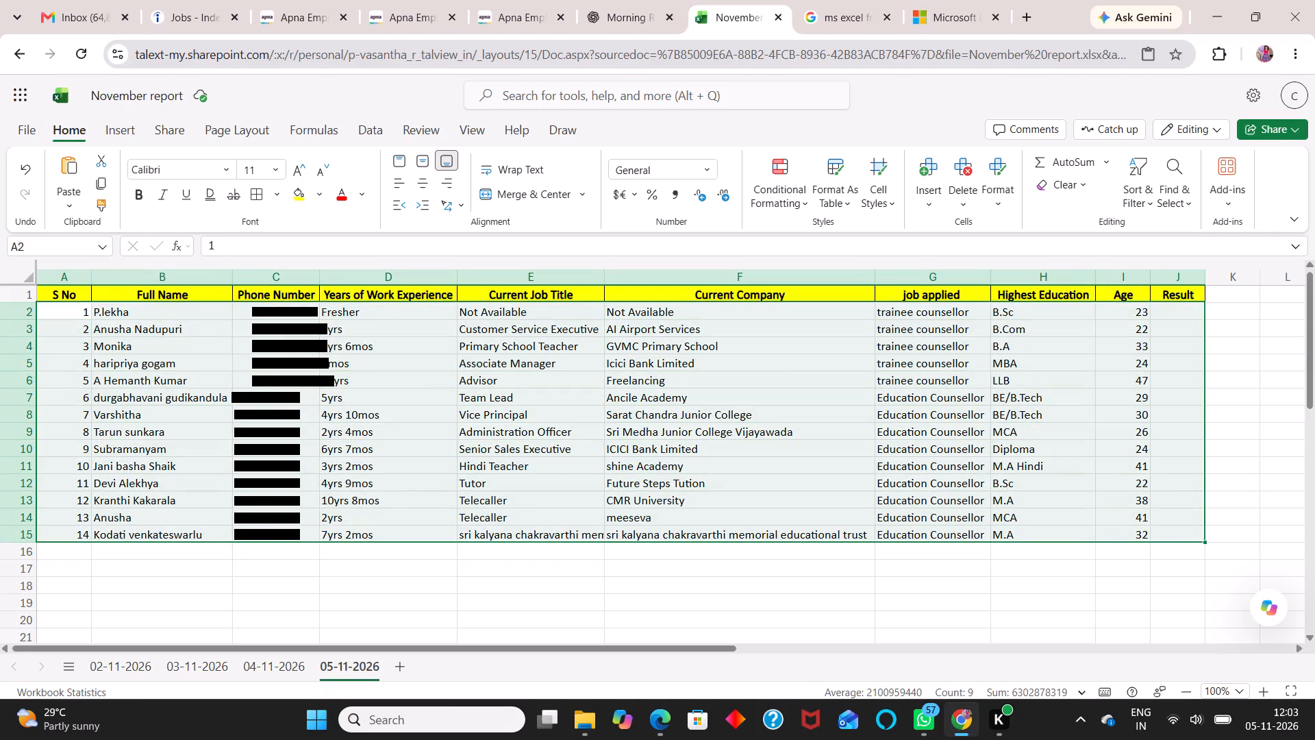
left_click(416, 179)
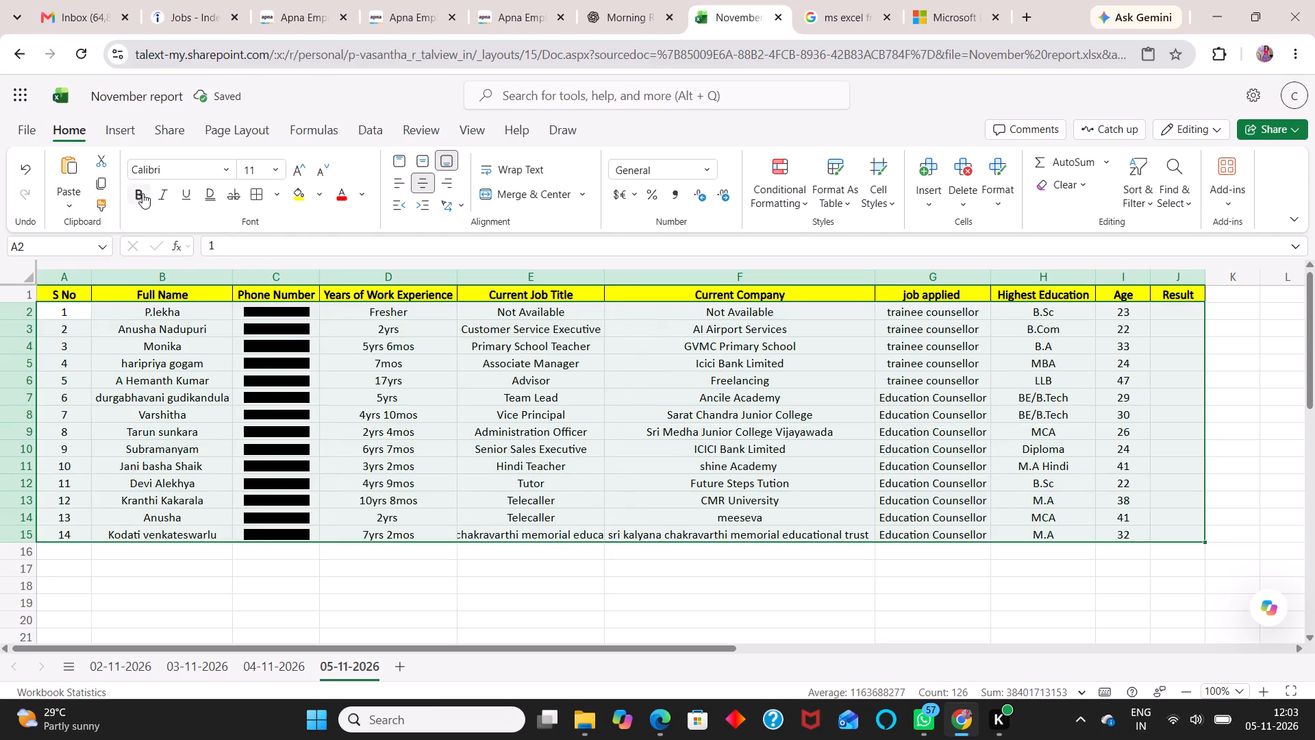
left_click(142, 194)
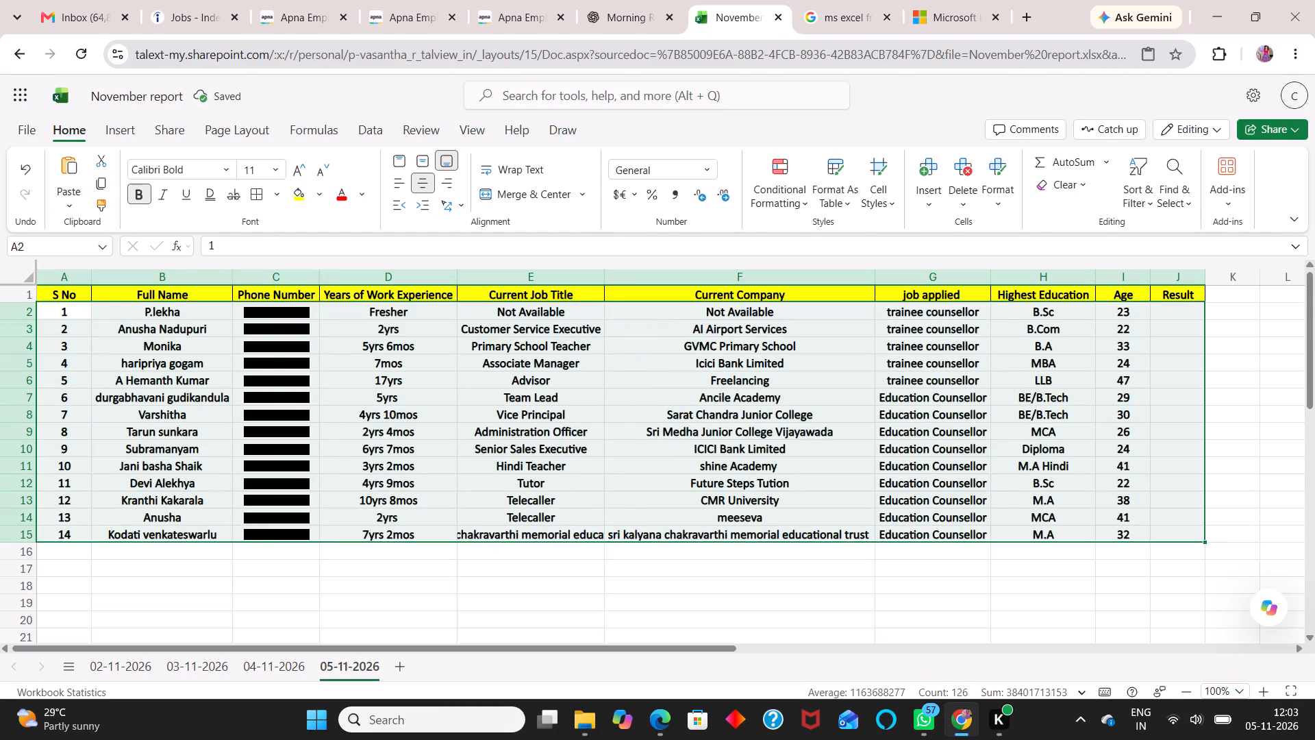
left_click(447, 569)
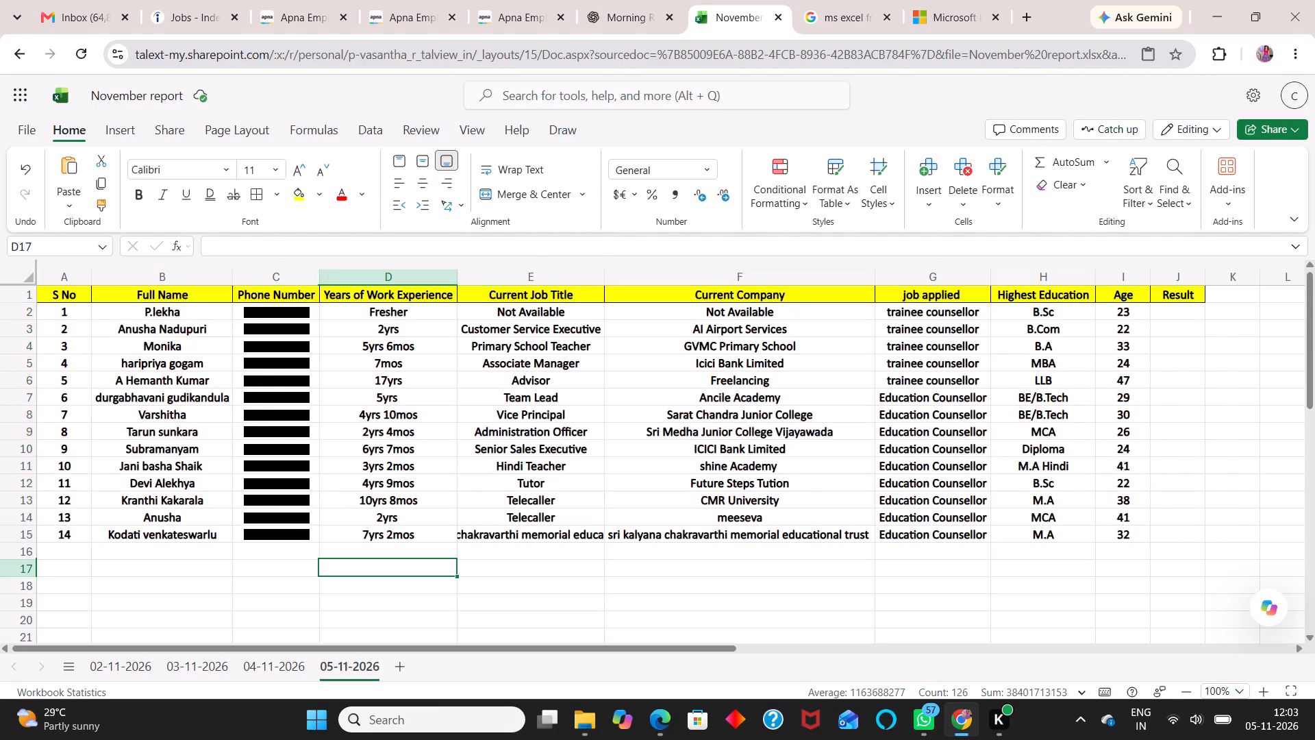
Autofit the Current Job Title, Current Company and job applied columns to their contents.
triple_click(603, 283)
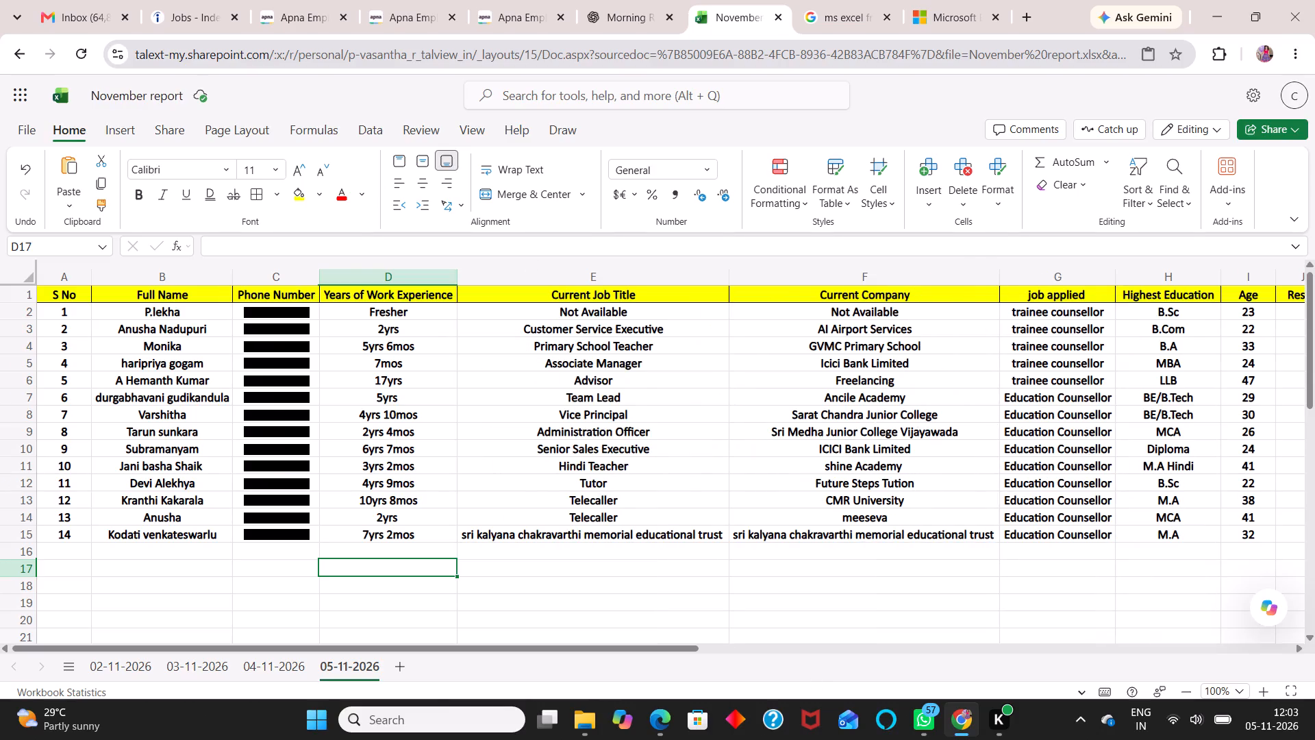
triple_click(1000, 278)
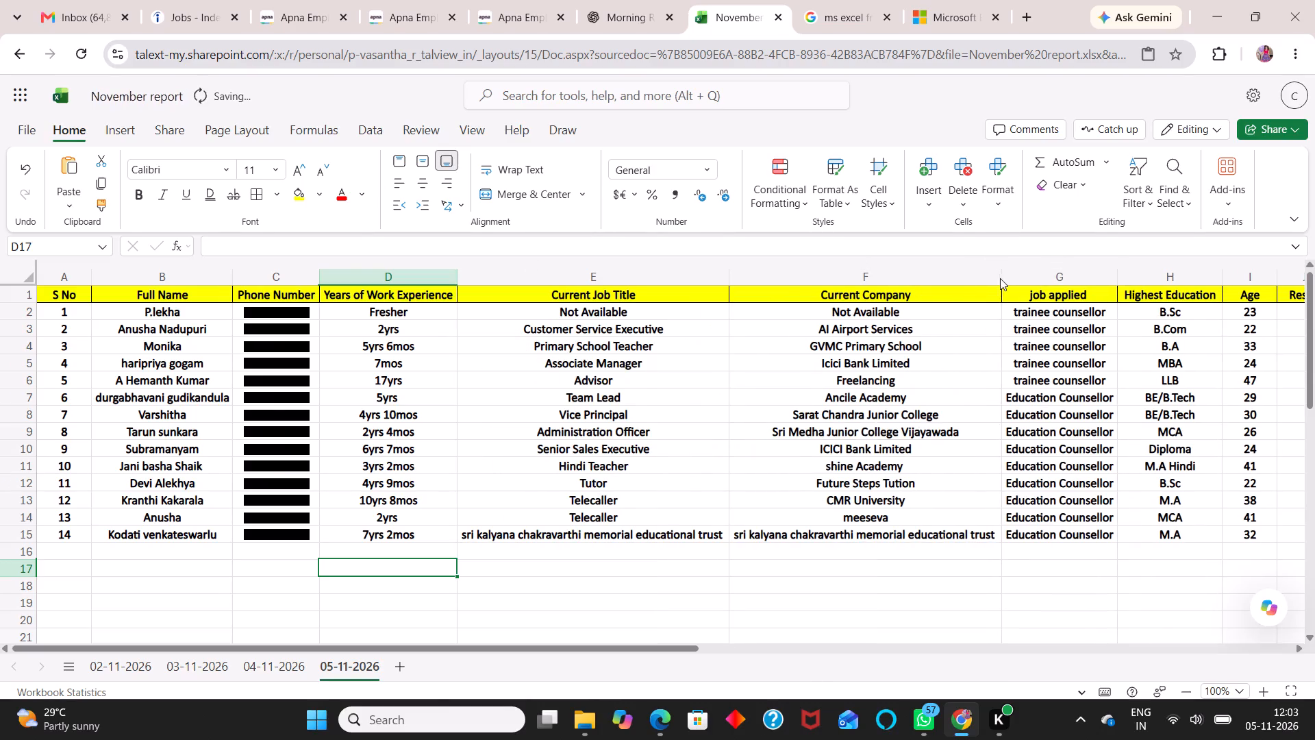
scroll(1052, 353, "left", 1)
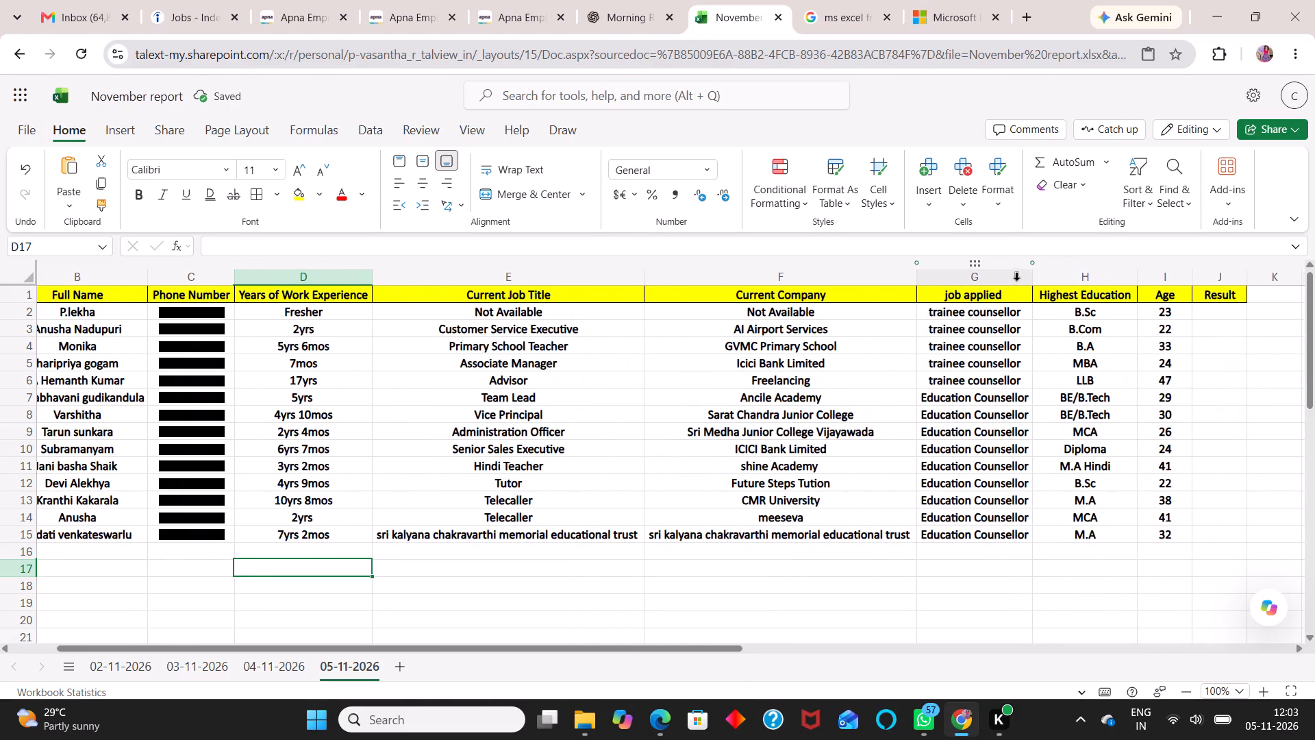
double_click(1030, 284)
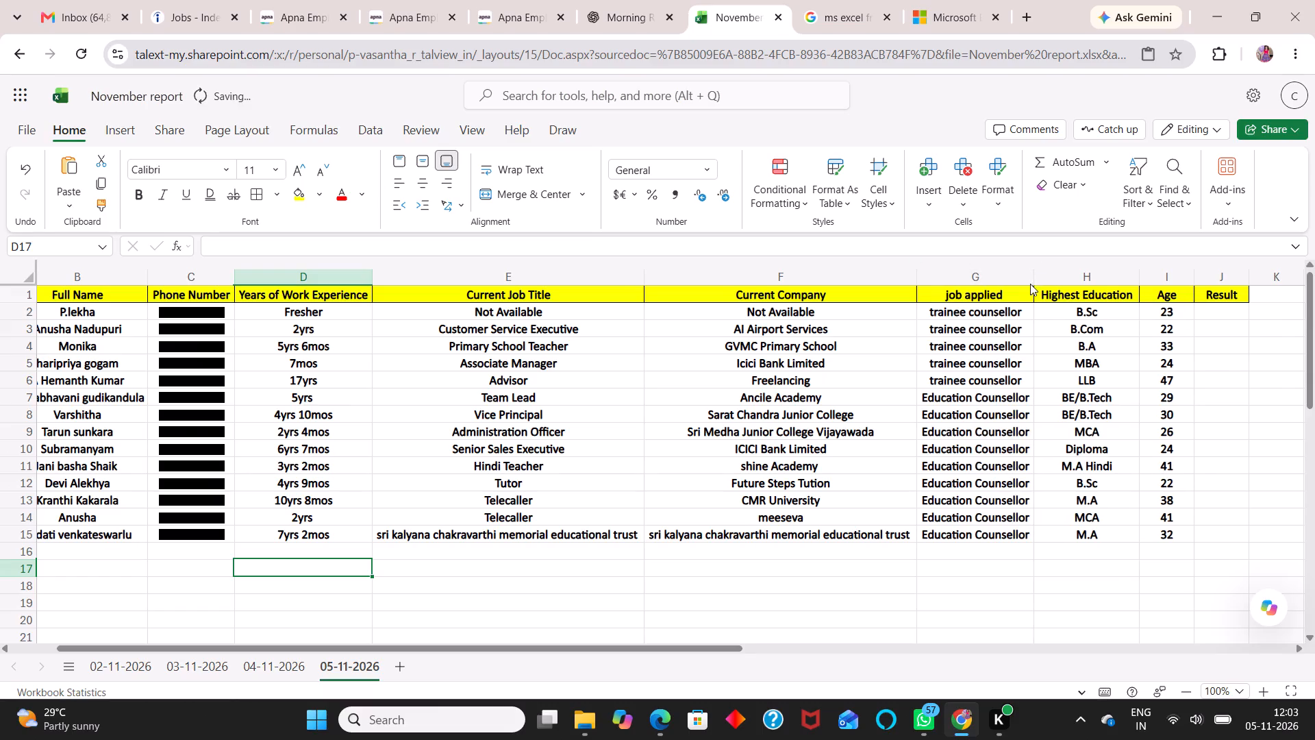
left_click(1025, 590)
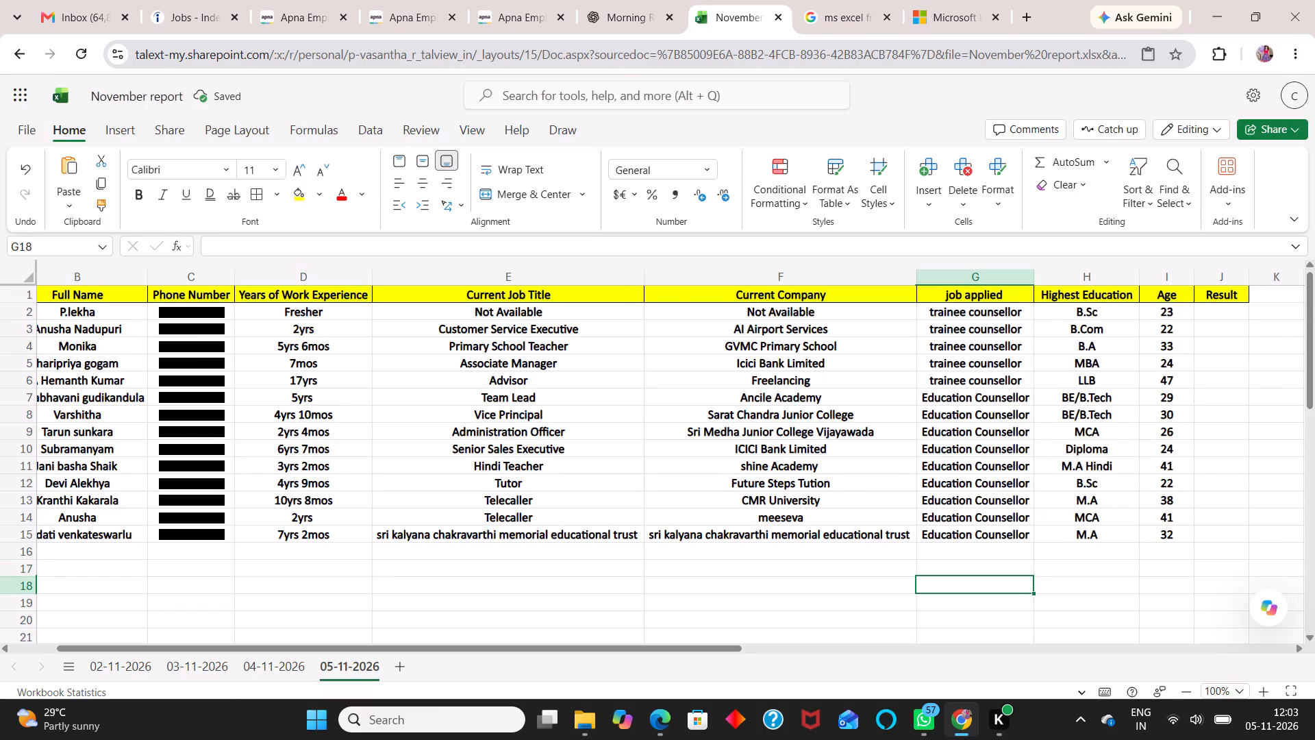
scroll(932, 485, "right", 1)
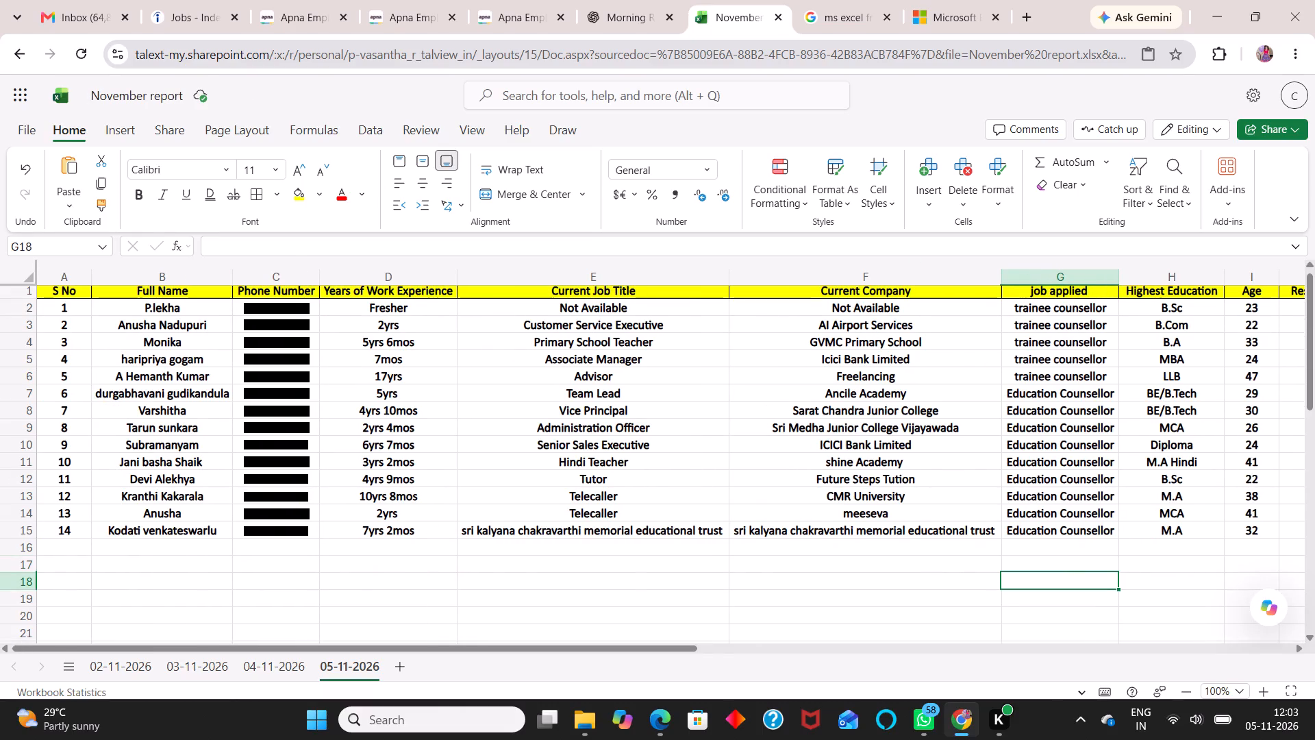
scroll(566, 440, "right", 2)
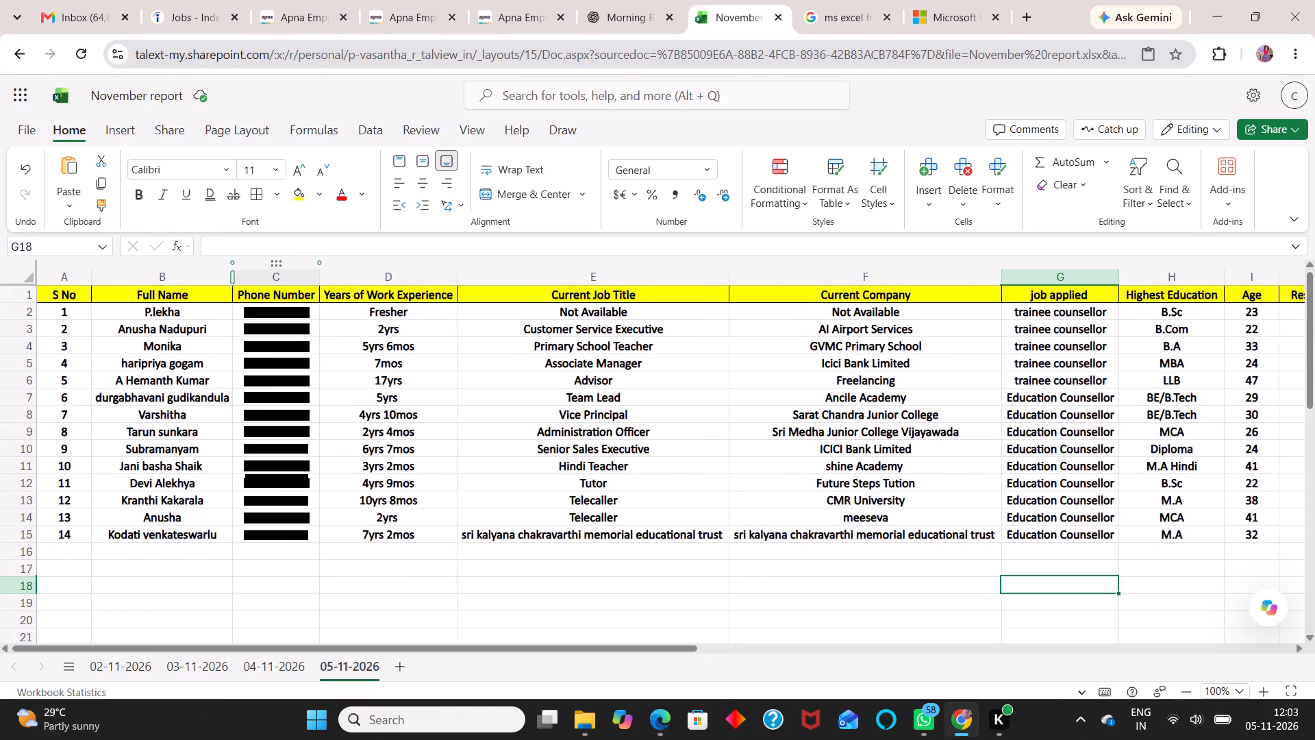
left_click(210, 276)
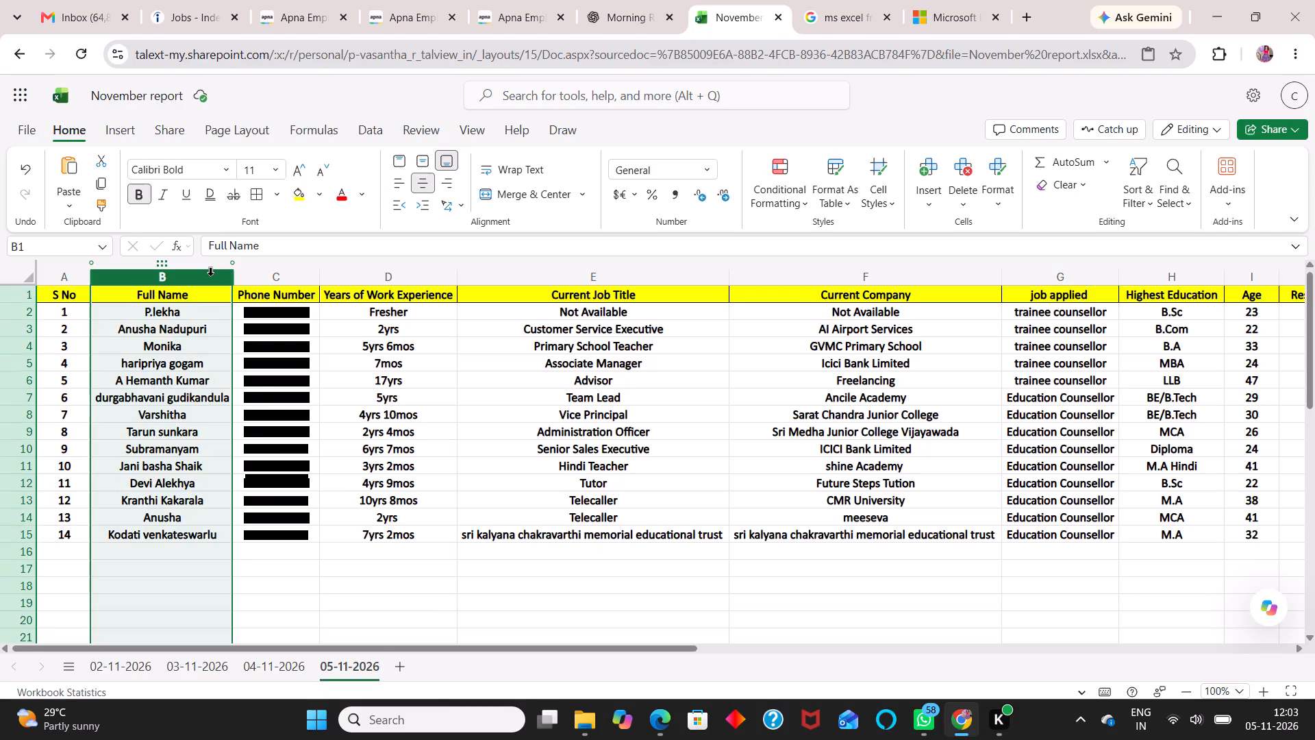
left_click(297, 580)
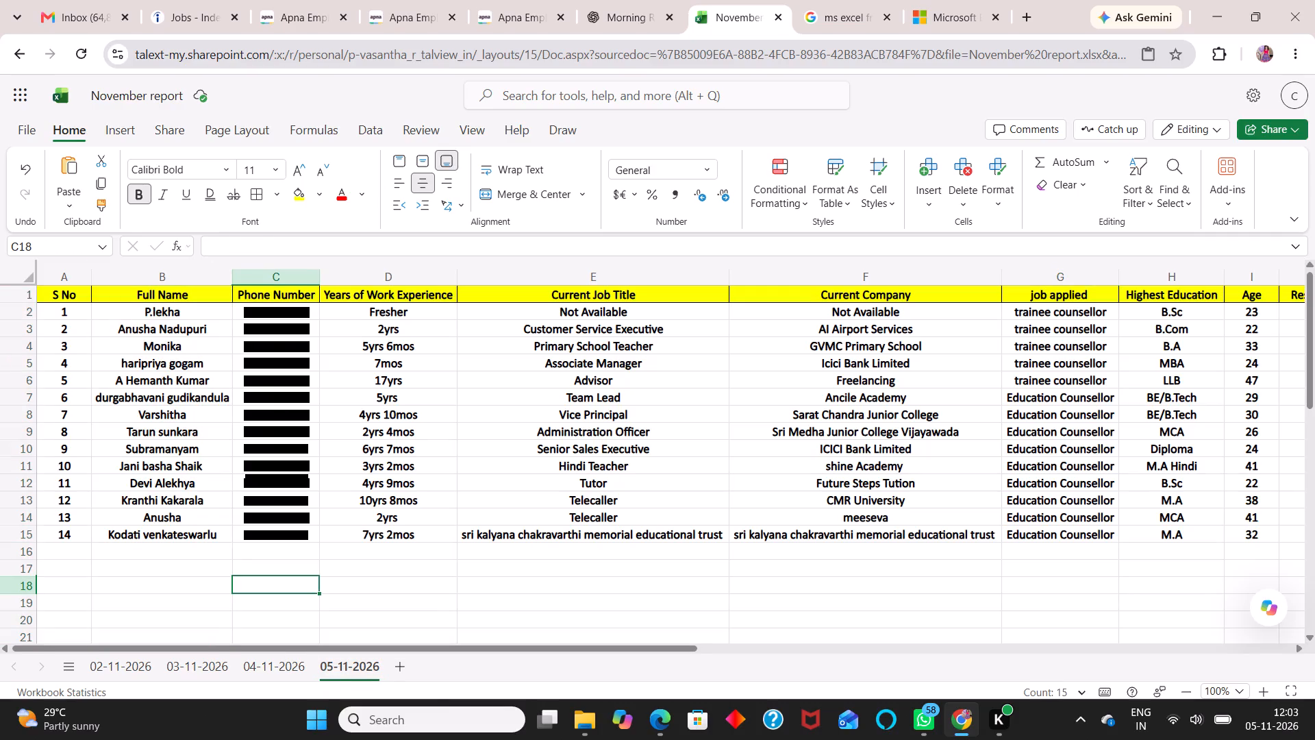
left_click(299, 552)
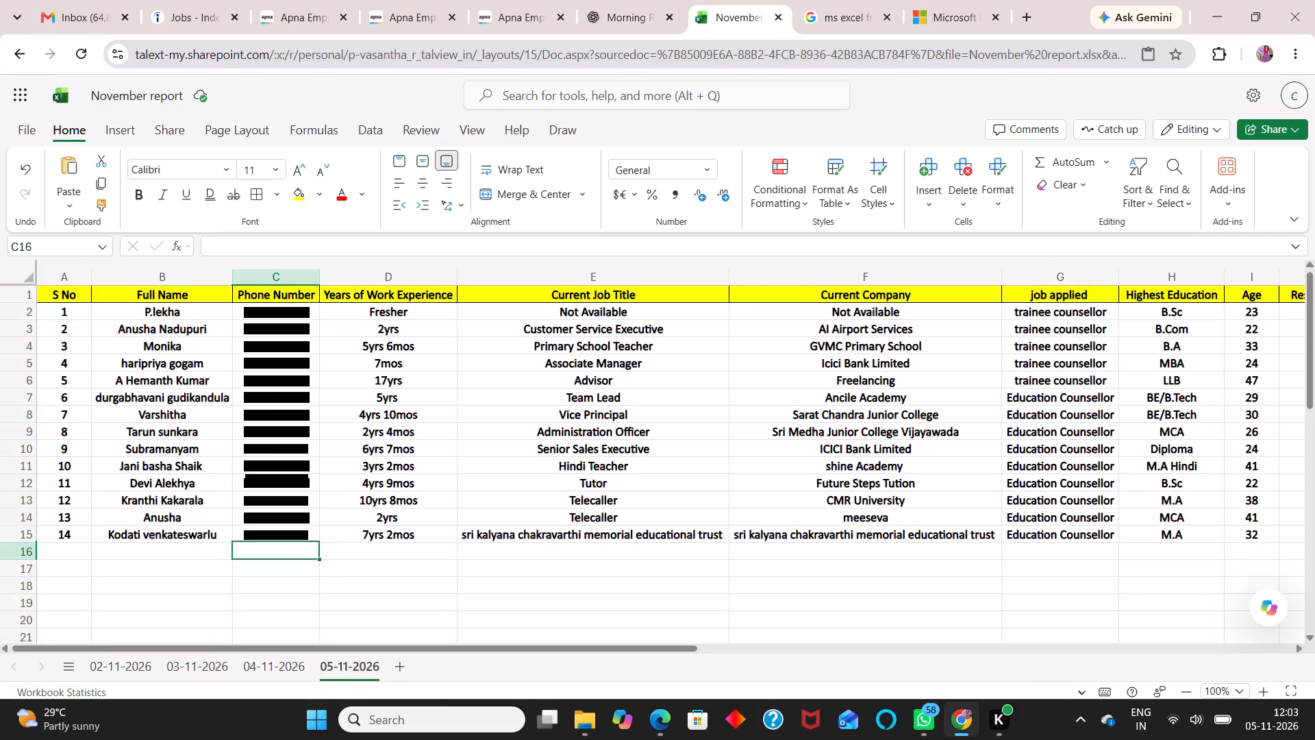
Apply borders around every cell of the candidate data in A2 to J15.
left_click(73, 306)
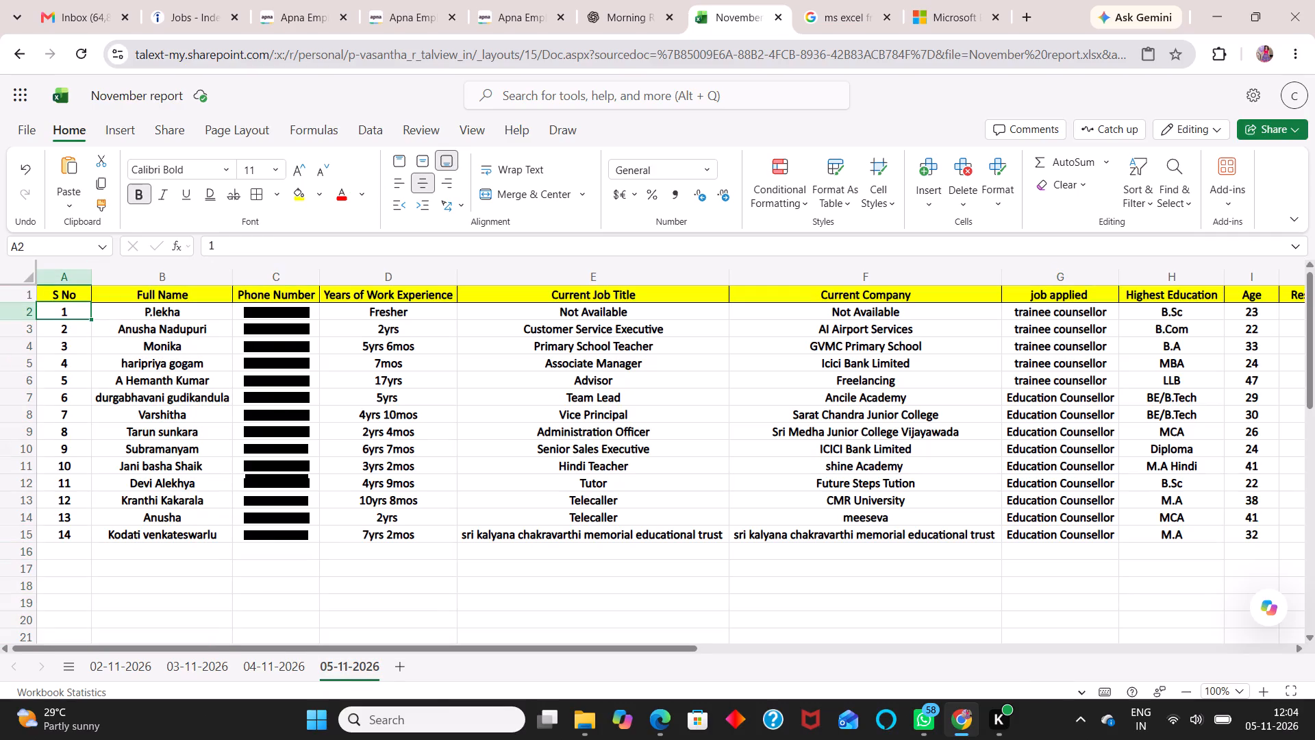
key("shift+Right")
key("shift+Right")
key("shift+Right")
key("shift+Right")
key("shift+Right")
key("shift+Right")
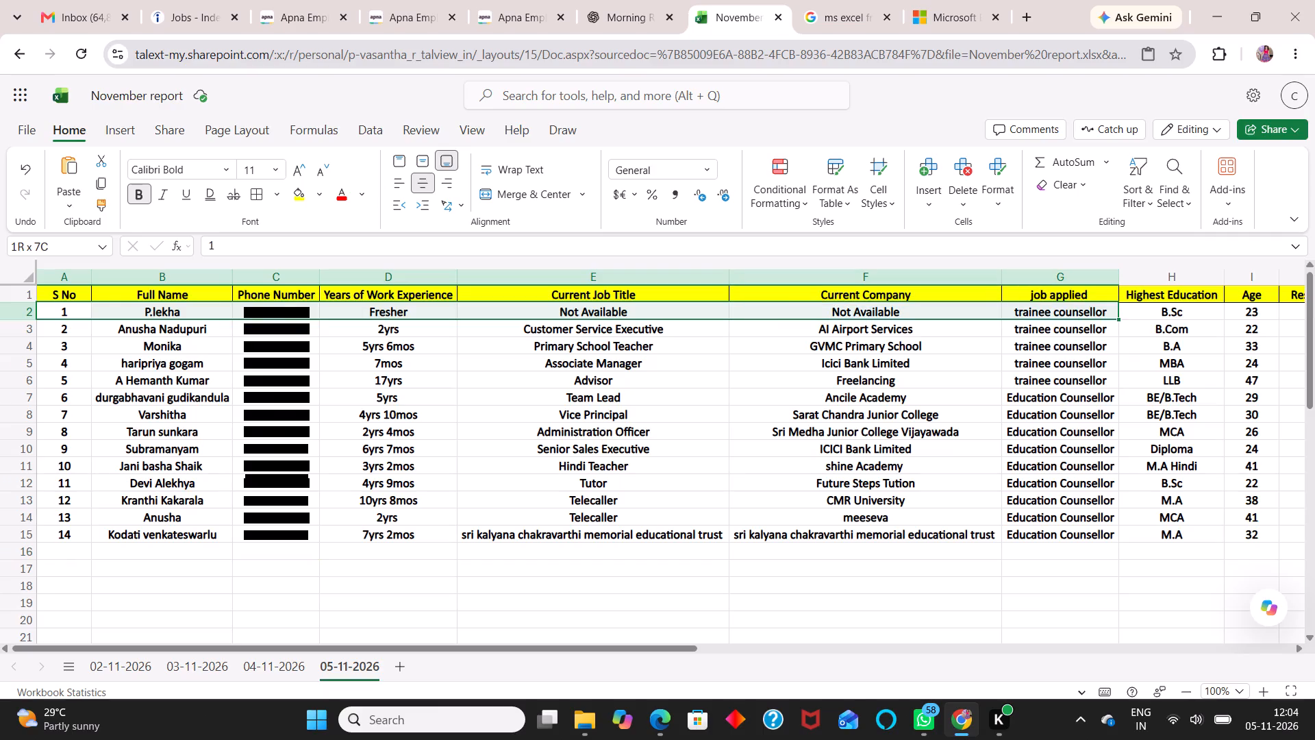
key("shift+Right")
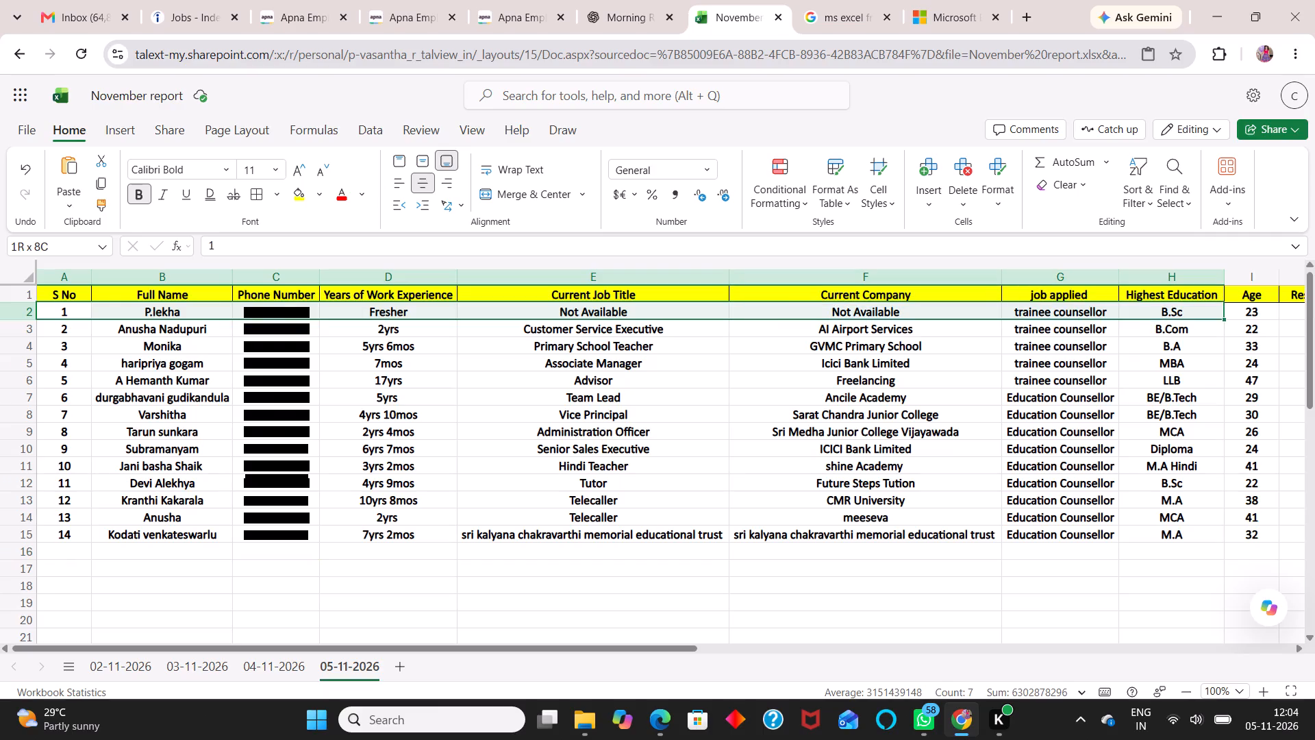
key("shift+Right")
key("shift+Right")
key("shift+Down")
key("shift+Down")
key("shift+Down")
key("shift+Down")
key("shift+Down")
key("shift+Down")
key("shift+Down")
key("shift+Down")
key("shift+Down")
key("shift+Down")
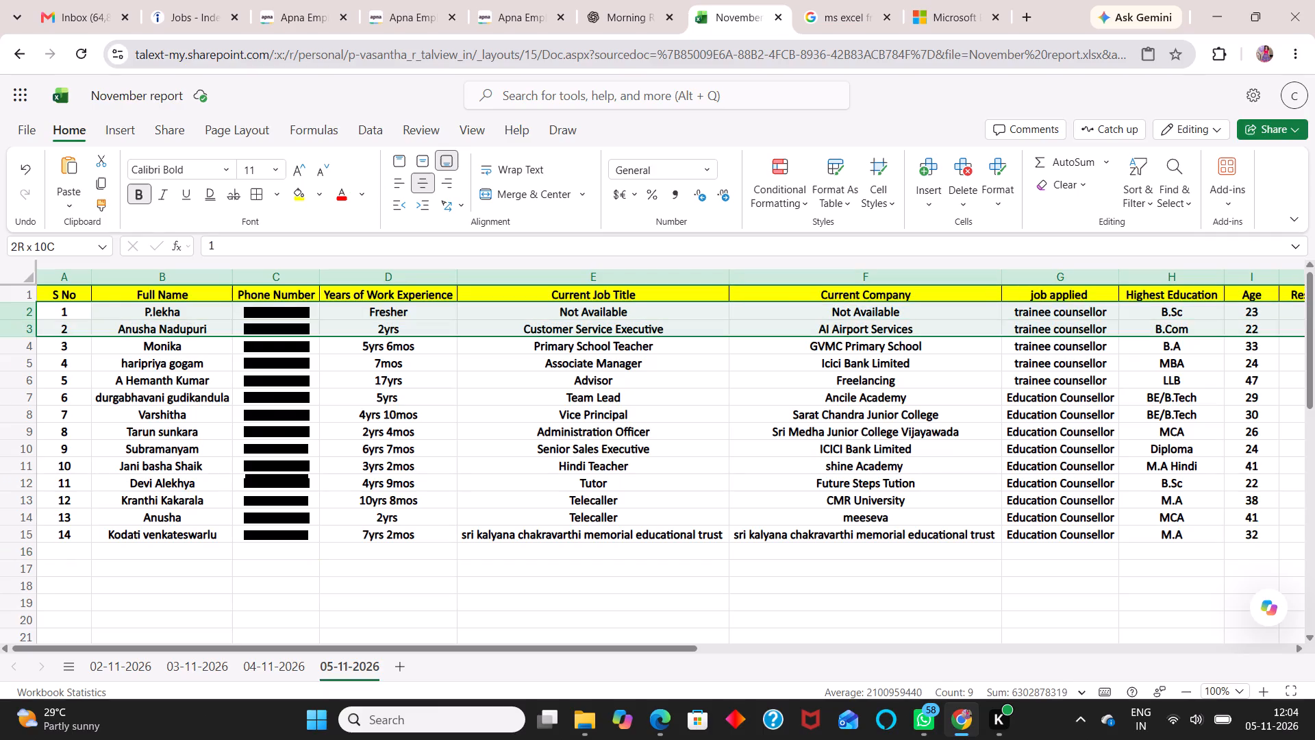
key("shift+Down")
key("shift+Down")
key("shift+Down")
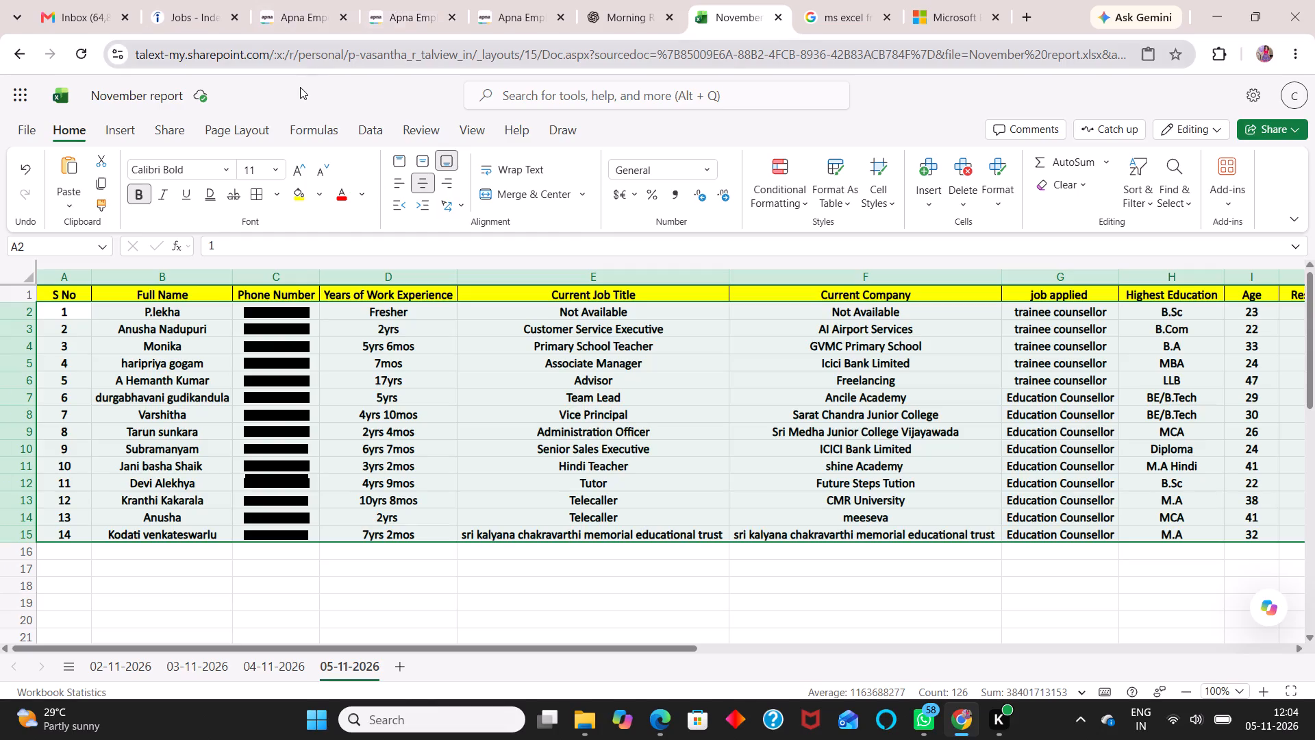
left_click(253, 201)
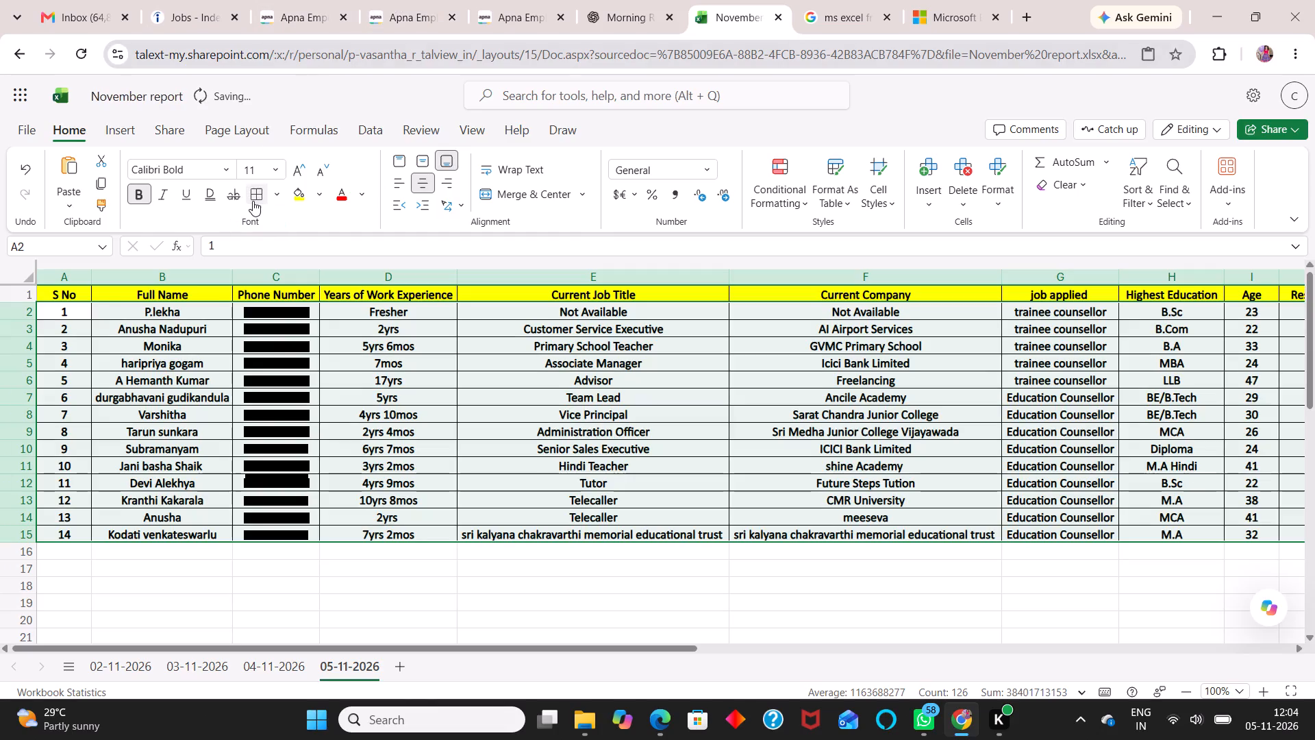
left_click(335, 576)
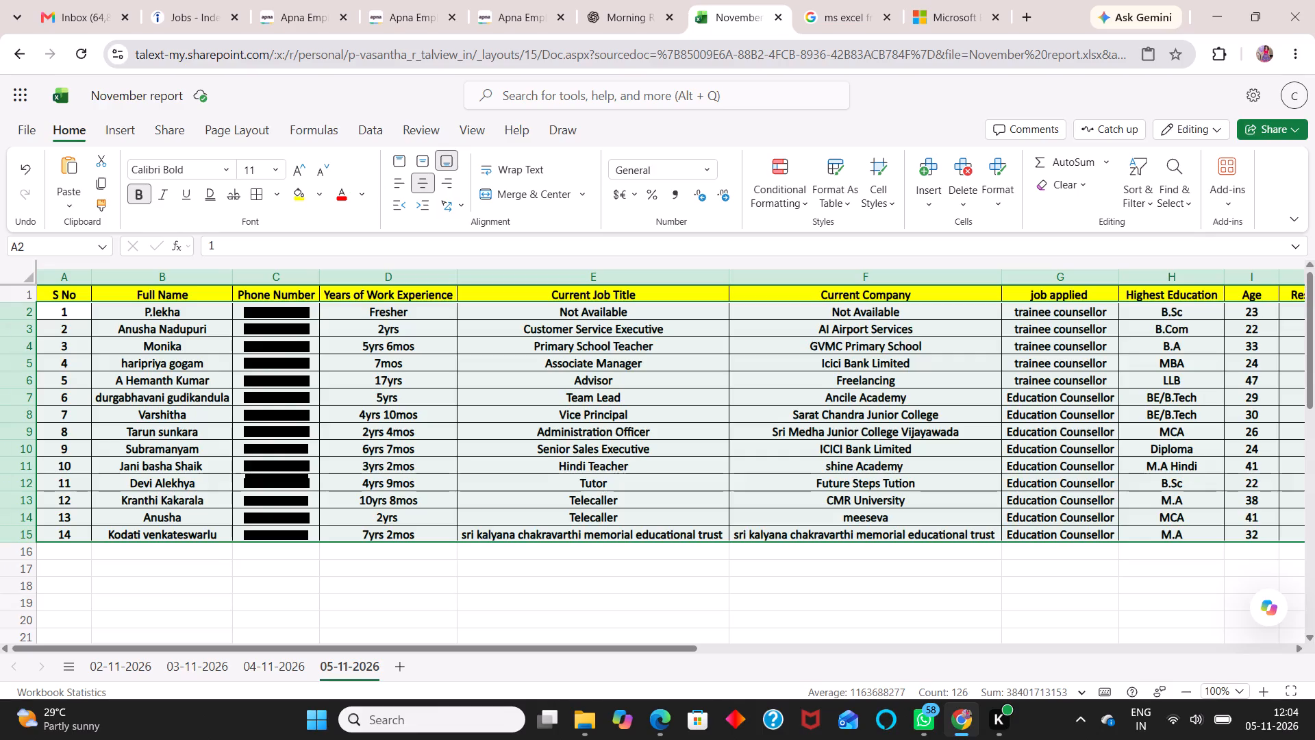
left_click(318, 565)
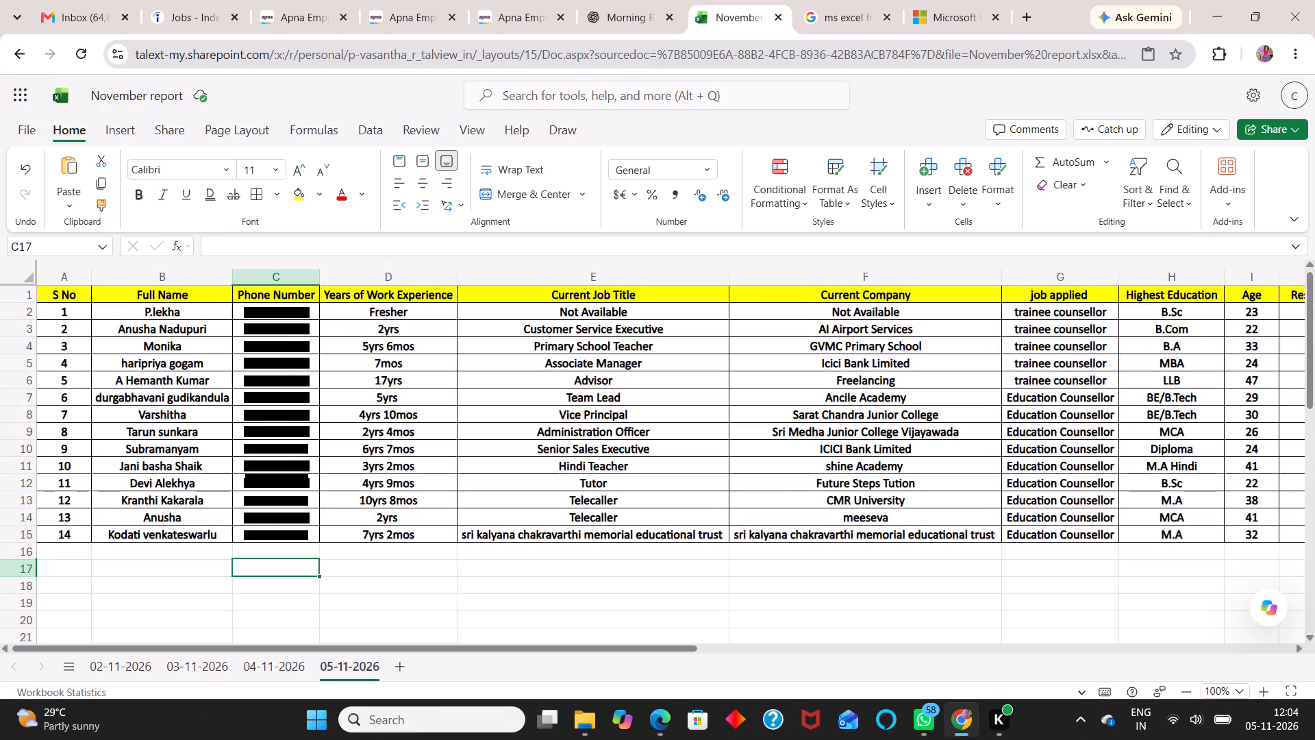
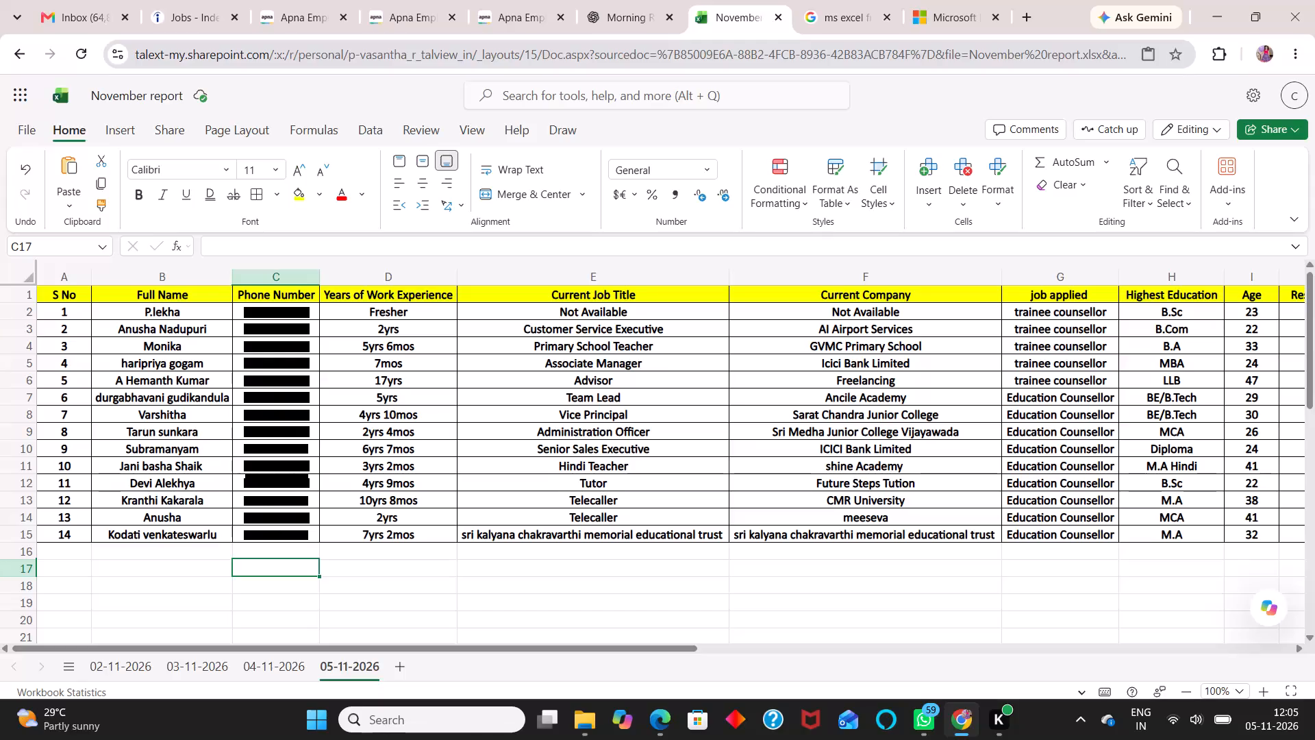
Look over the formatted candidate table on the 05-11-2026 sheet, from S No across to the Result column.
scroll(580, 399, "up", 3)
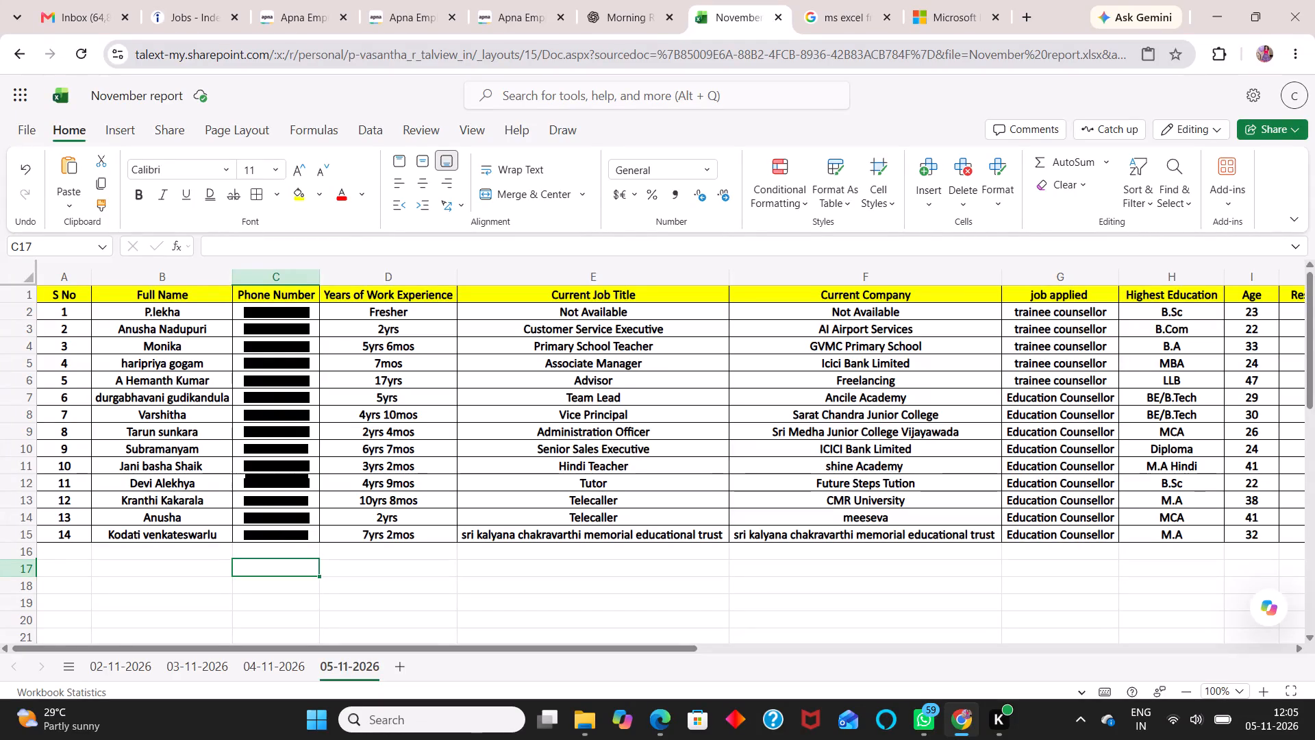
left_click(208, 307)
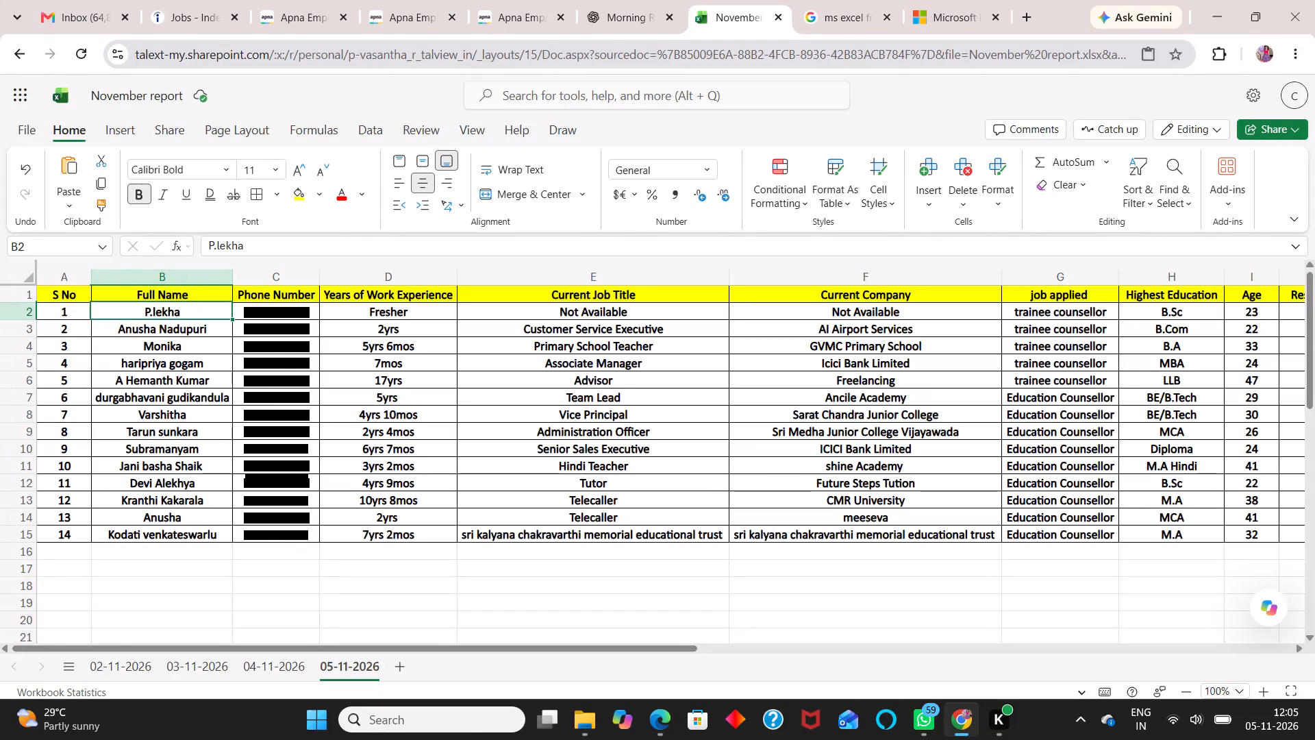
left_click(281, 313)
scroll(760, 469, "left", 2)
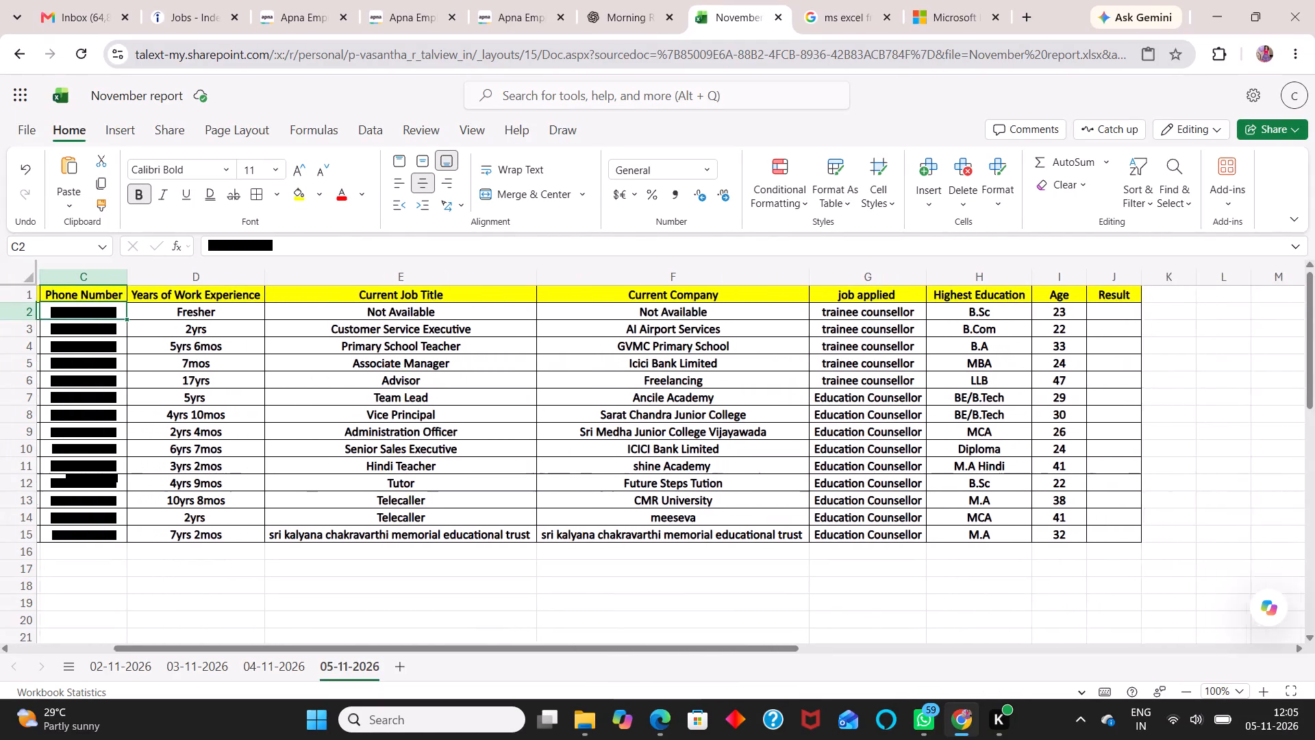
scroll(760, 469, "left", 1)
scroll(760, 469, "right", 6)
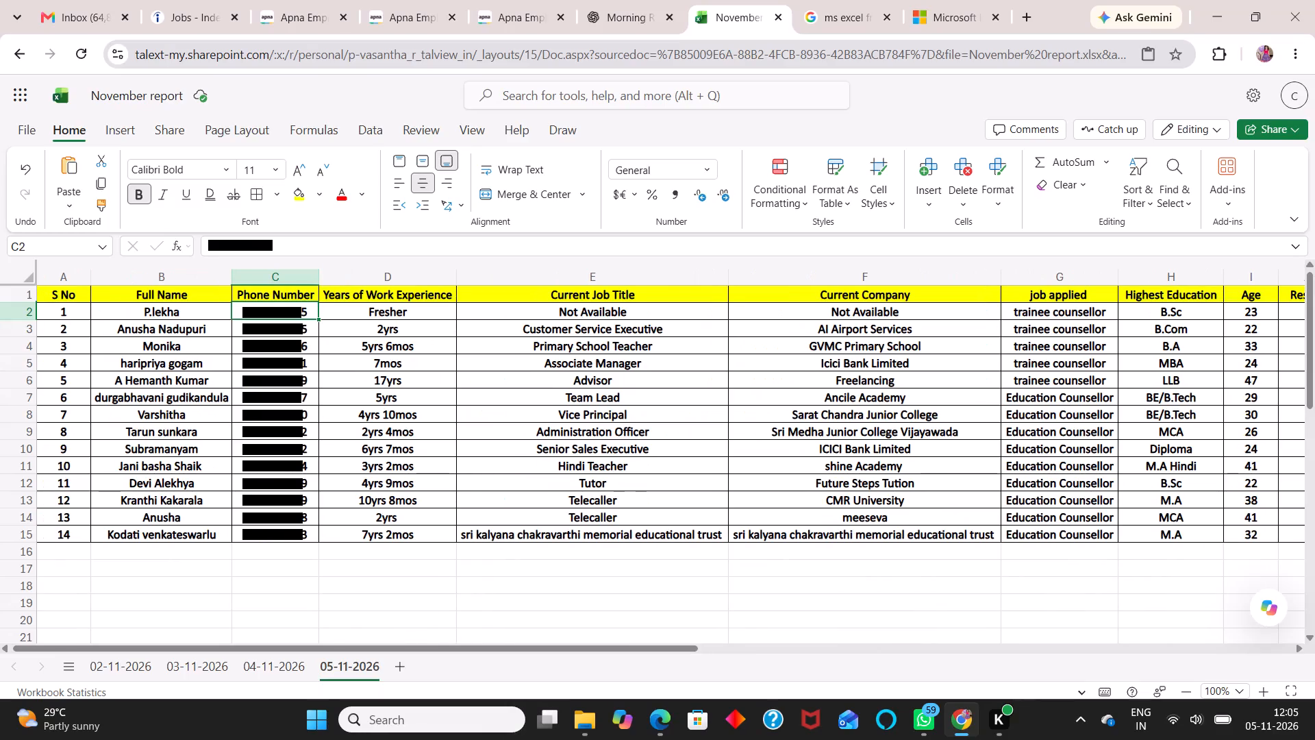
left_click(710, 597)
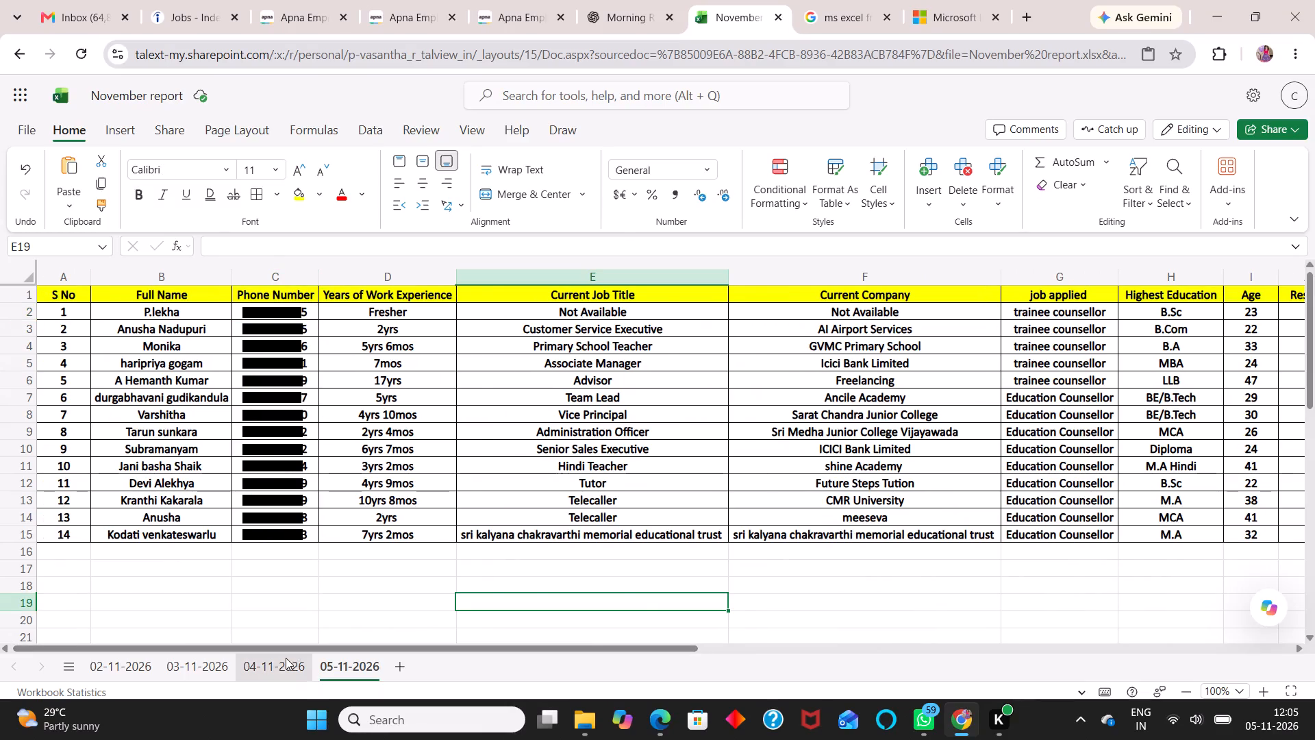
Open the 04-11-2026 sheet and examine its column layout, including the job applied column, for comparison.
left_click(286, 658)
scroll(892, 399, "left", 3)
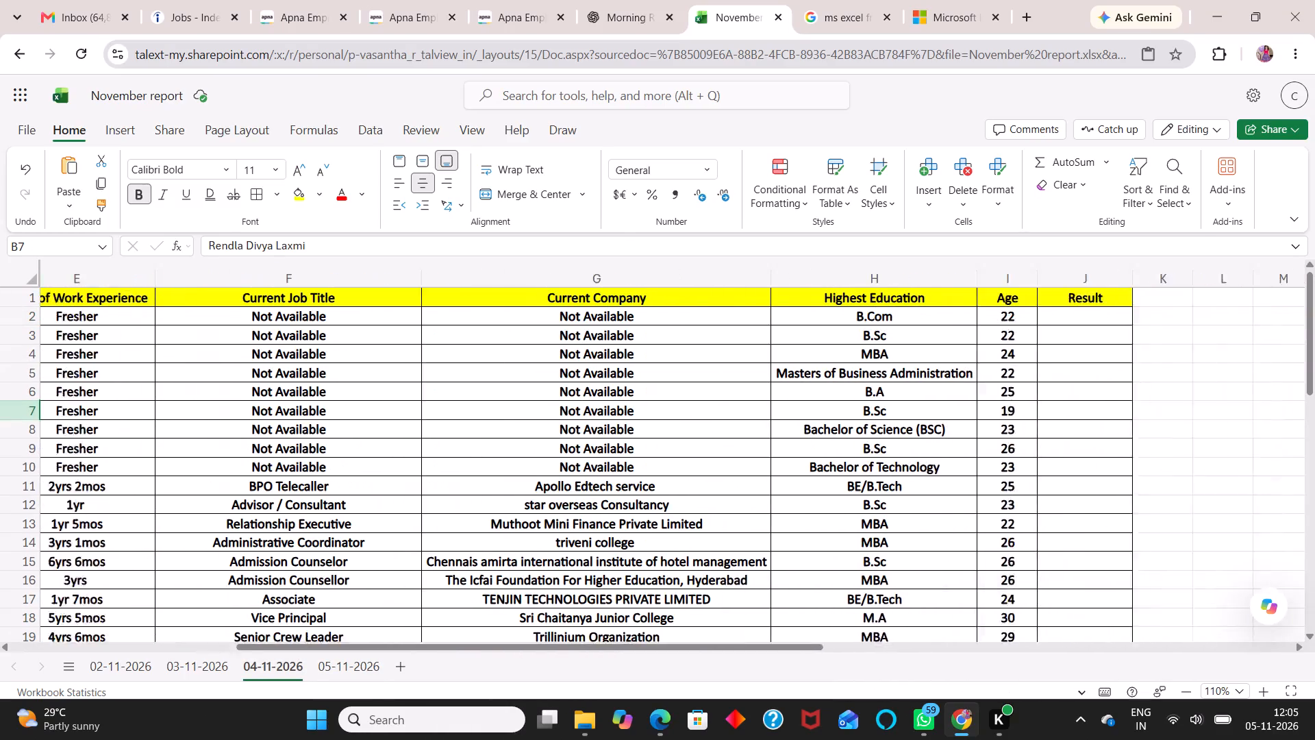
scroll(892, 399, "left", 1)
scroll(685, 402, "right", 4)
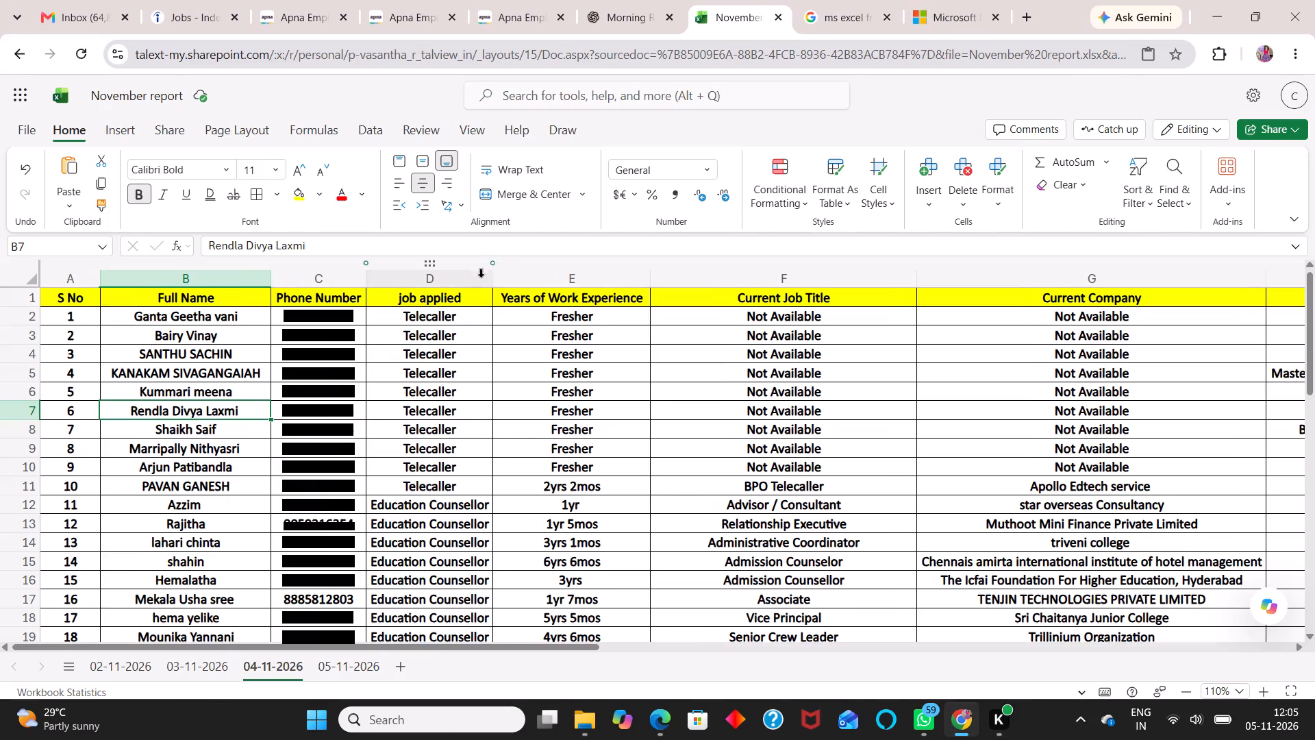
left_click(476, 309)
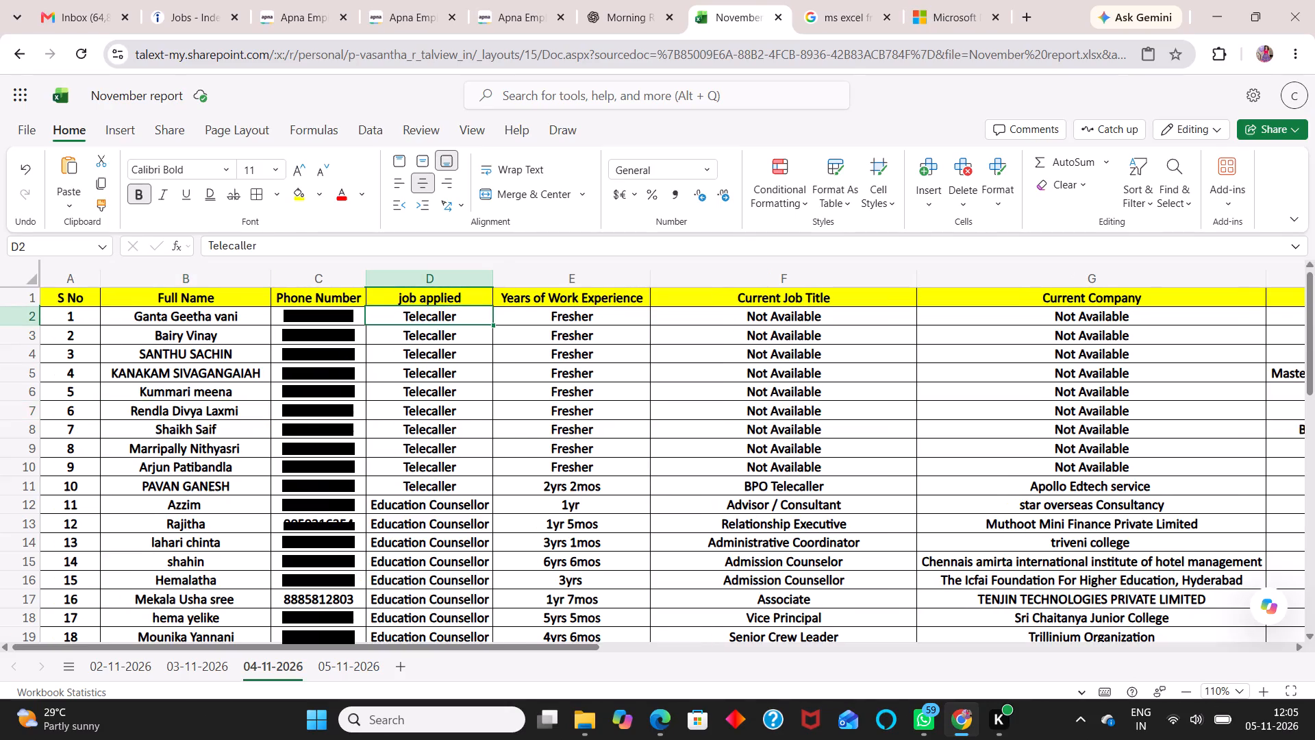
left_click(472, 334)
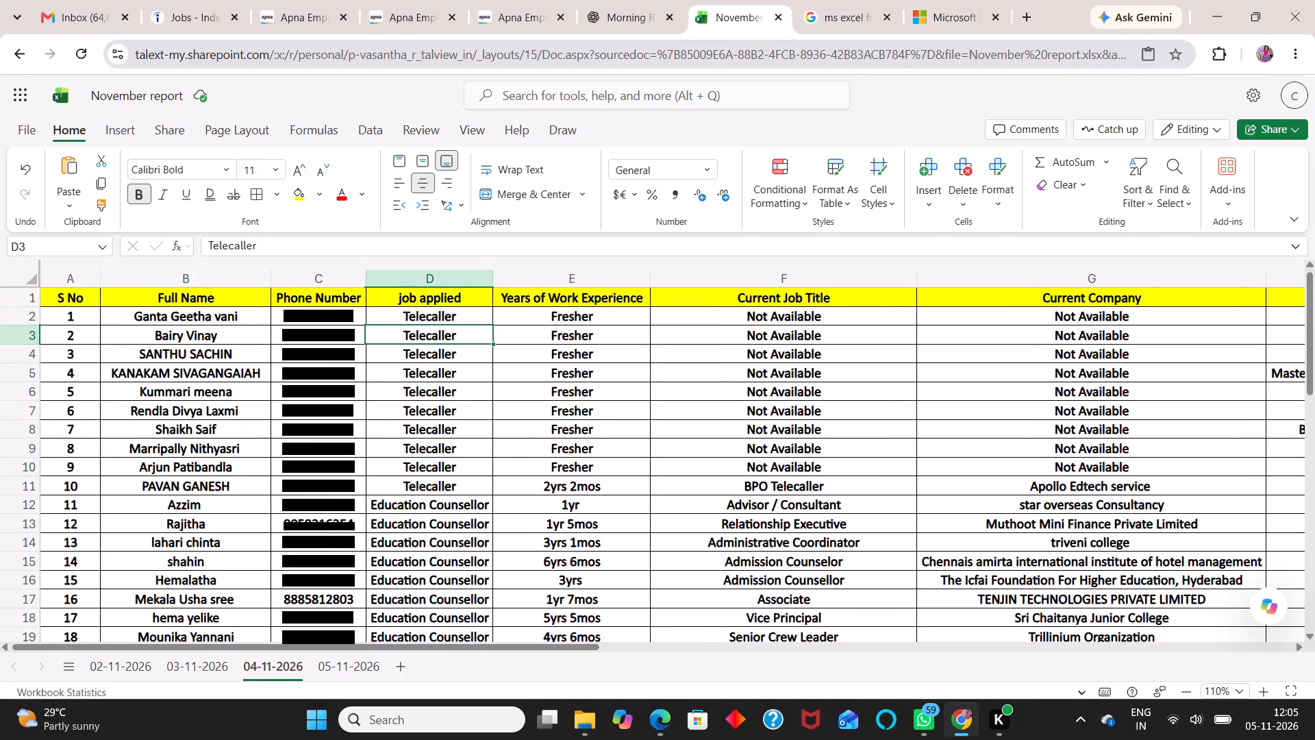
Review the candidate rows on the 04-11-2026 sheet down to the last entry and across to the Result column.
scroll(528, 471, "down", 2)
scroll(741, 463, "up", 1)
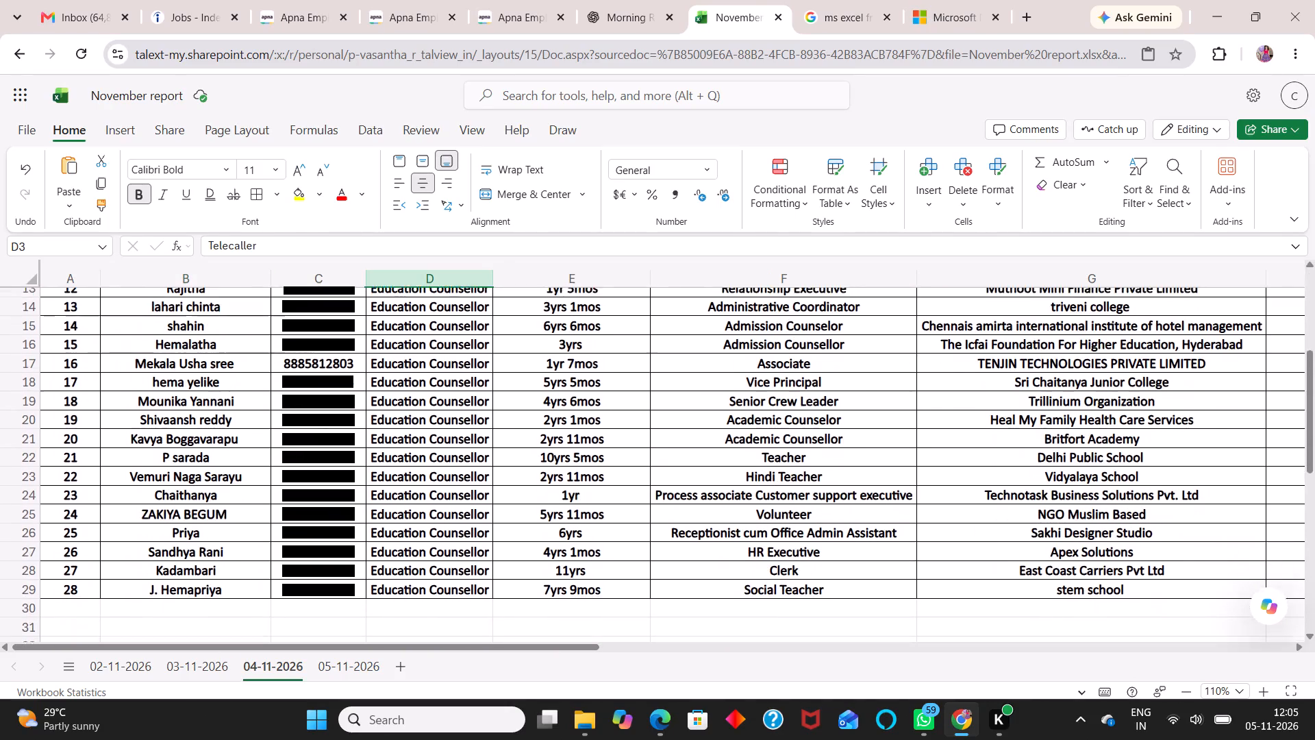
scroll(741, 463, "up", 1)
scroll(968, 567, "left", 4)
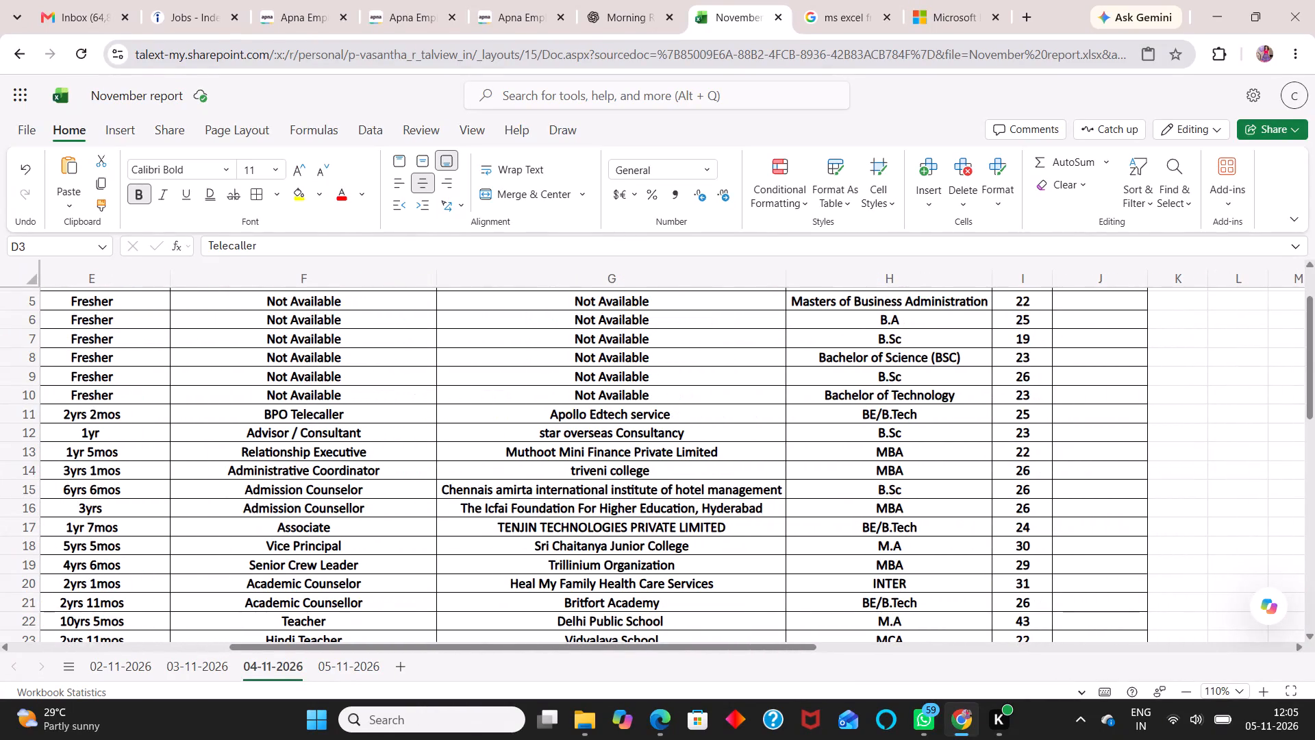
scroll(833, 496, "left", 1)
scroll(666, 447, "right", 4)
scroll(595, 437, "up", 1)
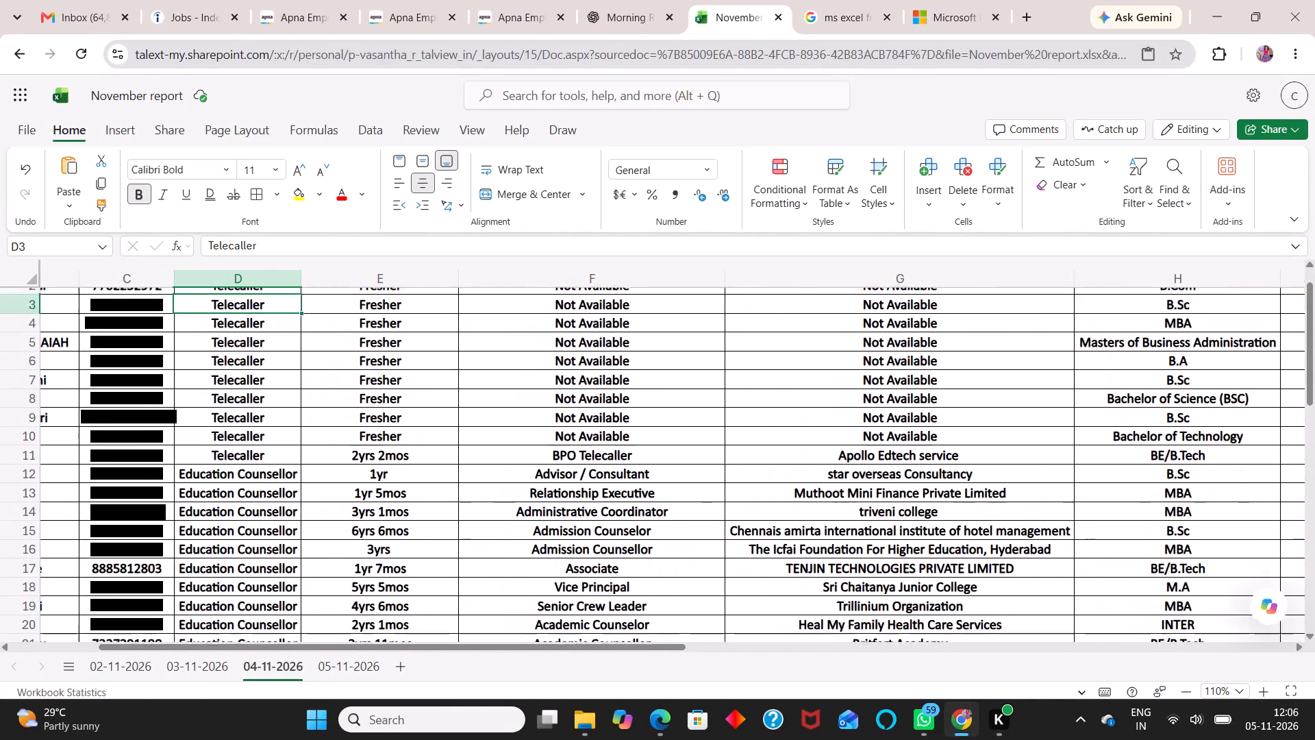
scroll(595, 437, "up", 1)
scroll(621, 430, "down", 1)
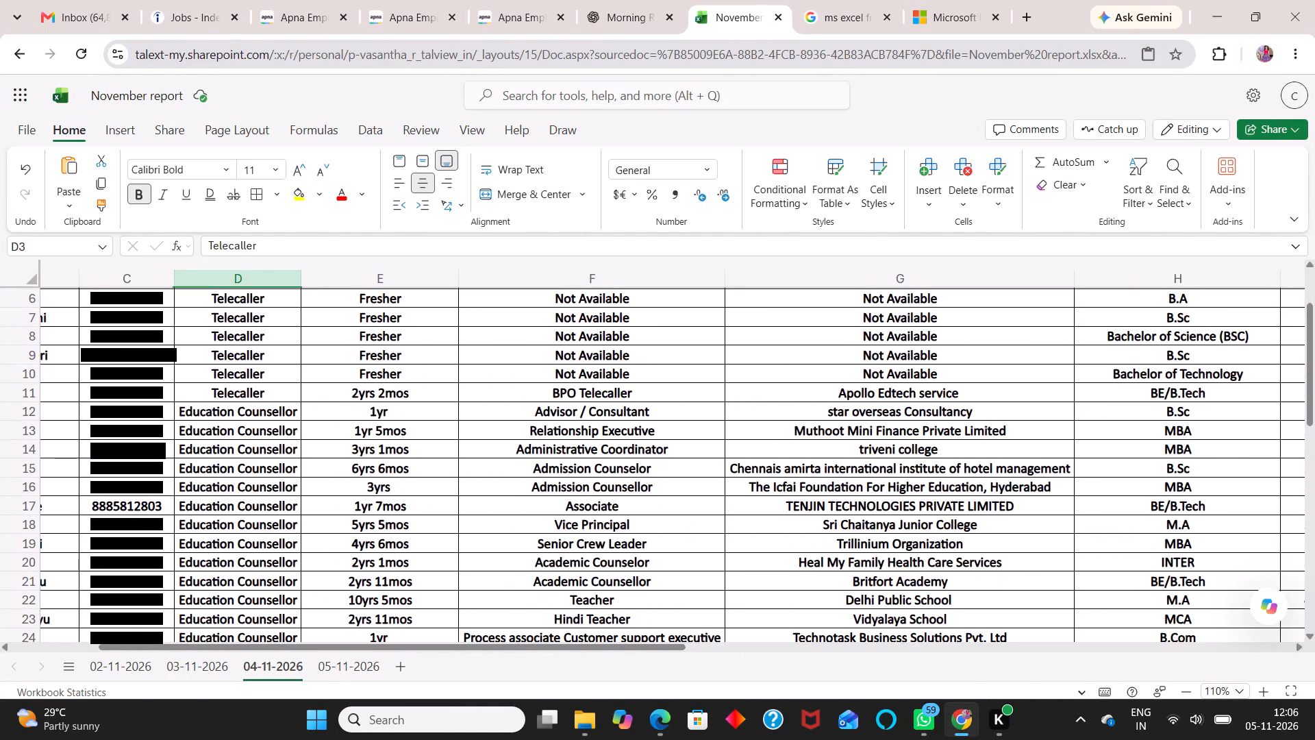
scroll(619, 404, "down", 1)
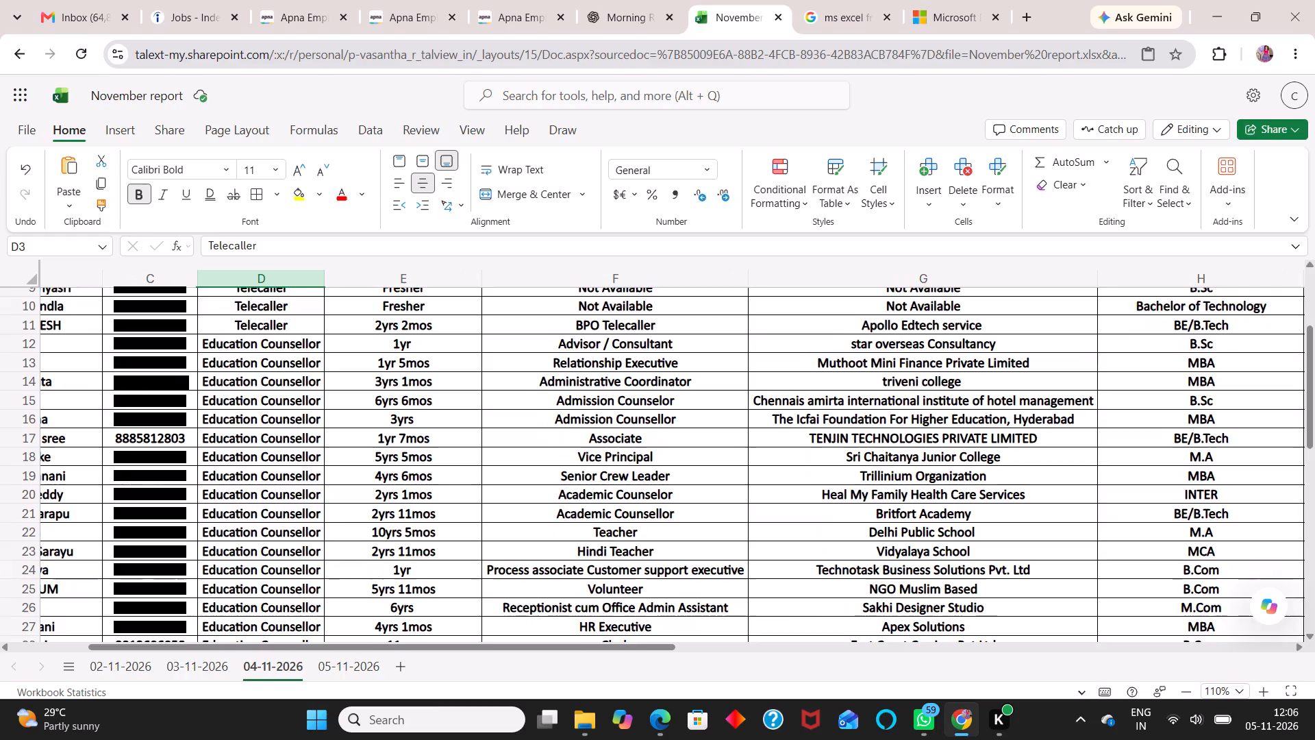
scroll(625, 439, "down", 1)
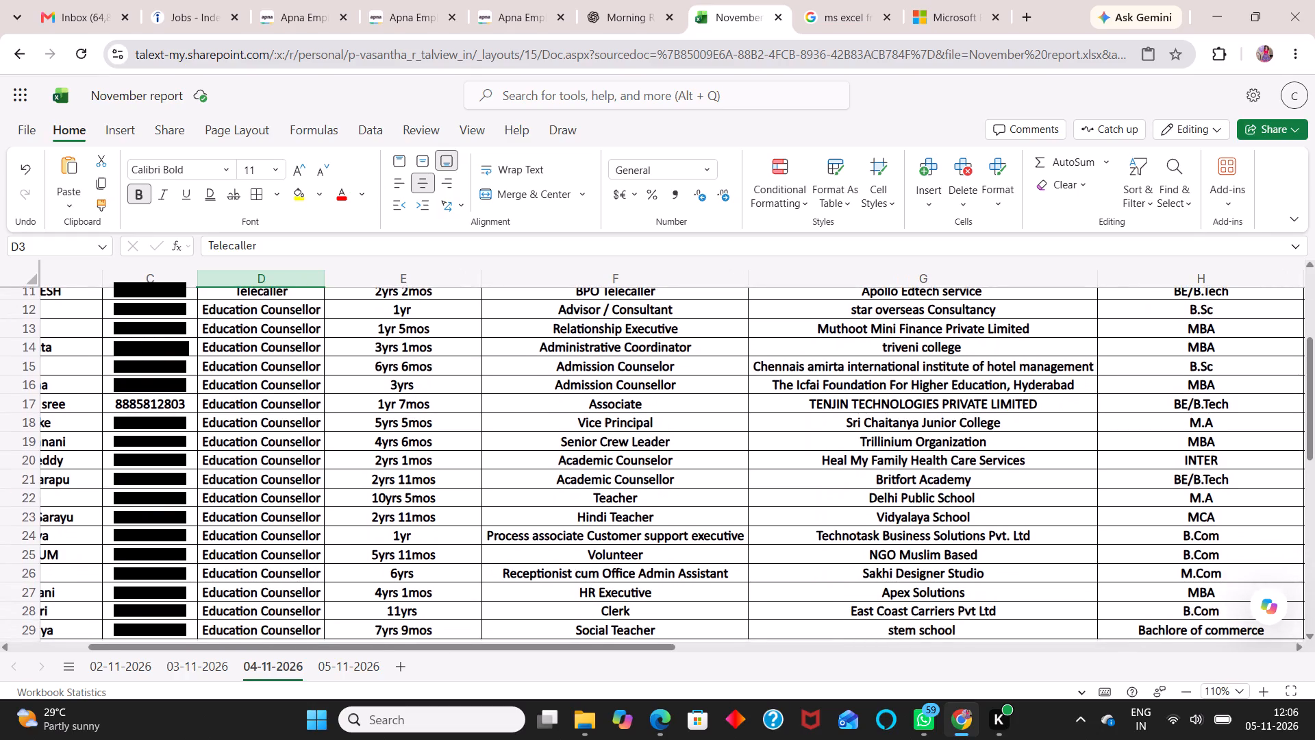
scroll(625, 439, "down", 3)
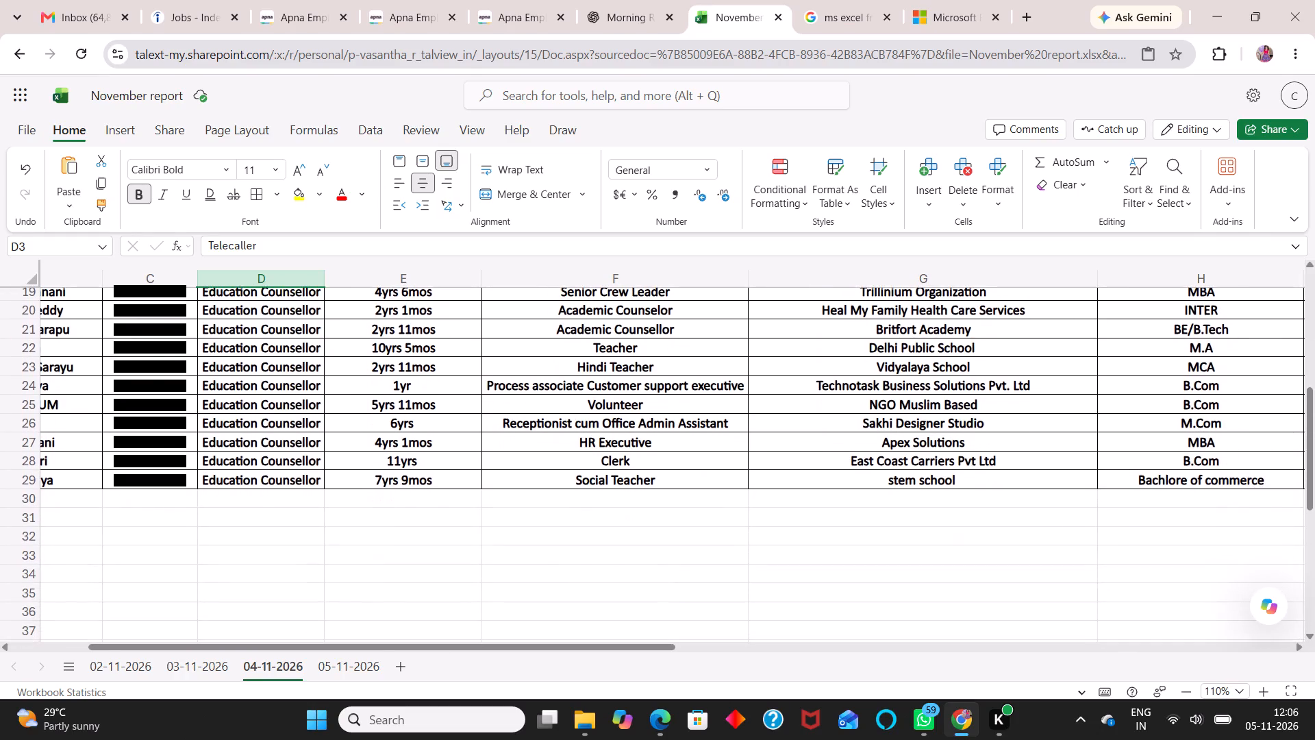
scroll(656, 365, "up", 5)
scroll(513, 433, "right", 5)
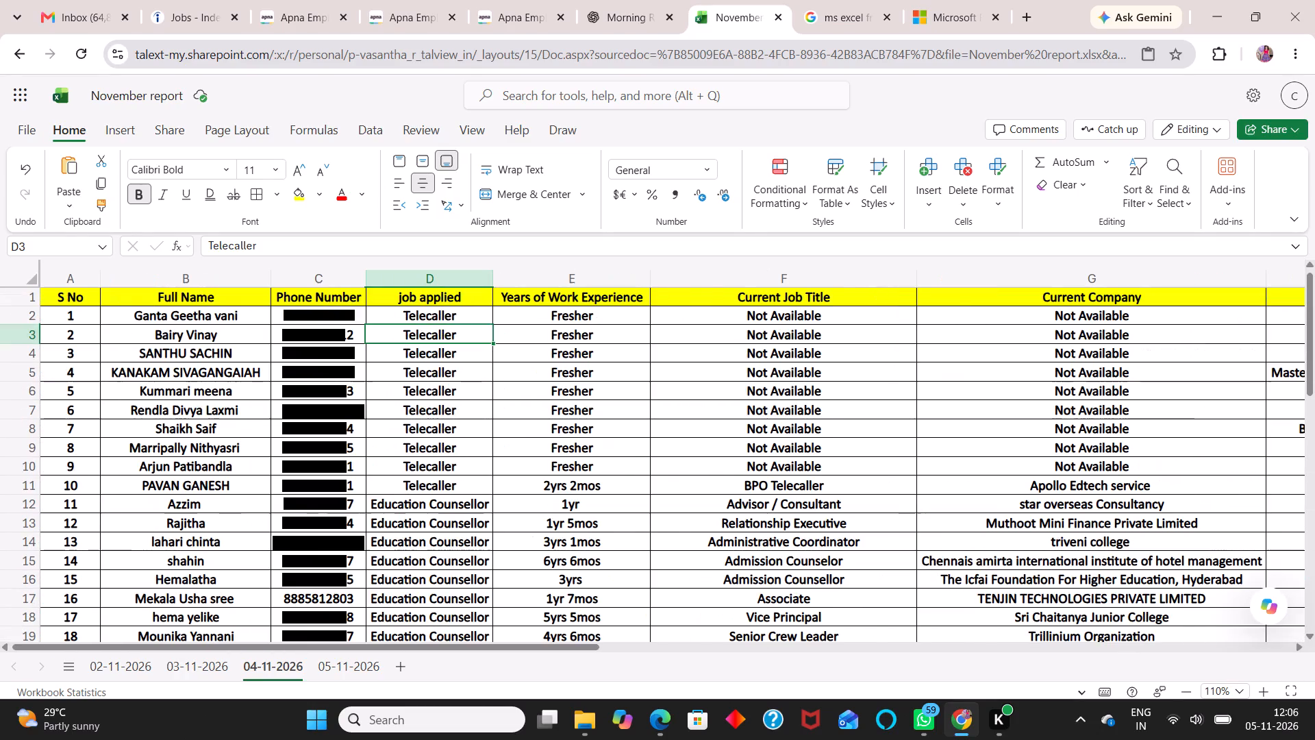
left_click(248, 314)
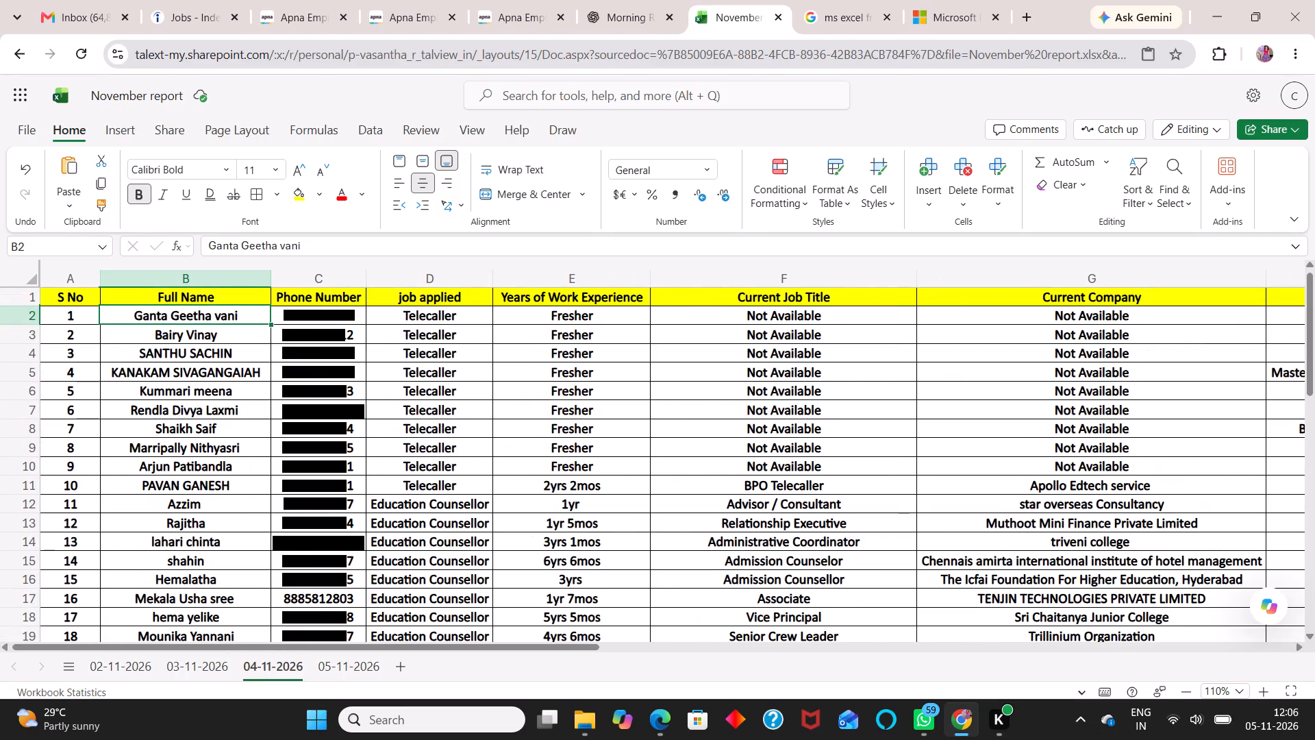
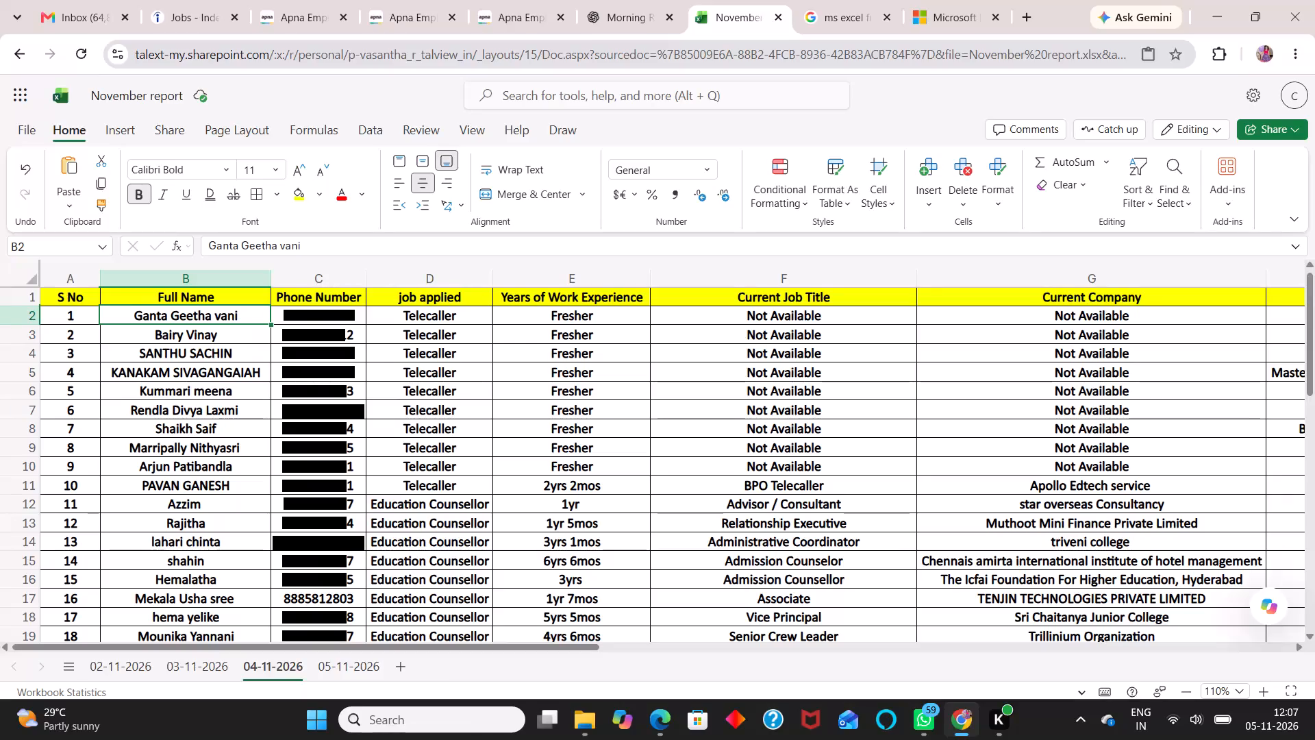
Enter "busy" in the Result column for the candidate with S No 1 on the 04-11-2026 sheet.
key("Right")
key("Right")
key("Right")
left_click(355, 317)
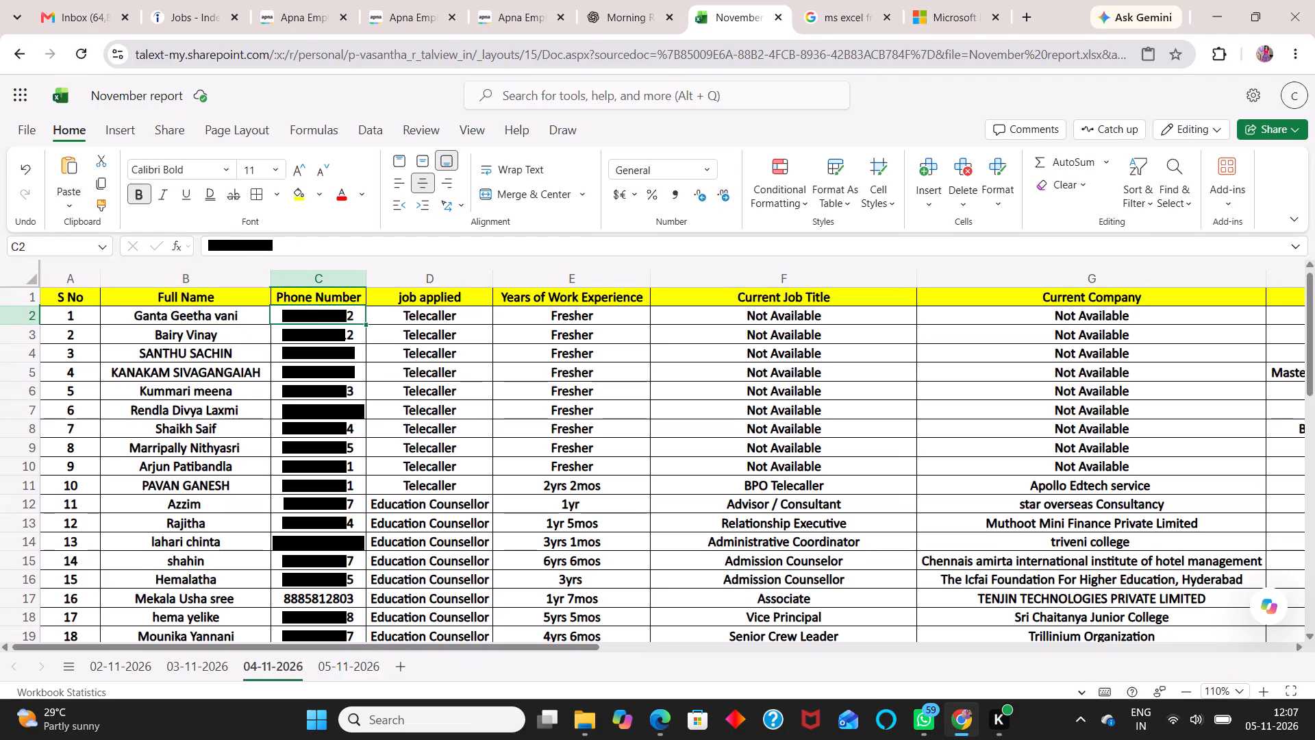
key("Right")
key("Right")
key("Right")
key("Right")
key("Right")
key("Right")
key("Right")
key("Right")
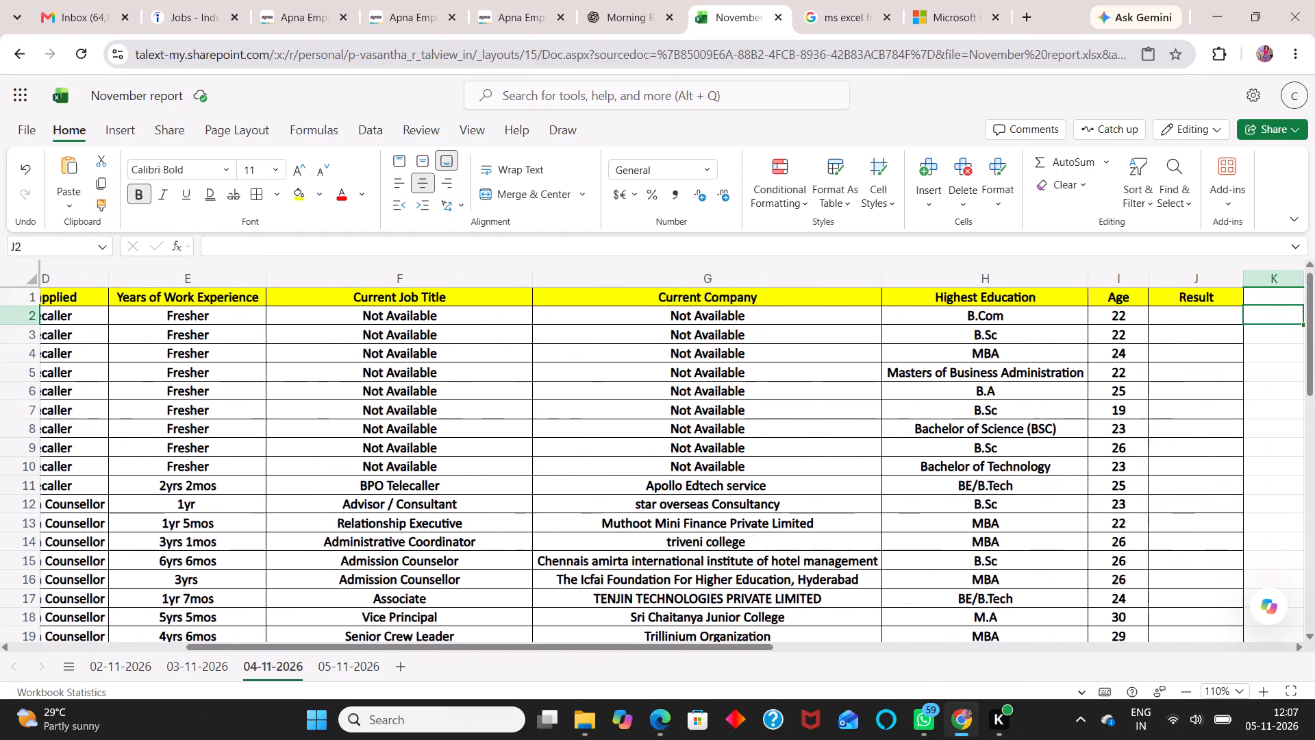
key("Right")
key("Left")
key("Left")
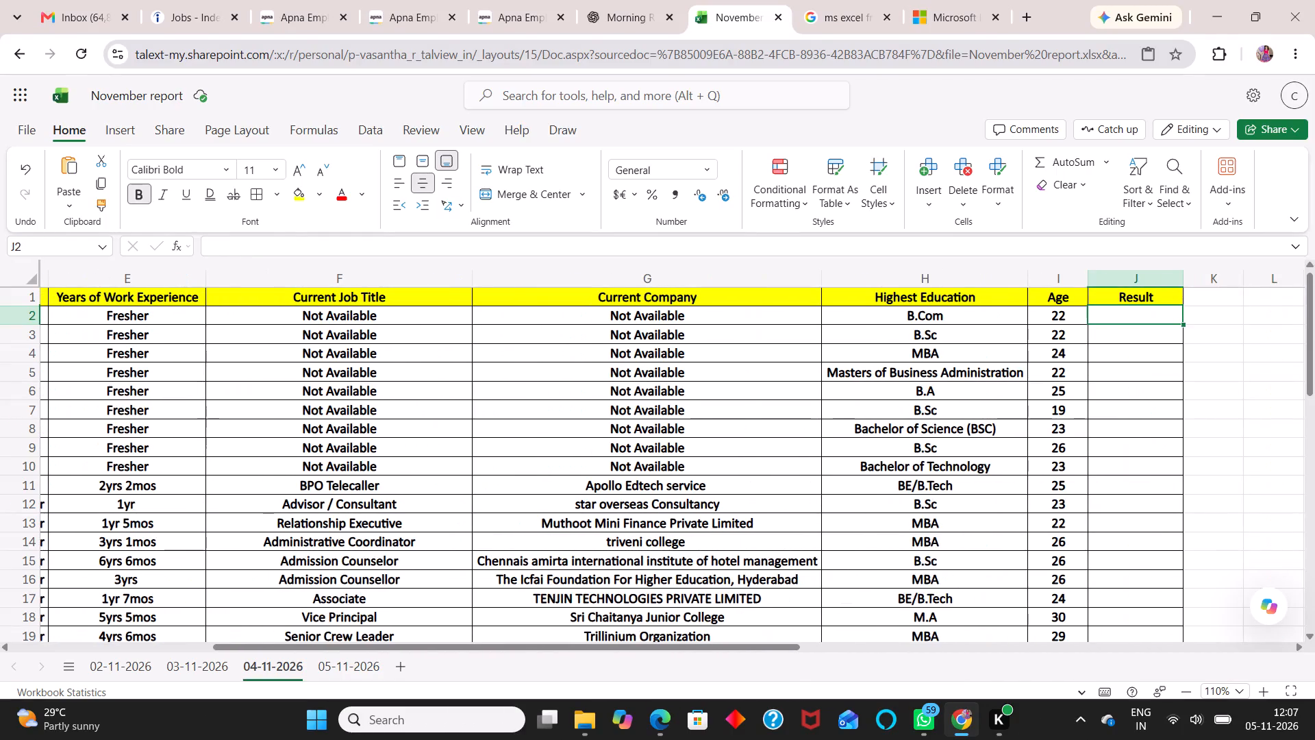
type("busy")
key("Return")
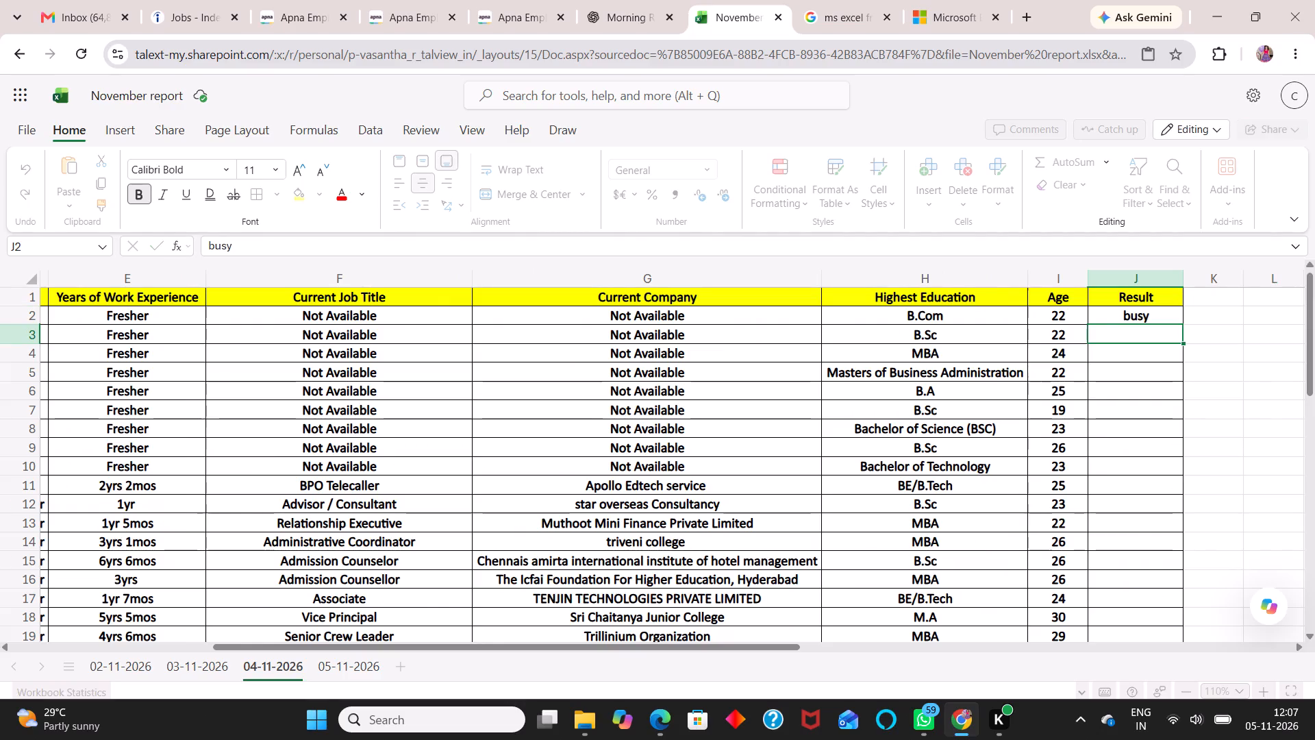
Look up the name and phone number of the candidate with S No 2.
key("Left")
key("Left")
key("Left")
key("Left")
key("Left")
key("Left")
key("Left")
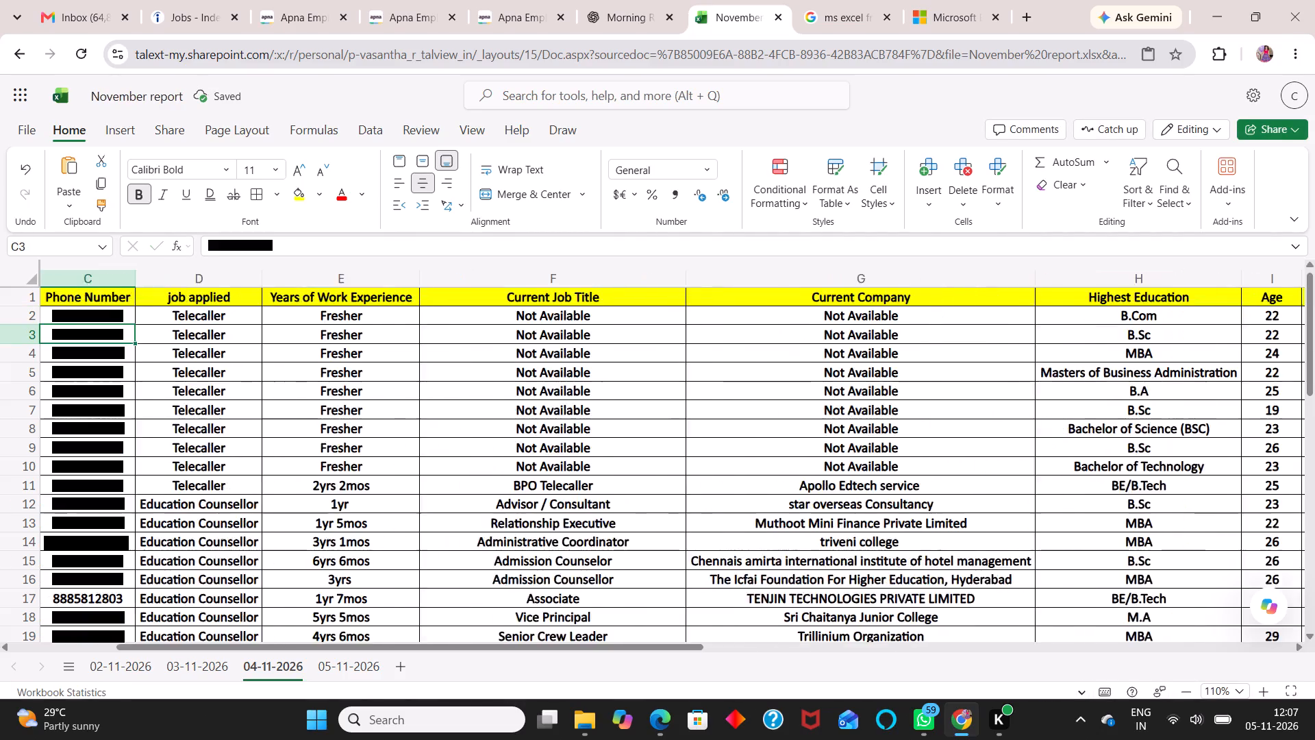
key("Left")
key("Left")
key("Right")
key("Right")
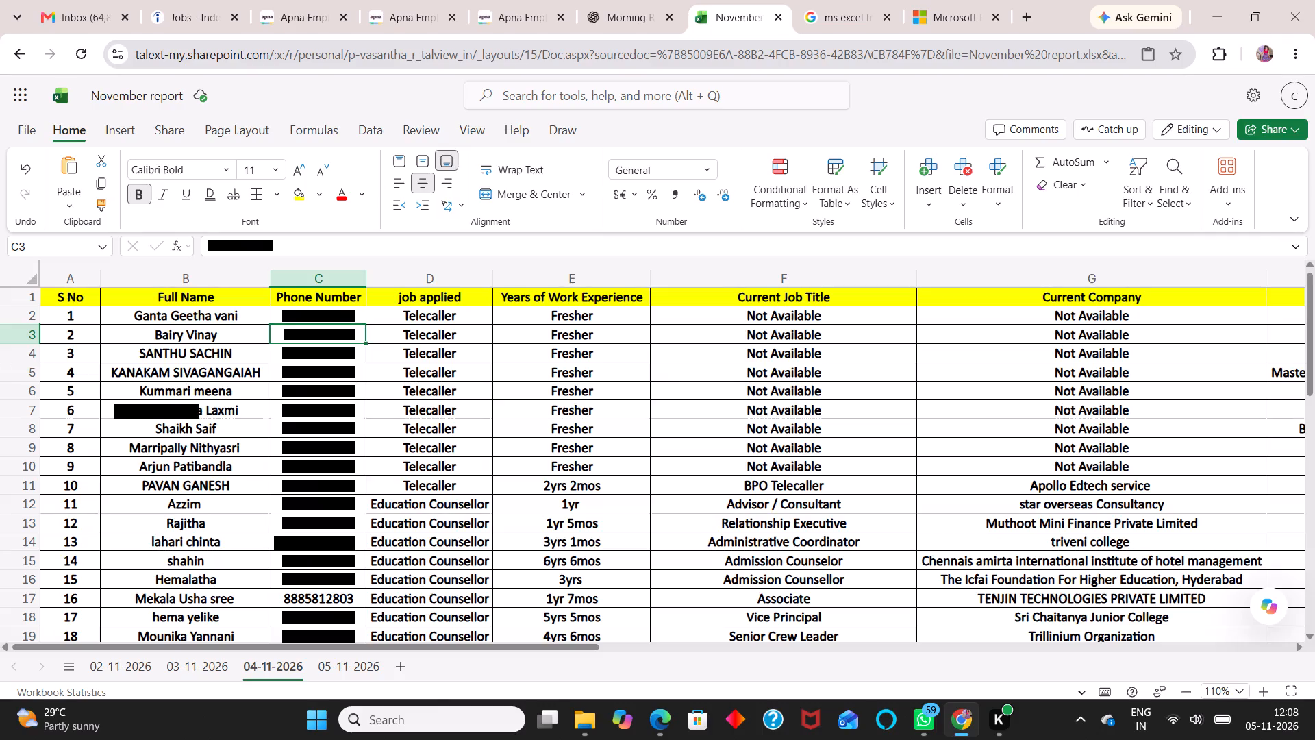
key("Left")
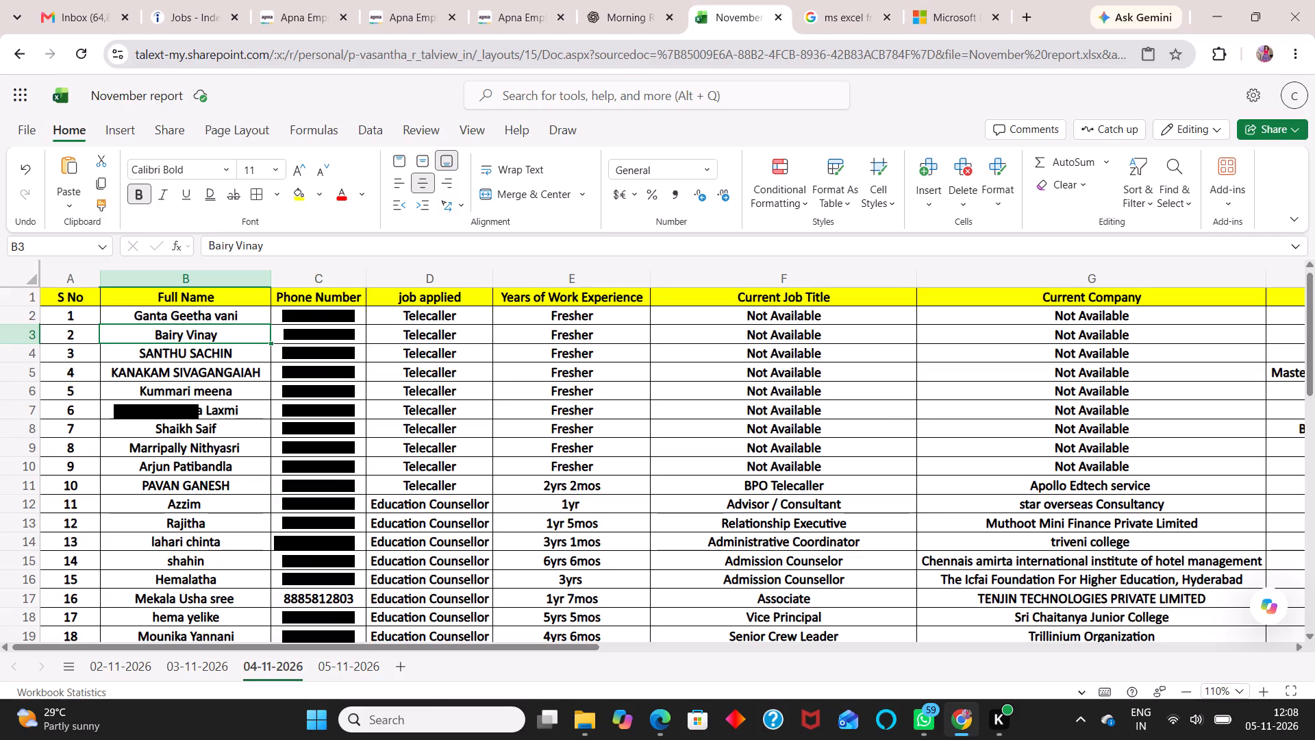
Examine the S No 2 candidate's row, from name and job applied through experience, company and education to age.
key("Right")
key("Right")
key("Right")
key("Right")
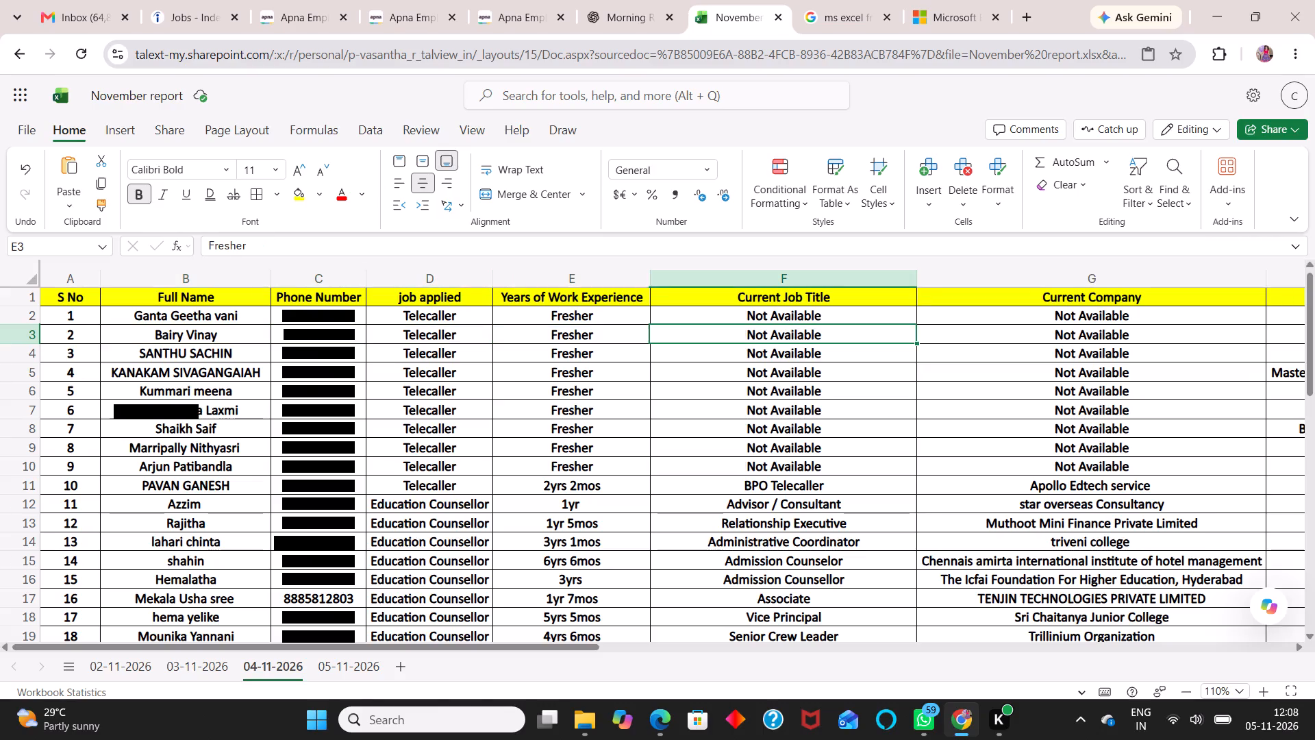
key("Right")
key("Right")
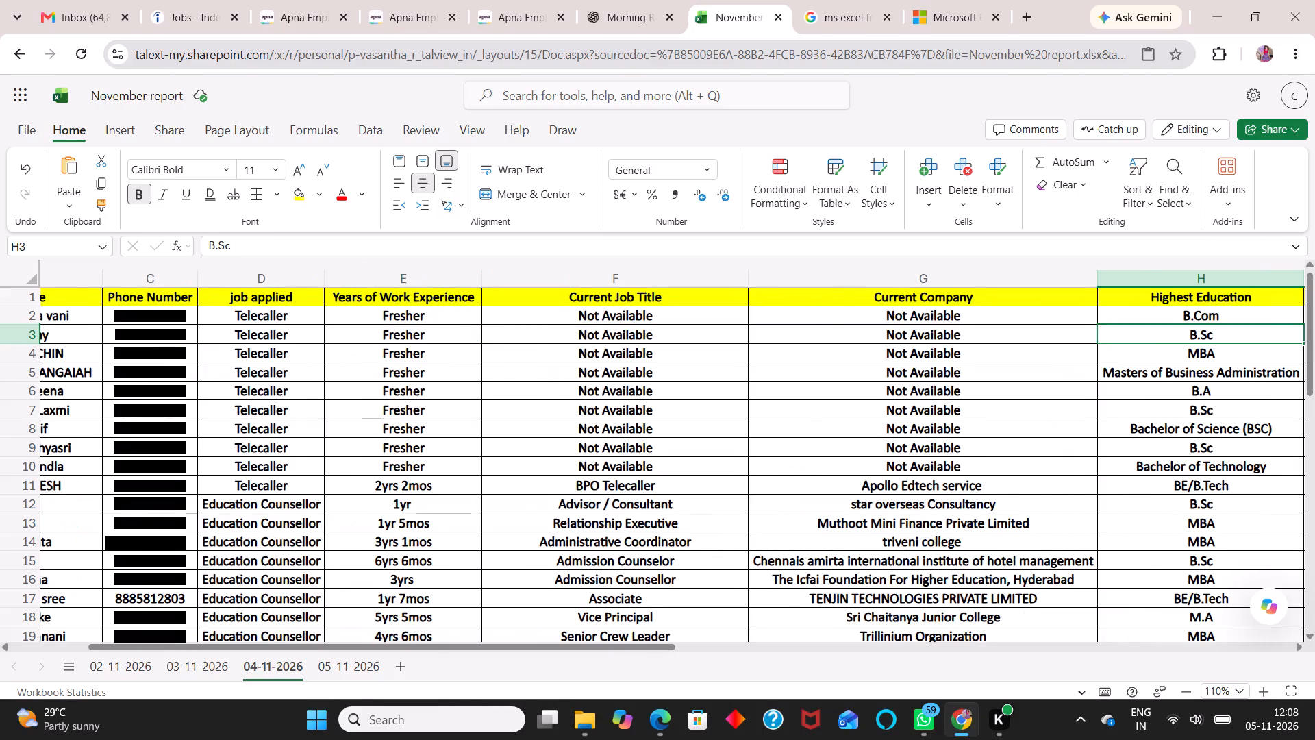
key("Right")
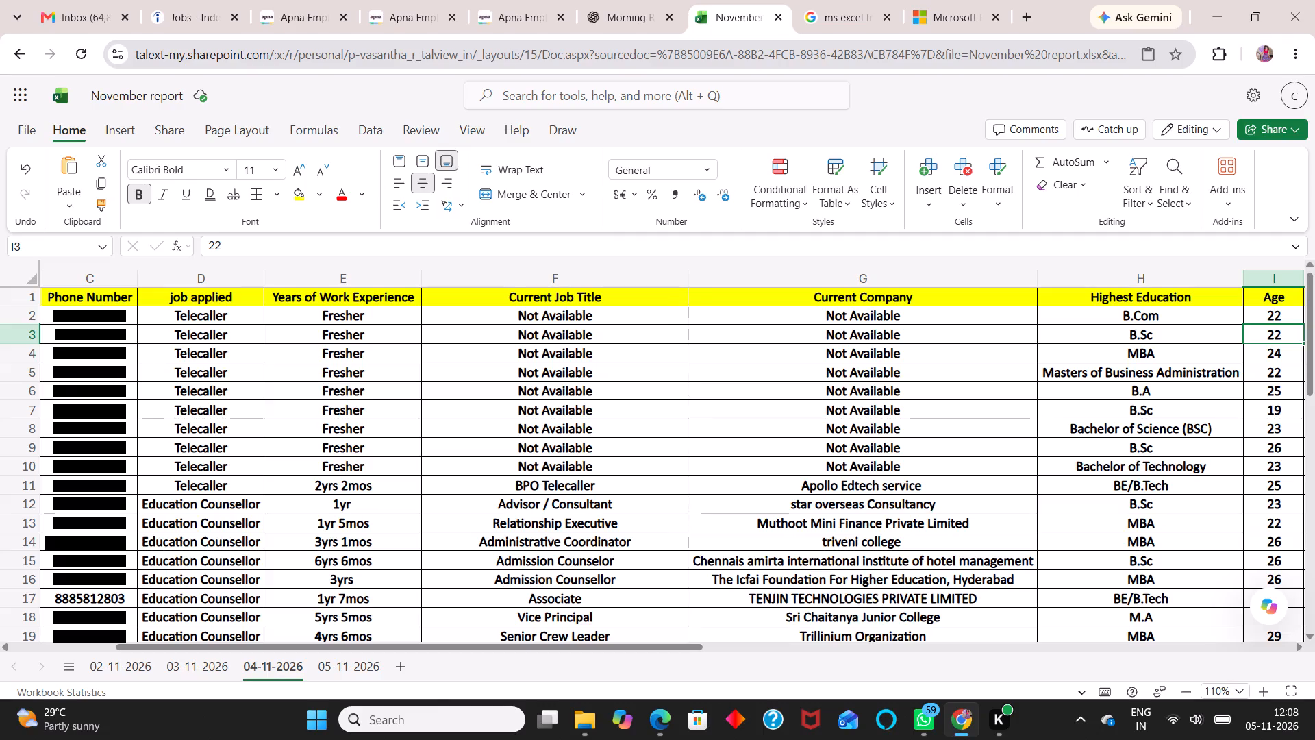
key("Left")
key("Left")
key("Left")
key("Left")
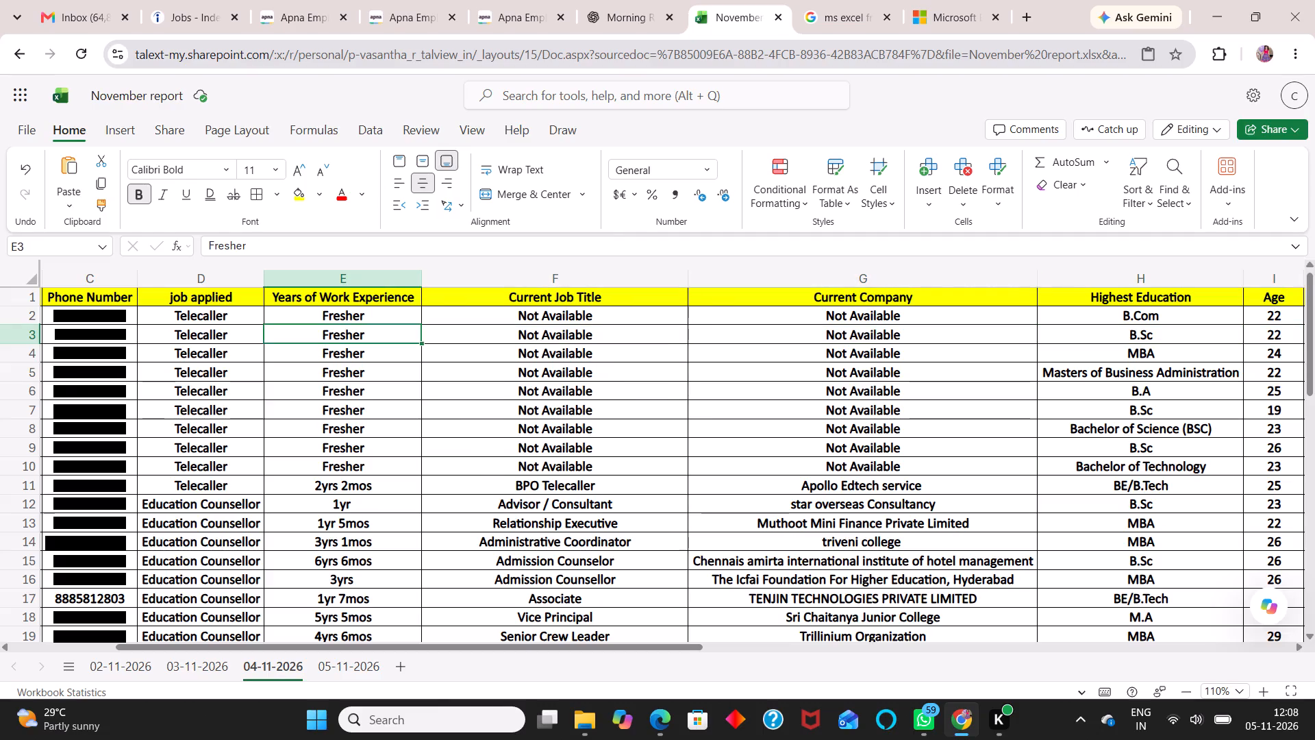
key("Left")
key("Left")
key("Left")
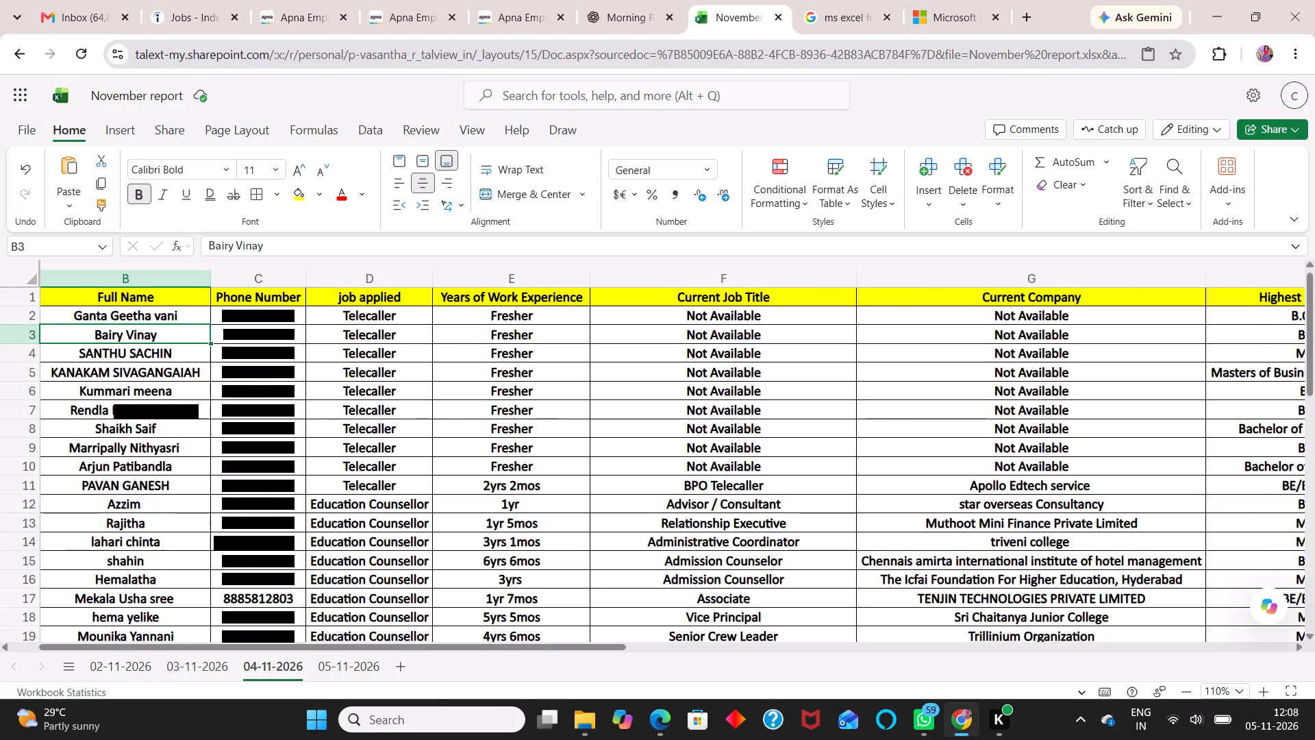
key("Right")
key("Right")
key("Right")
key("Right")
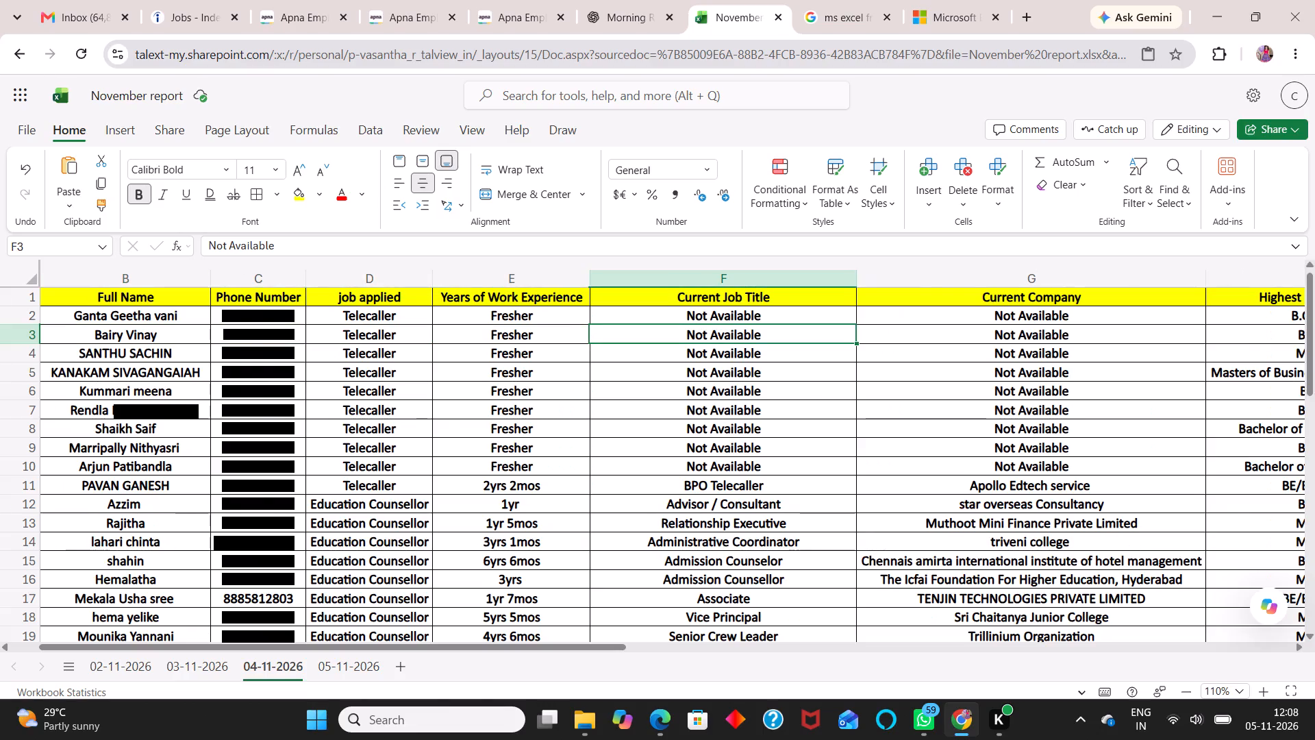
key("Right")
key("Right")
key("Right")
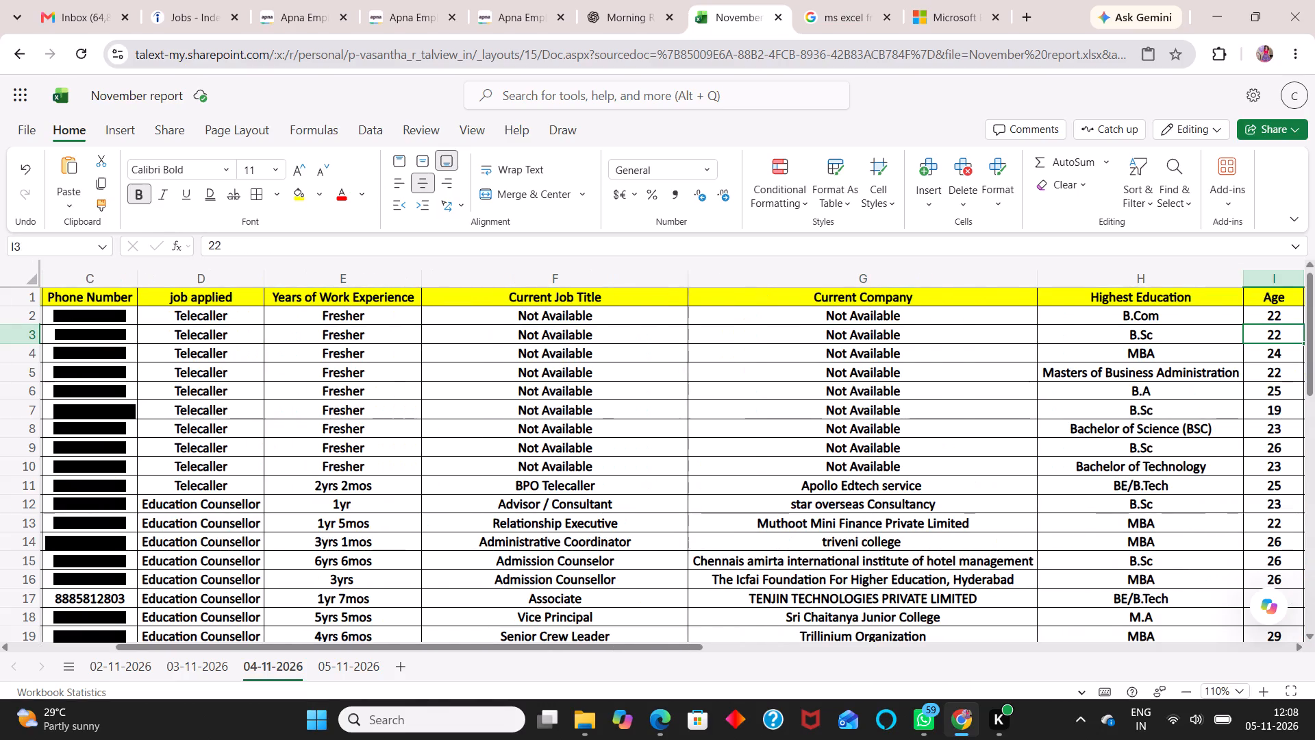
key("Right")
key("Left")
key("Left")
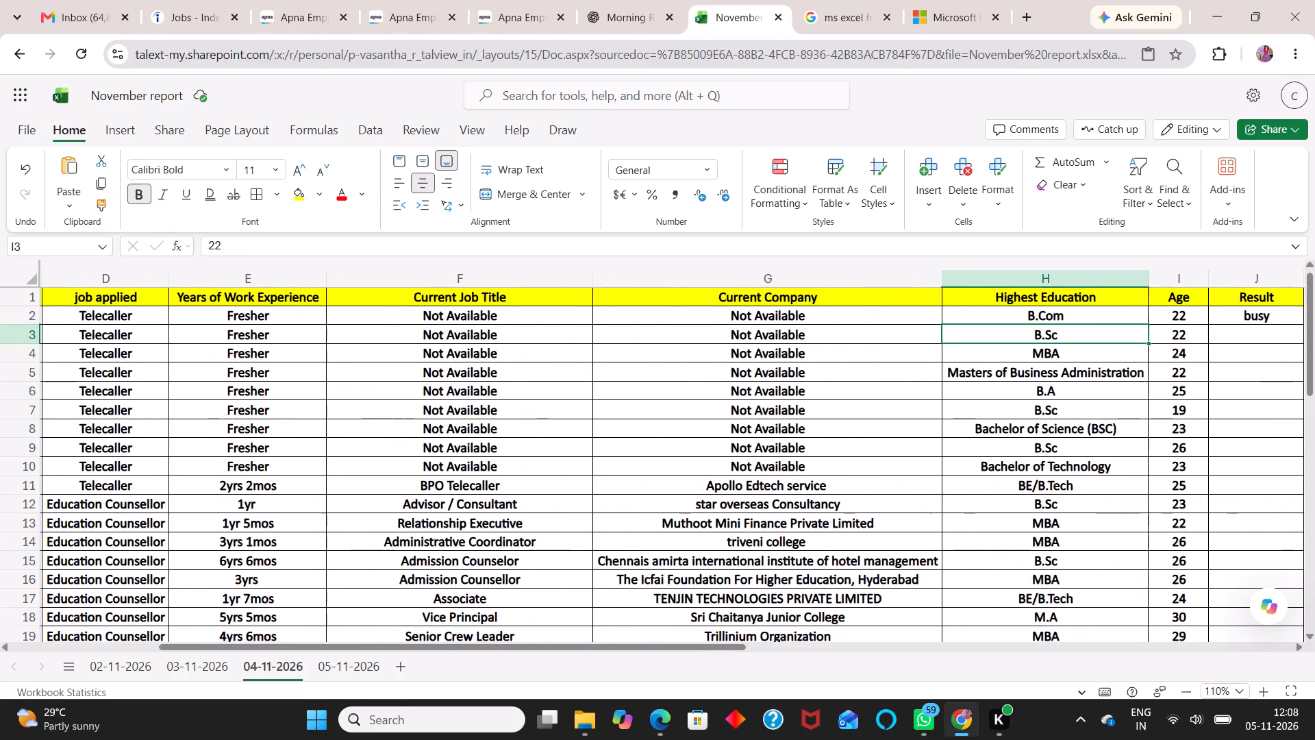
key("Left")
key("Left")
key("Left")
key("Left")
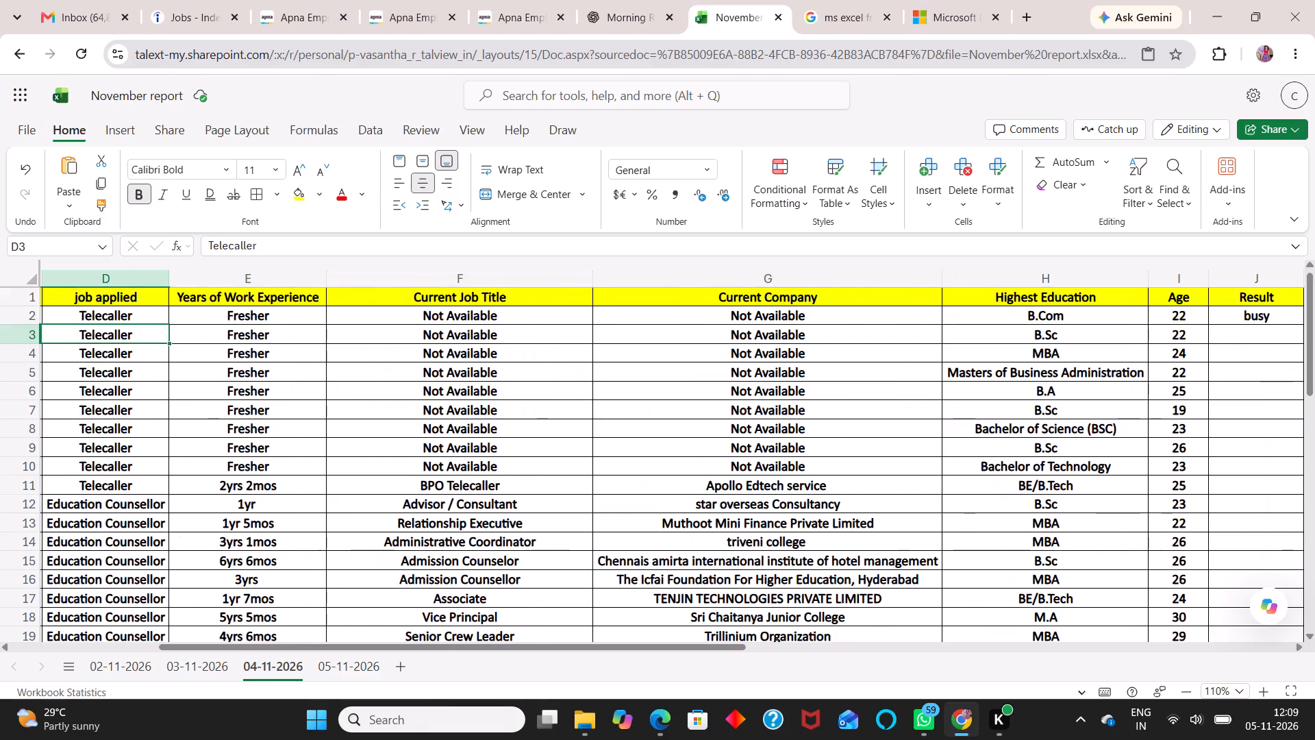
key("Left")
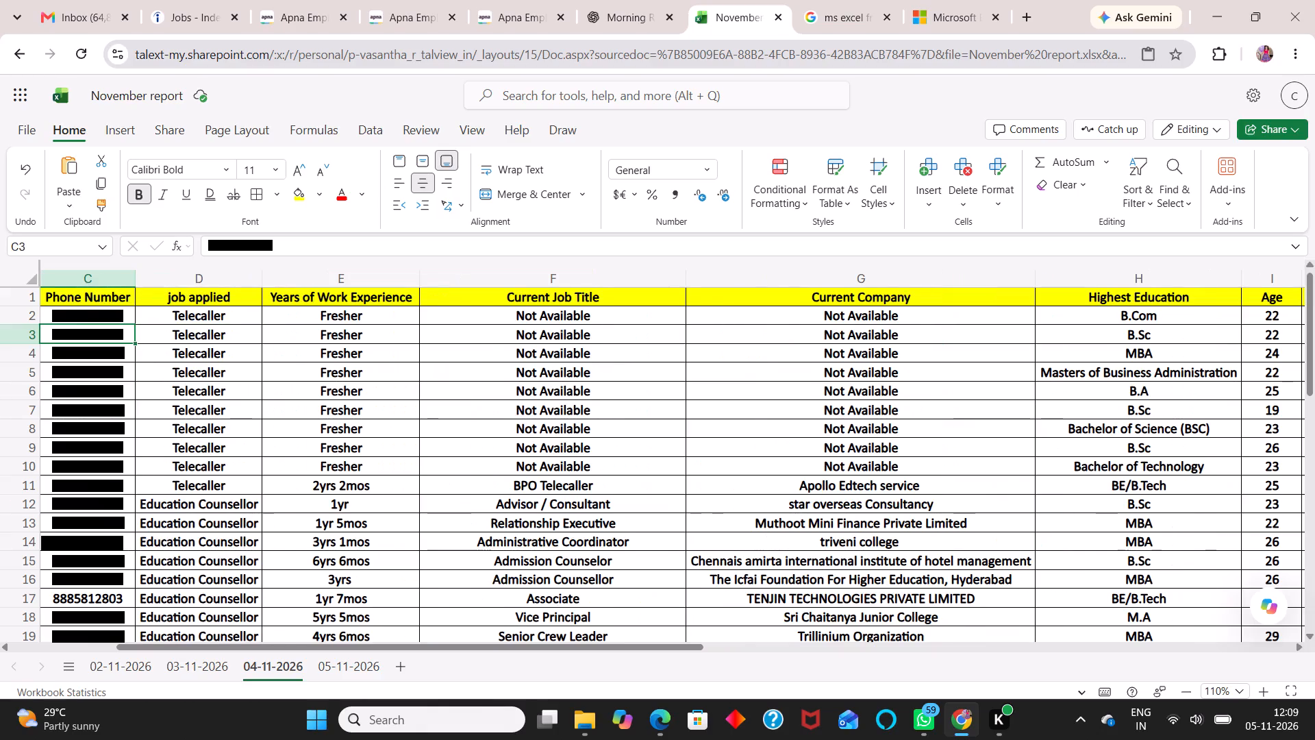
key("Right")
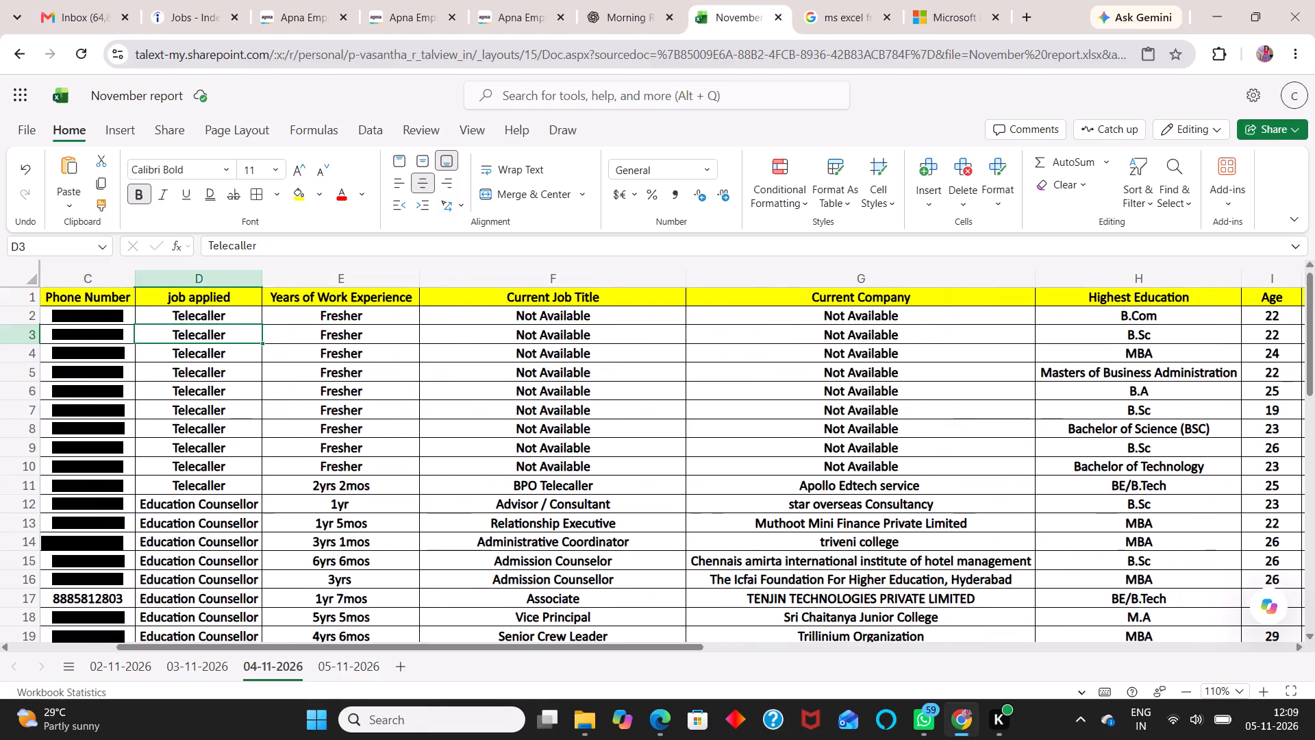
key("Right")
key("Right")
scroll(501, 386, "right", 1)
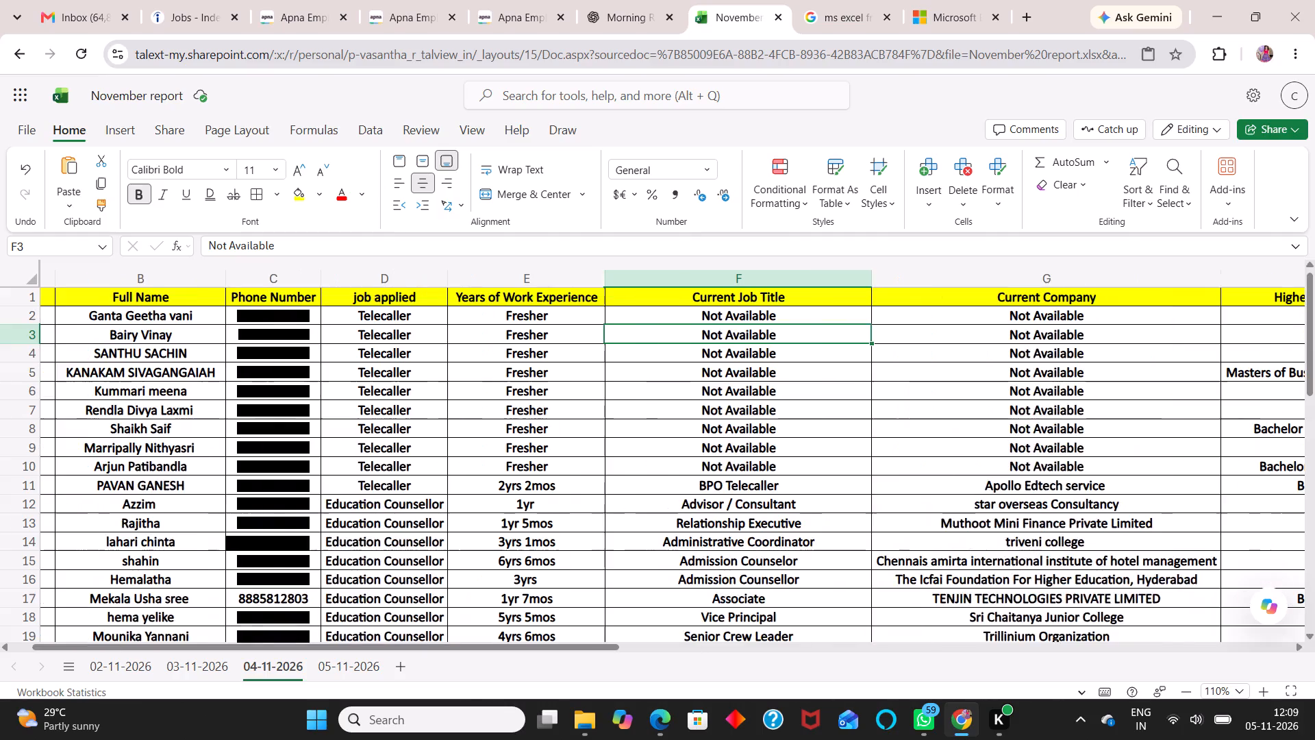
scroll(501, 386, "right", 1)
left_click(417, 330)
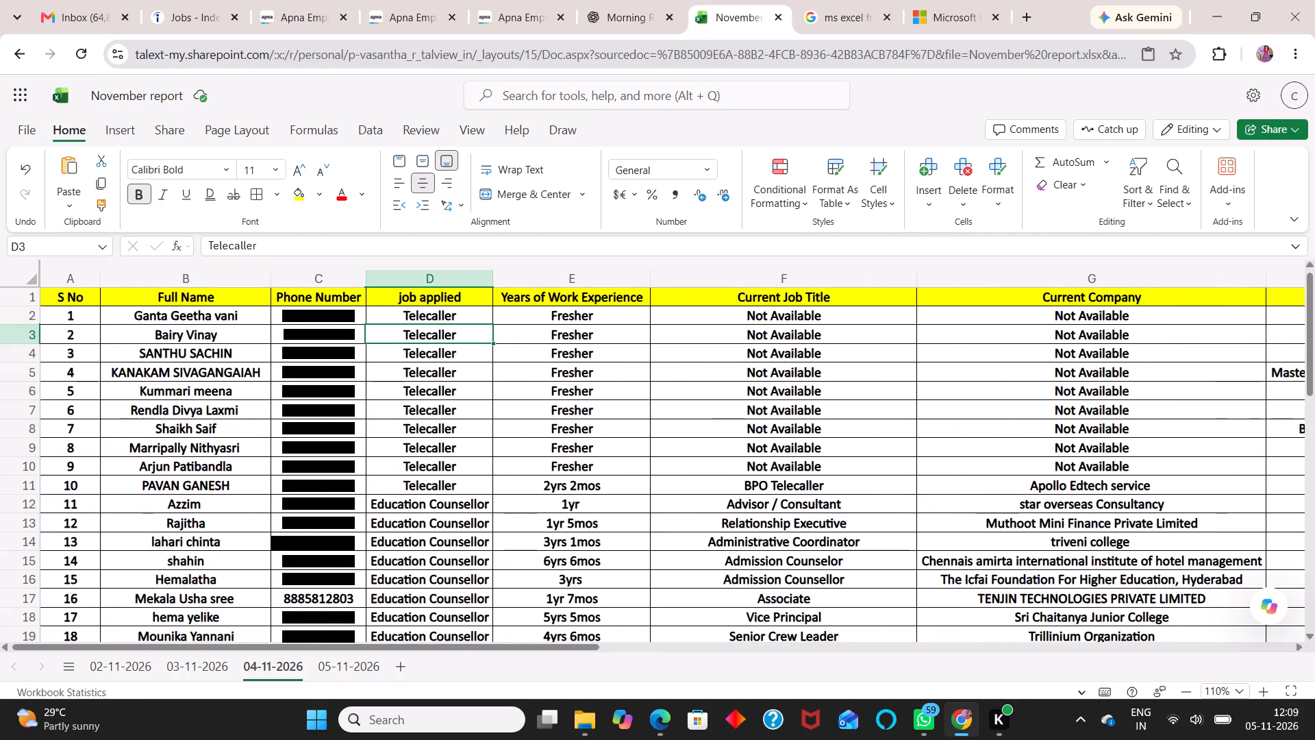
key("Left")
key("Left")
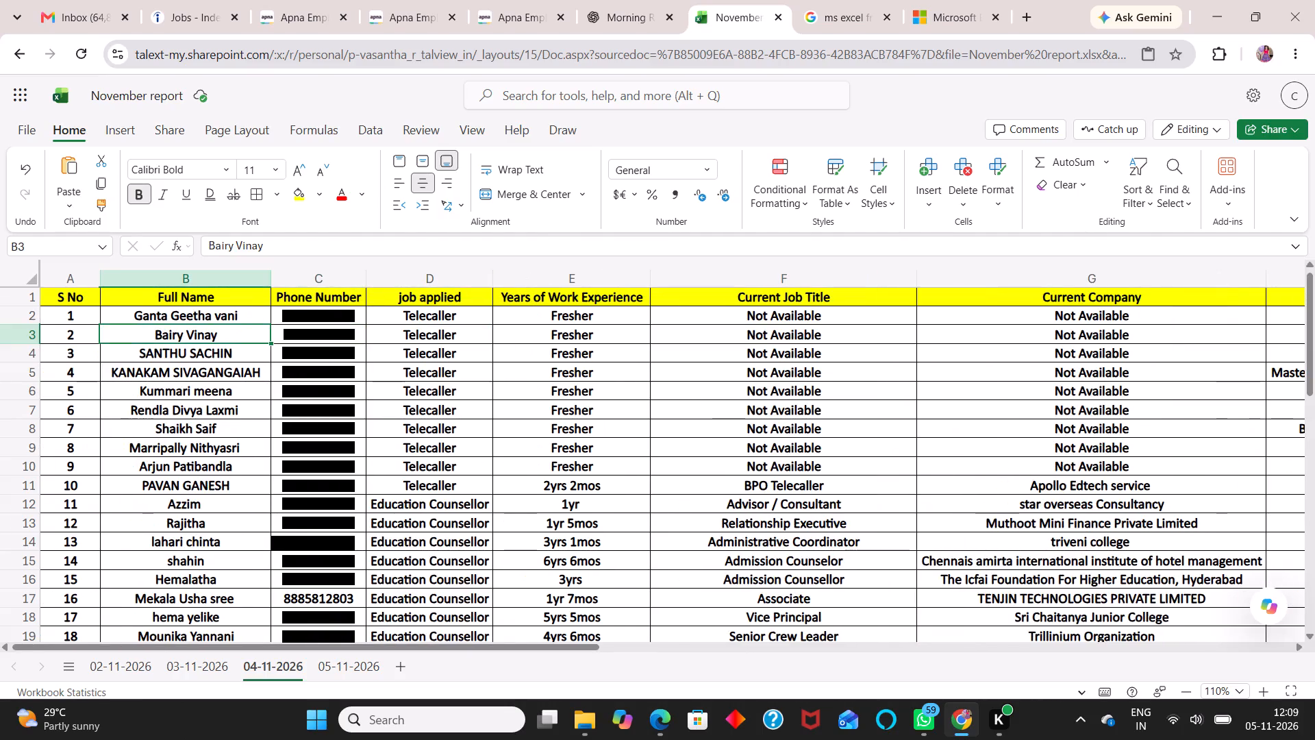
key("Down")
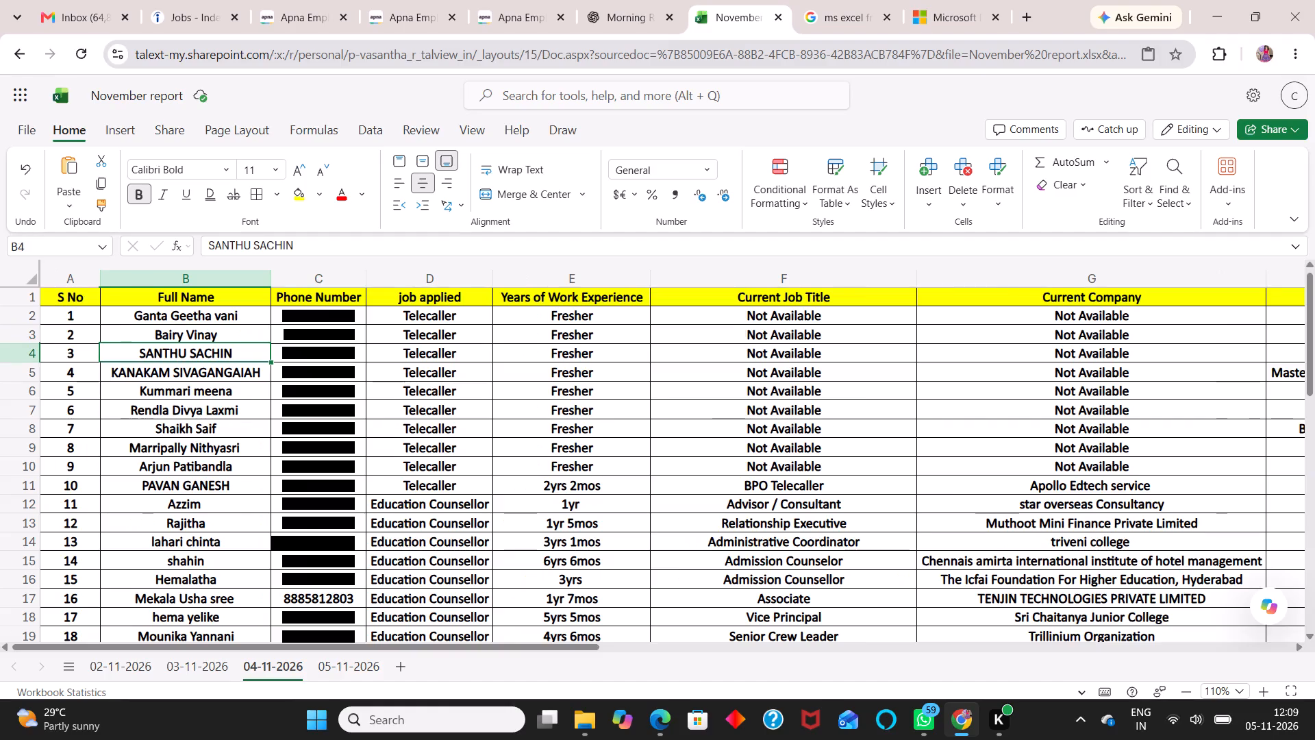
key("Up")
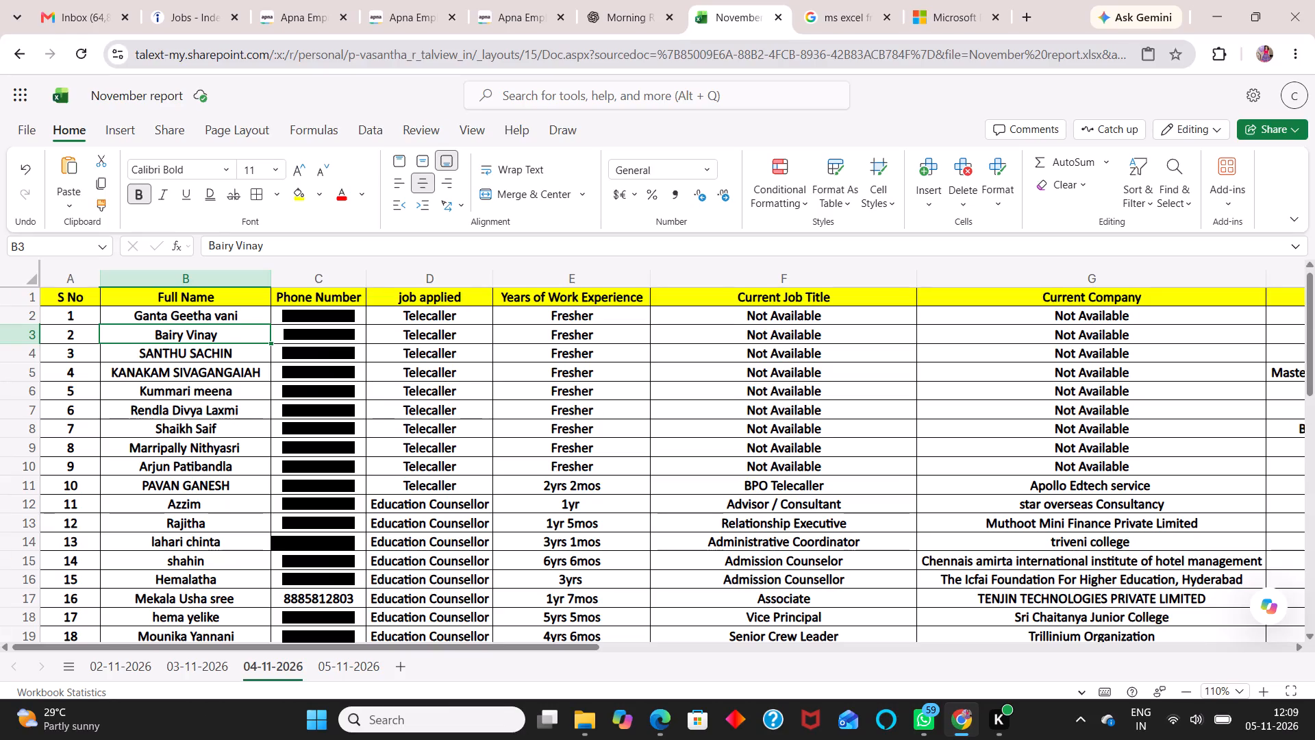
Enter "next week monday" in the Result column for the candidate with S No 2.
key("Right")
key("Right")
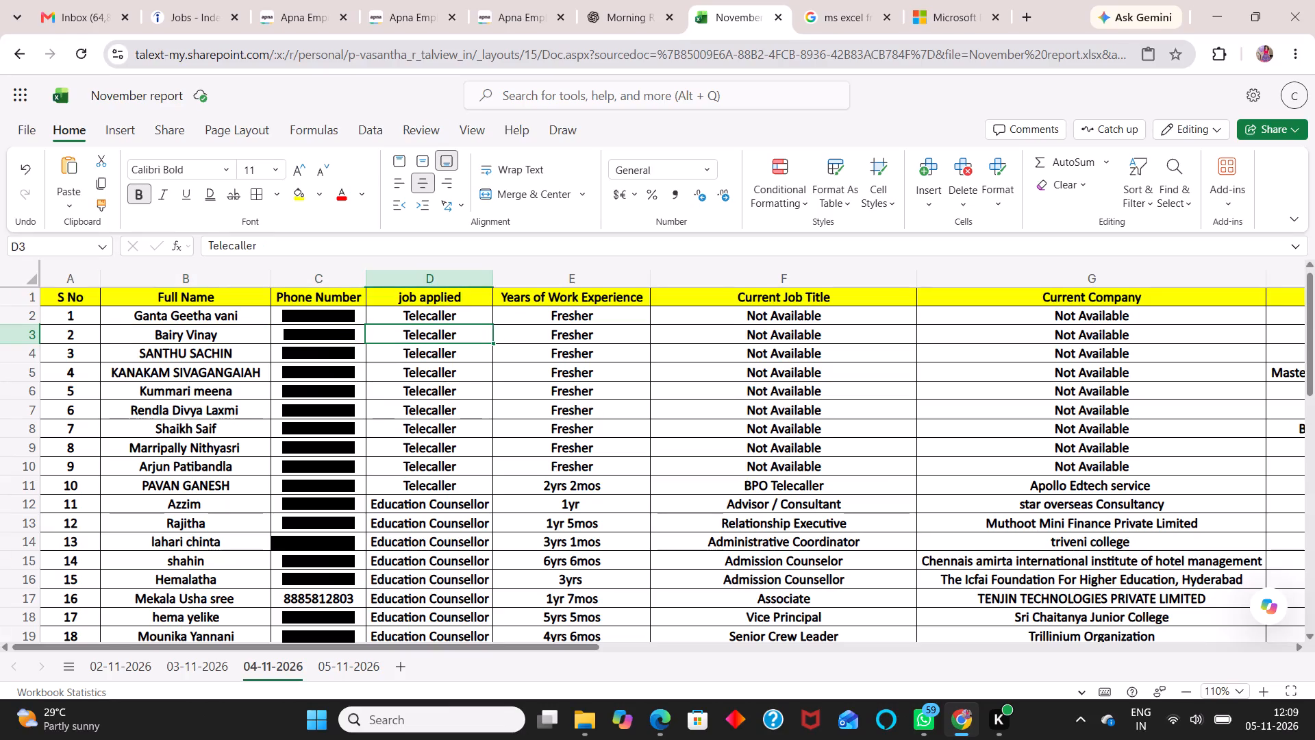
key("Right")
key("Right")
key("Right")
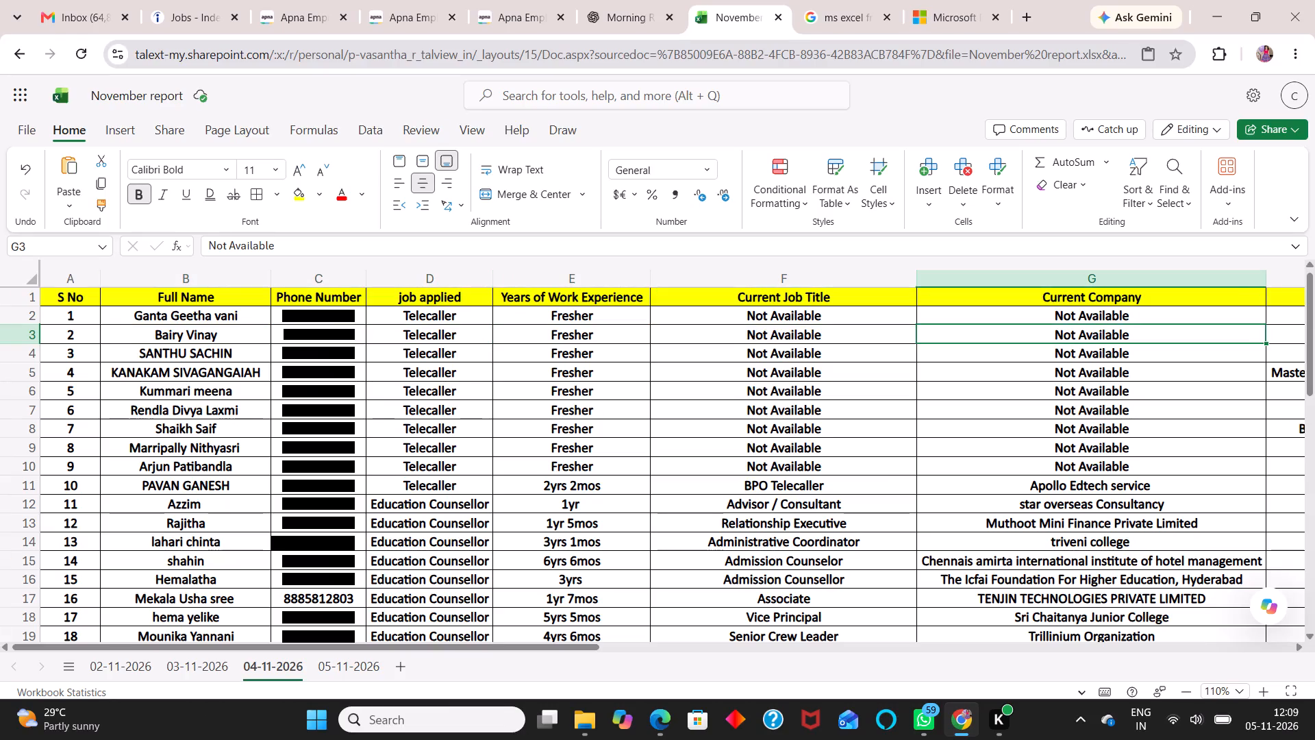
key("Right")
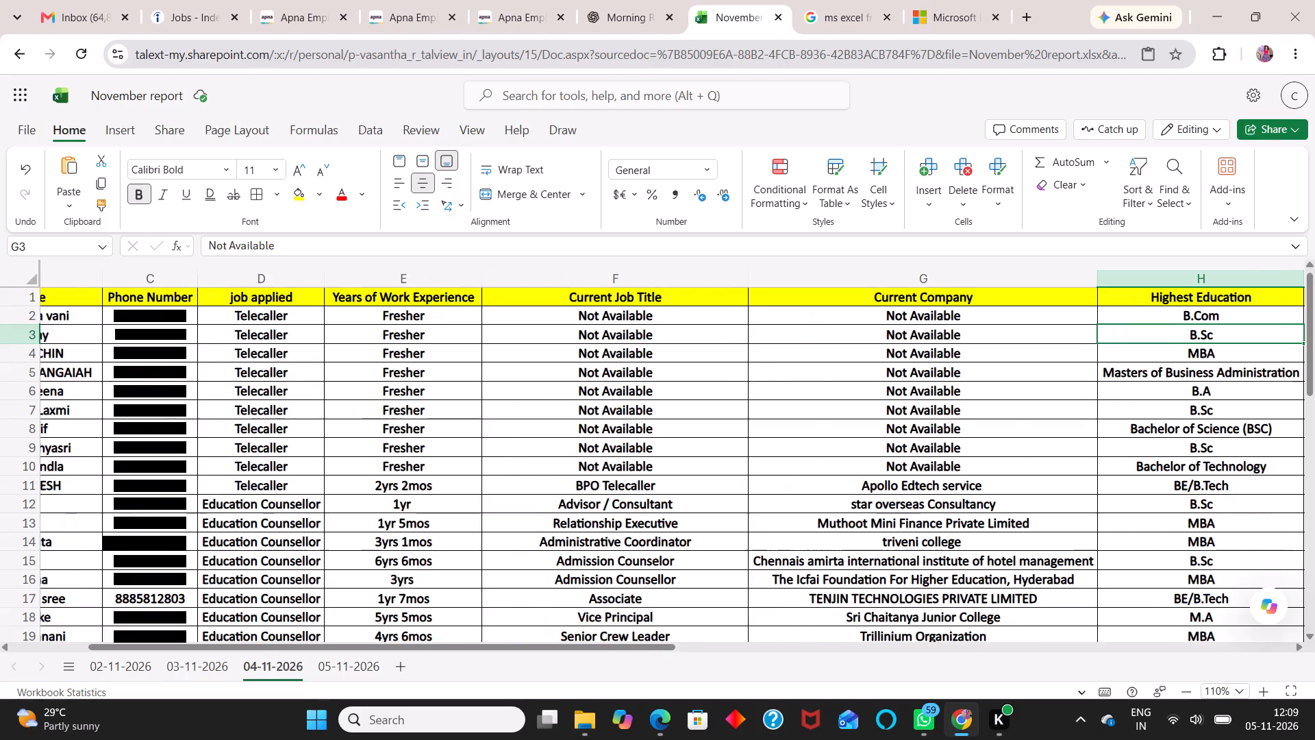
key("Right")
key("Right")
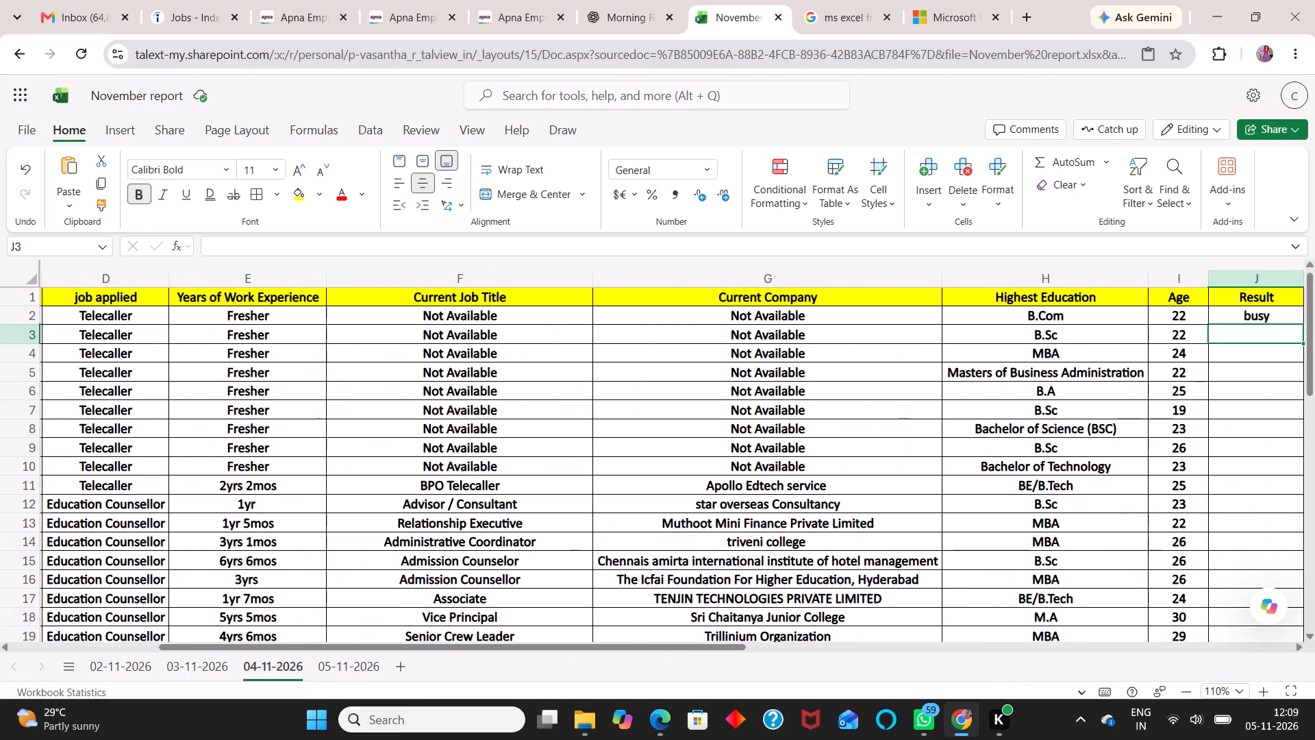
type("next week")
key("space")
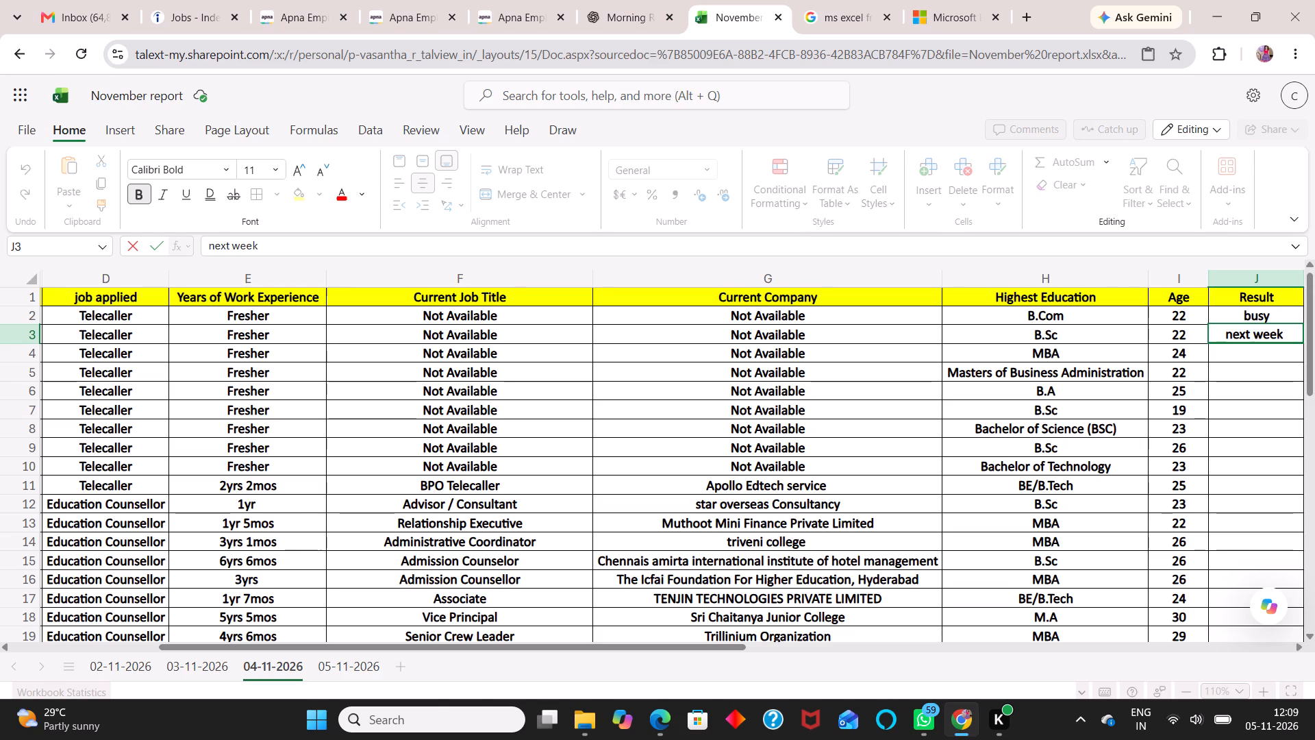
key("m")
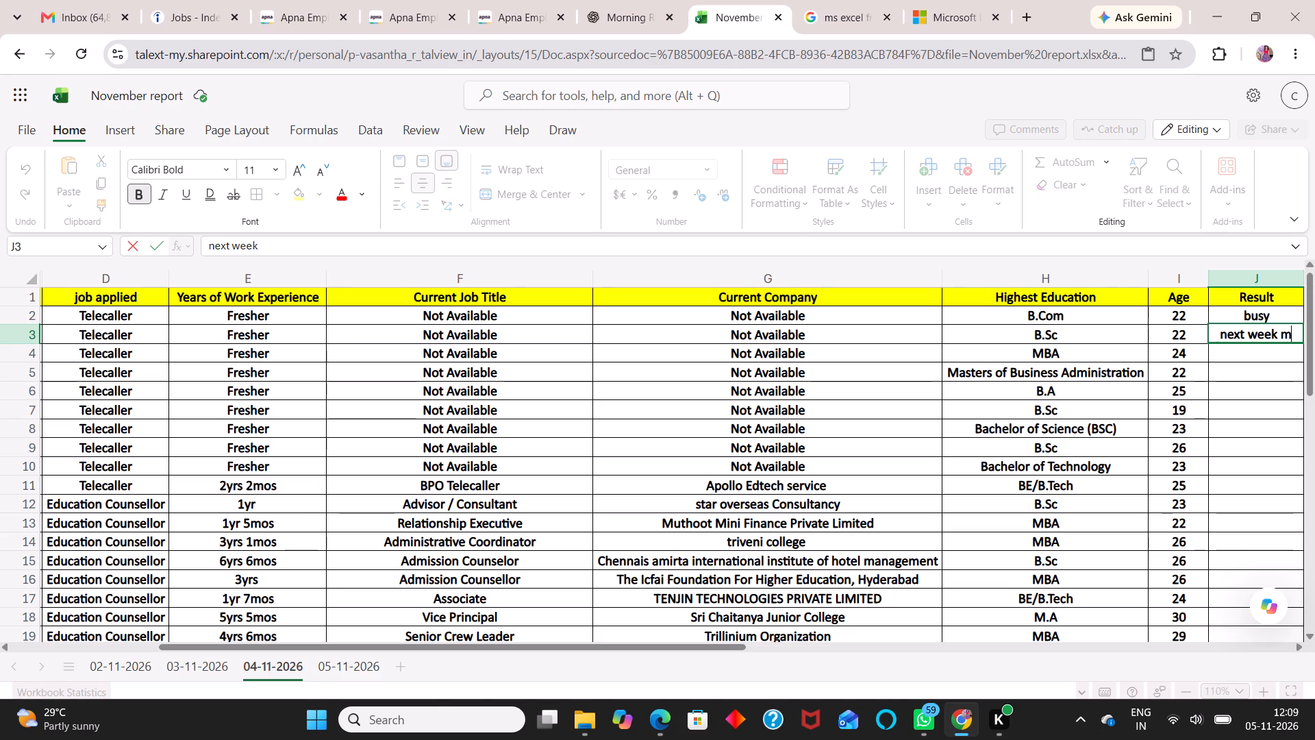
type("onday")
key("Return")
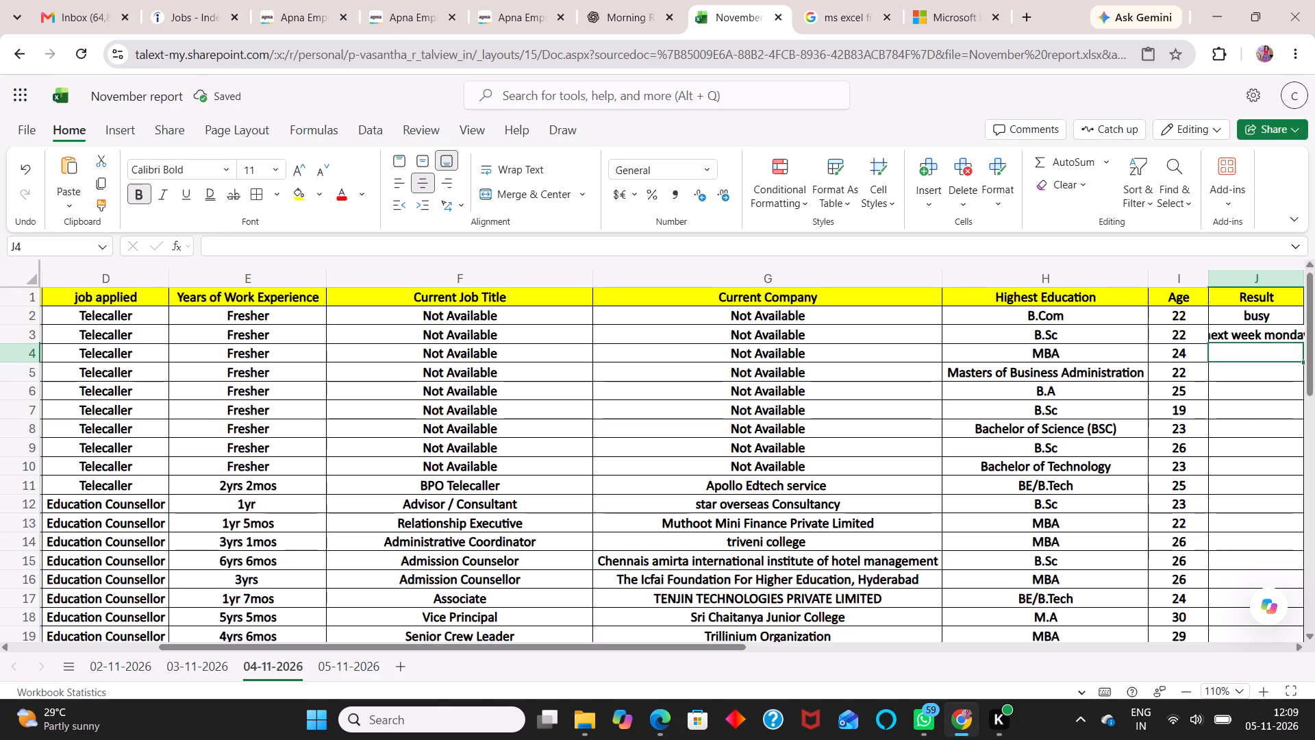
Autofit the Result column's width to its longest entry and select the empty result cell for S No 3.
scroll(844, 447, "left", 2)
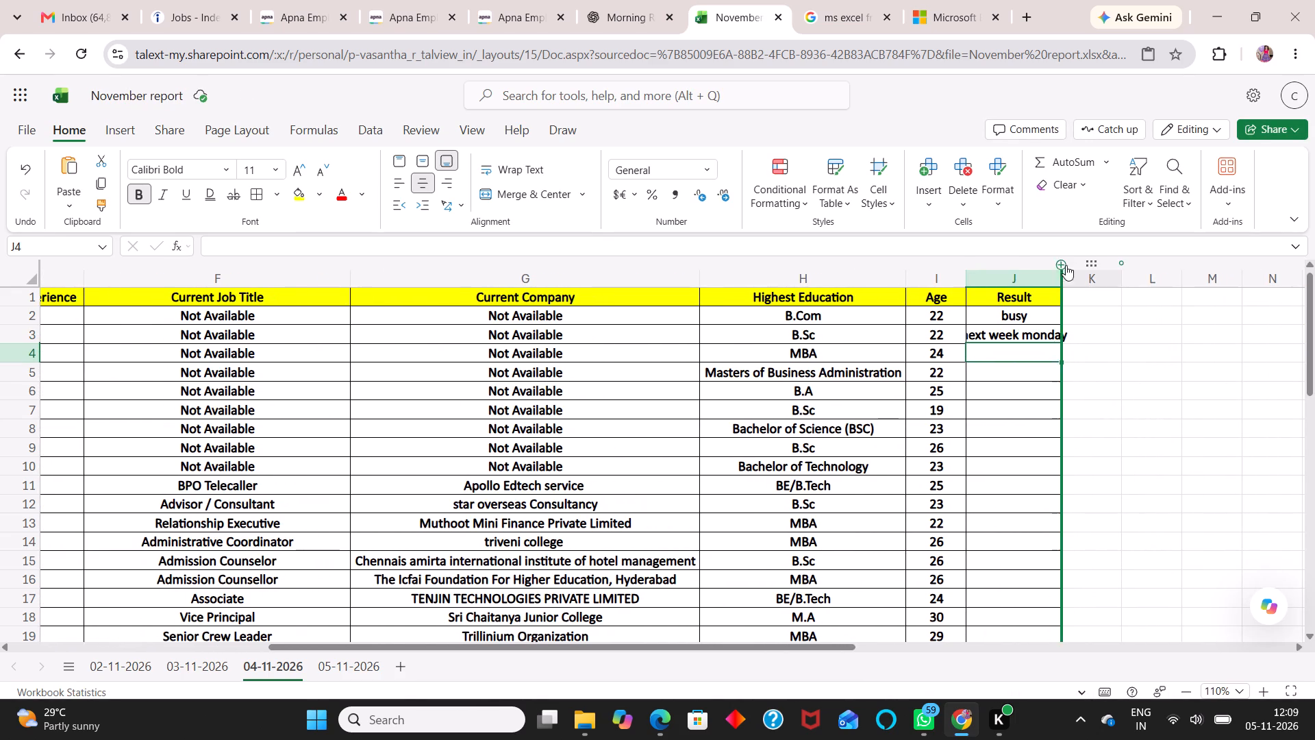
triple_click(1062, 283)
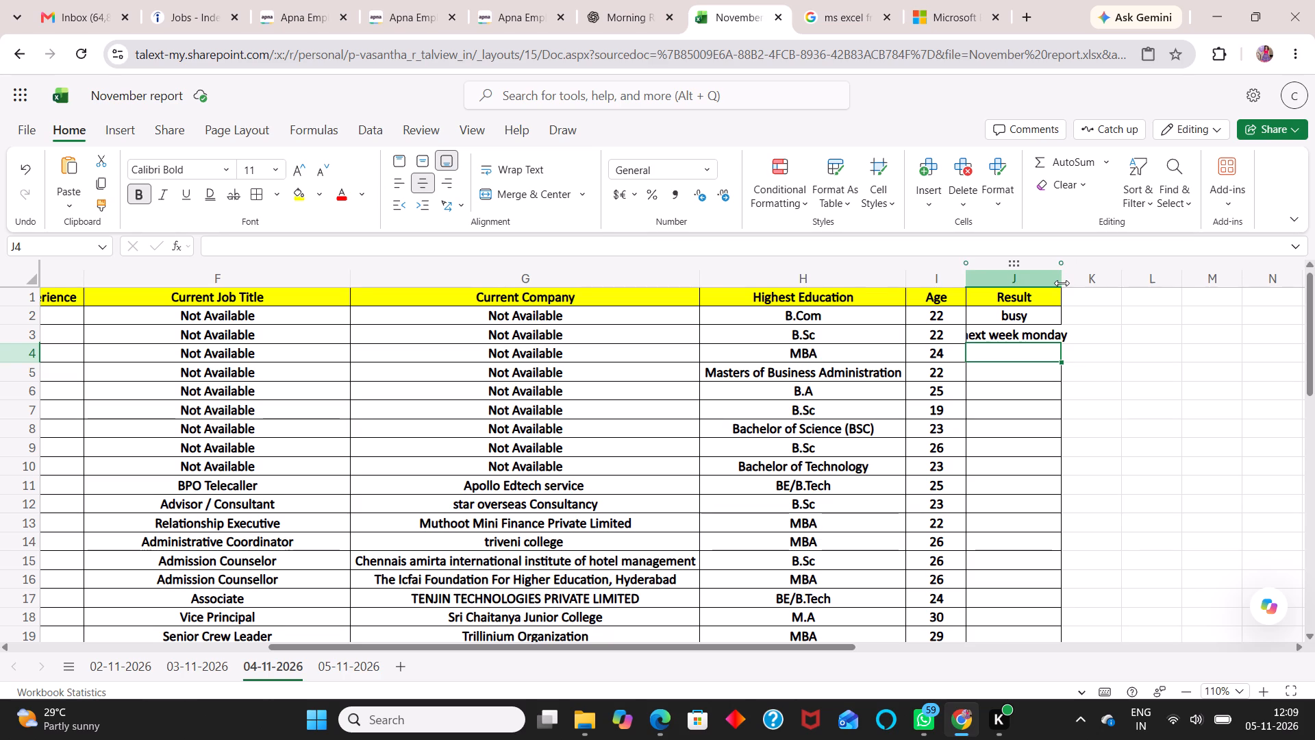
triple_click(1062, 282)
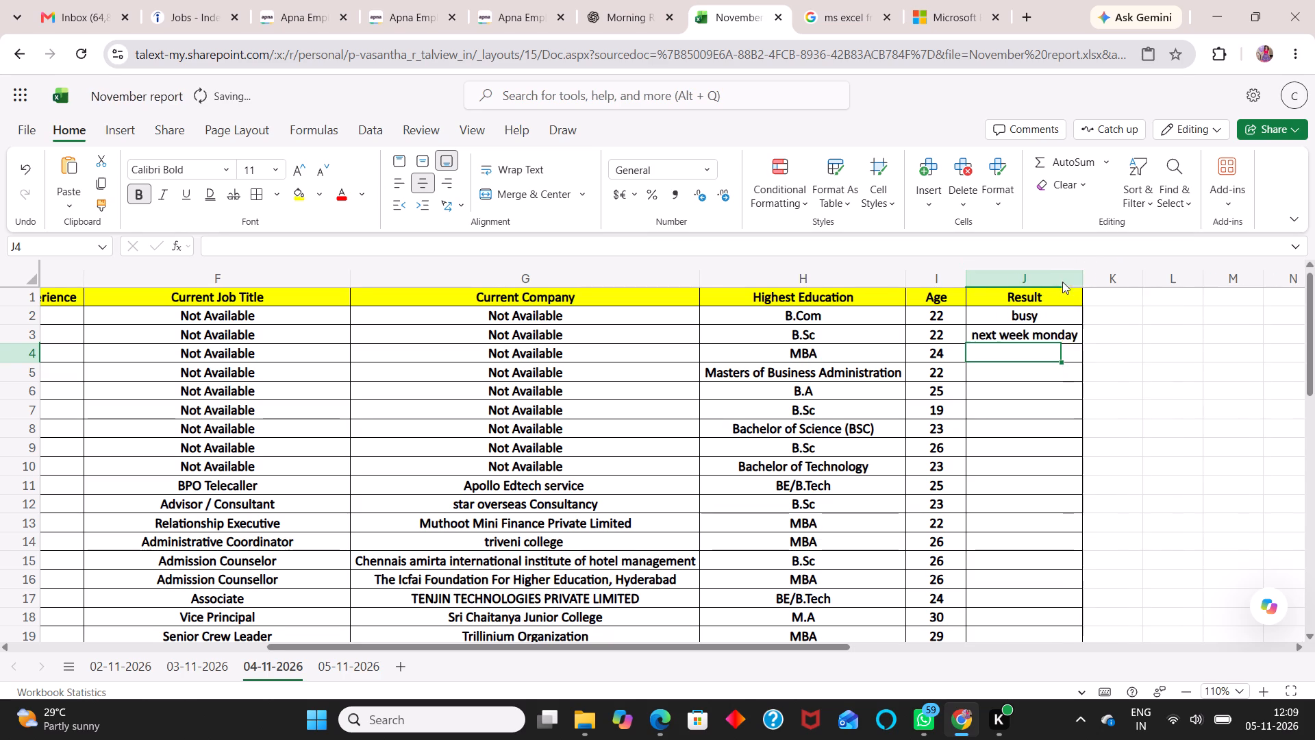
left_click(1060, 356)
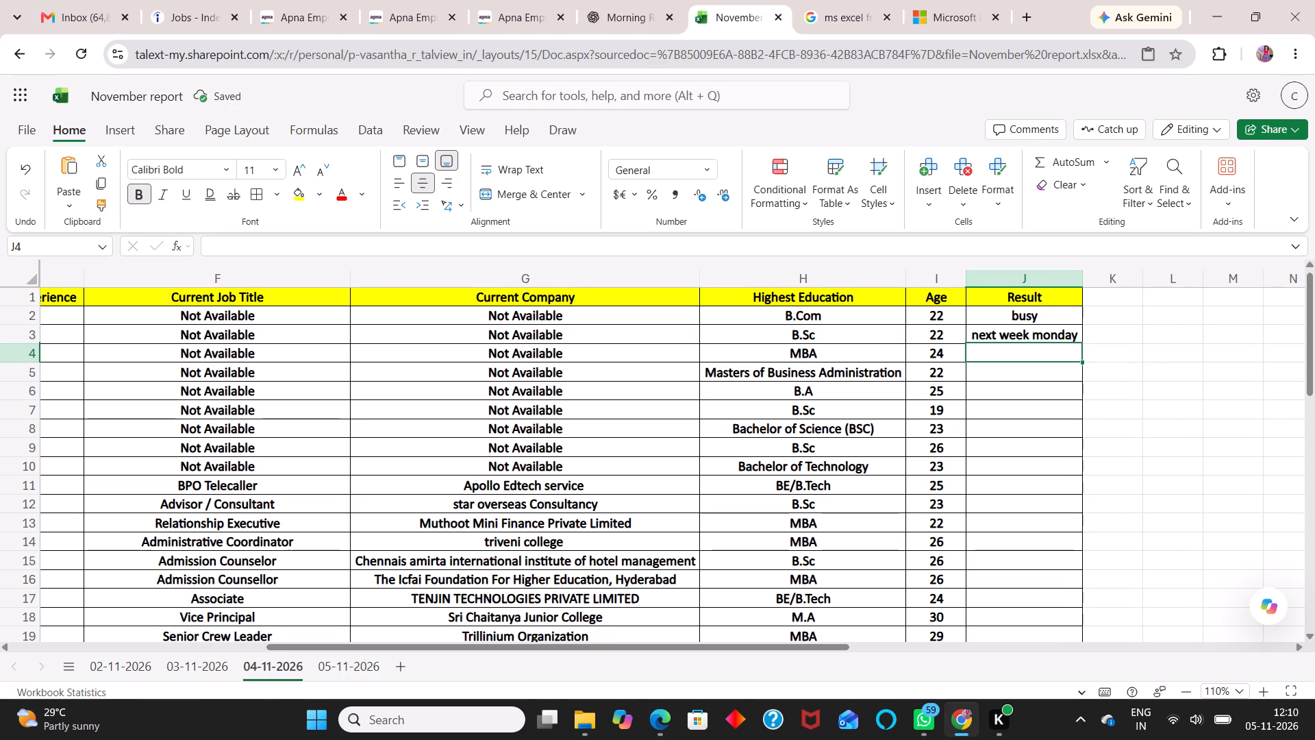
Look up the name and phone number of the candidate with S No 3.
left_click(952, 356)
left_click(1015, 357)
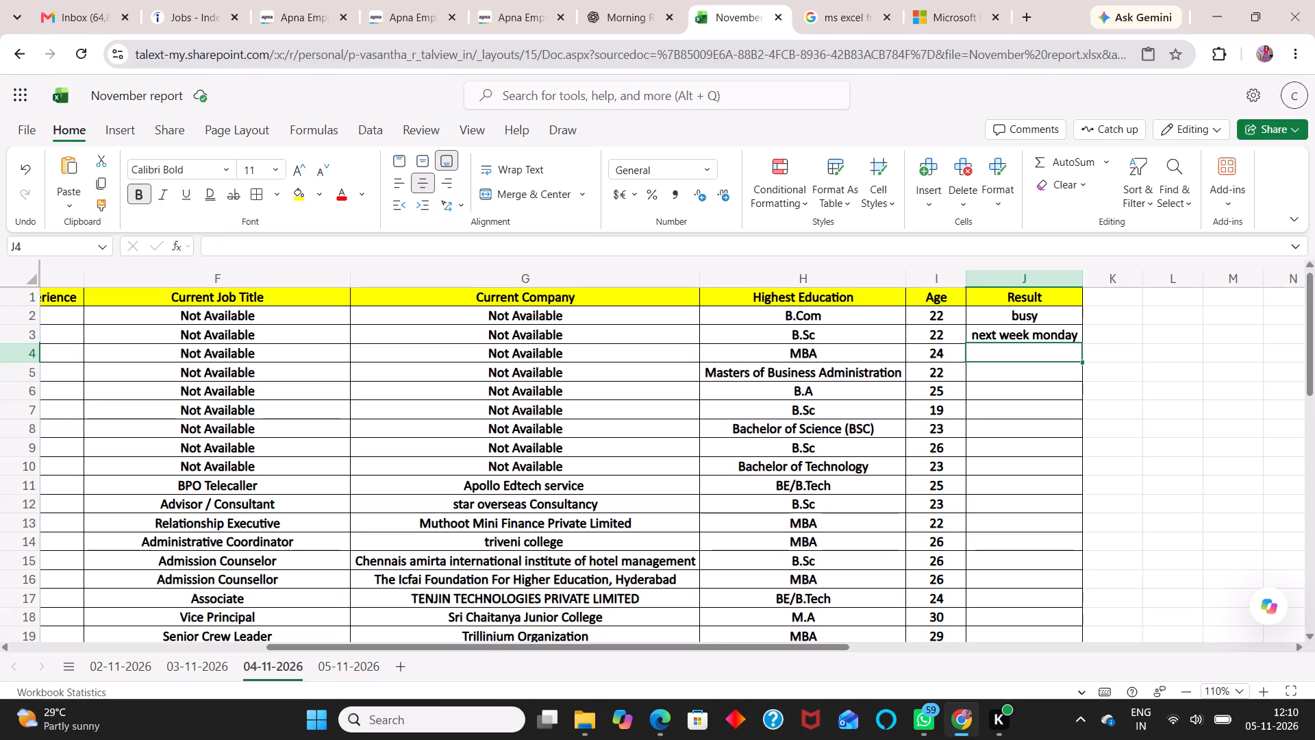
key("Left")
key("Left")
key("Left")
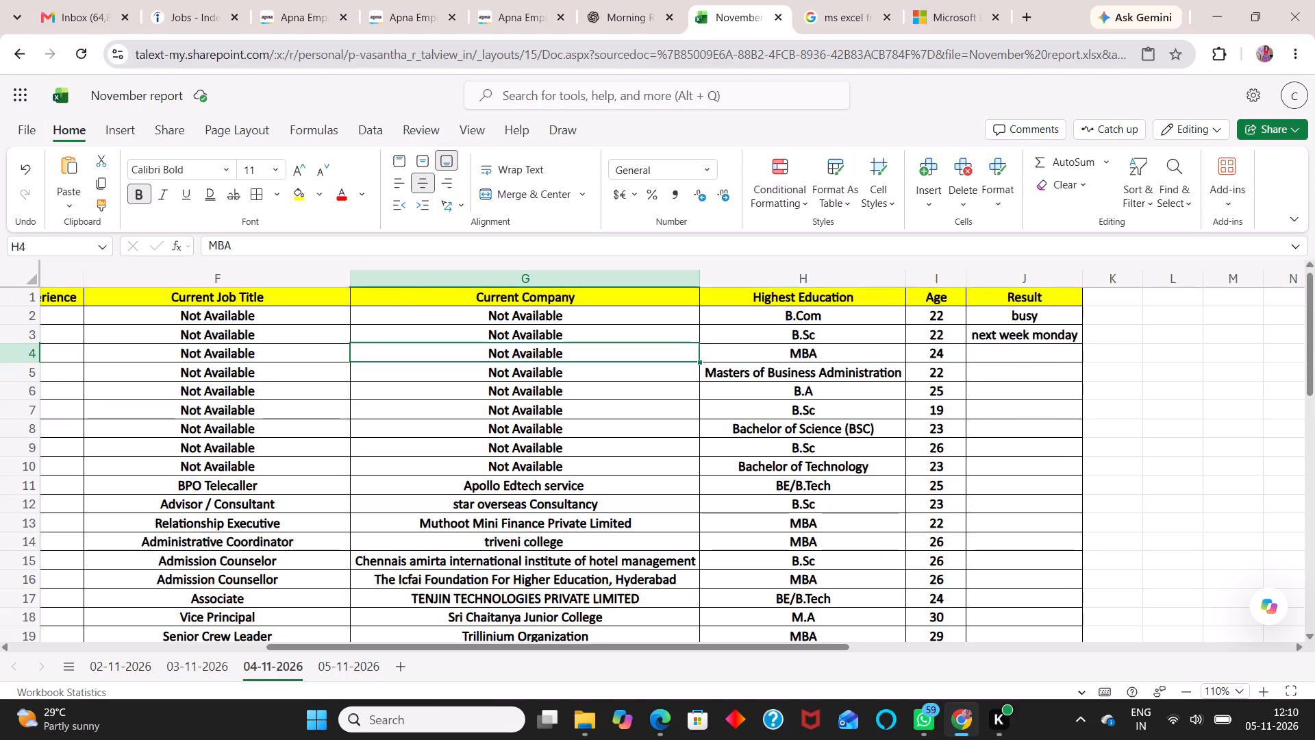
key("Left")
key("Left")
key("Left")
key("Left")
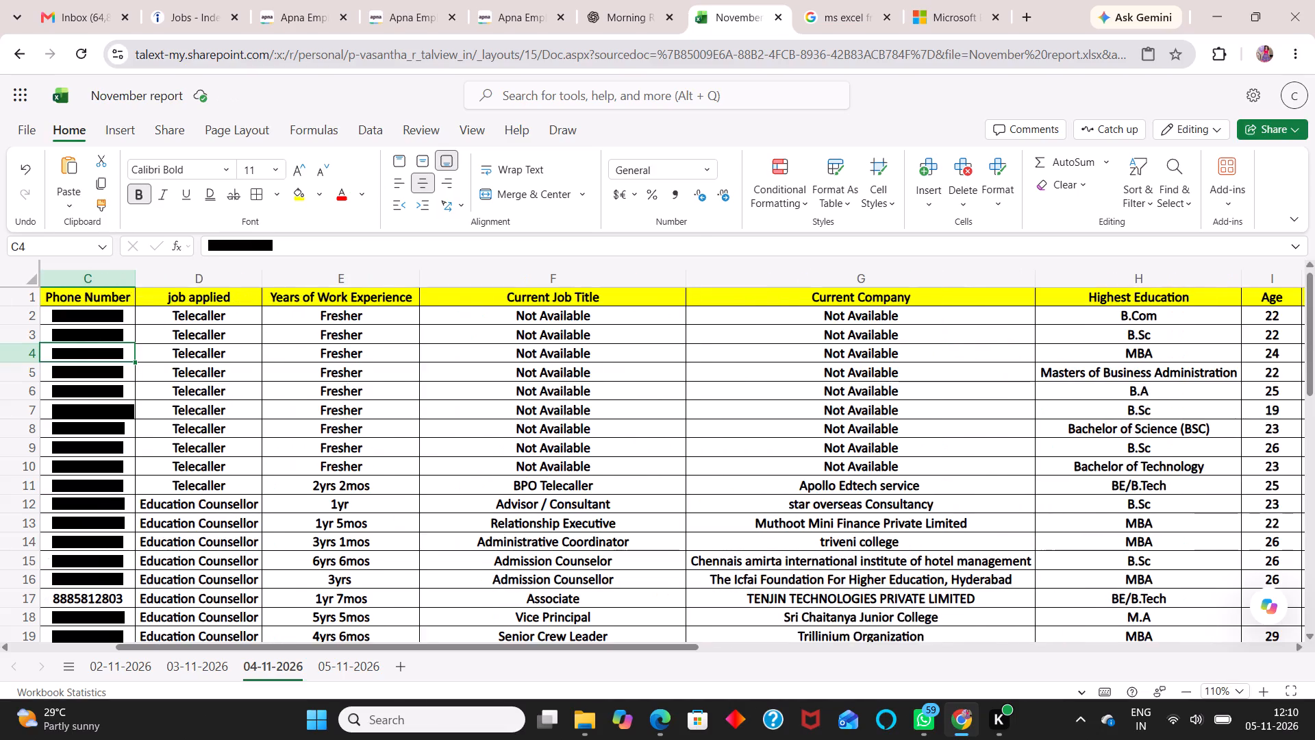
key("Left")
key("Left")
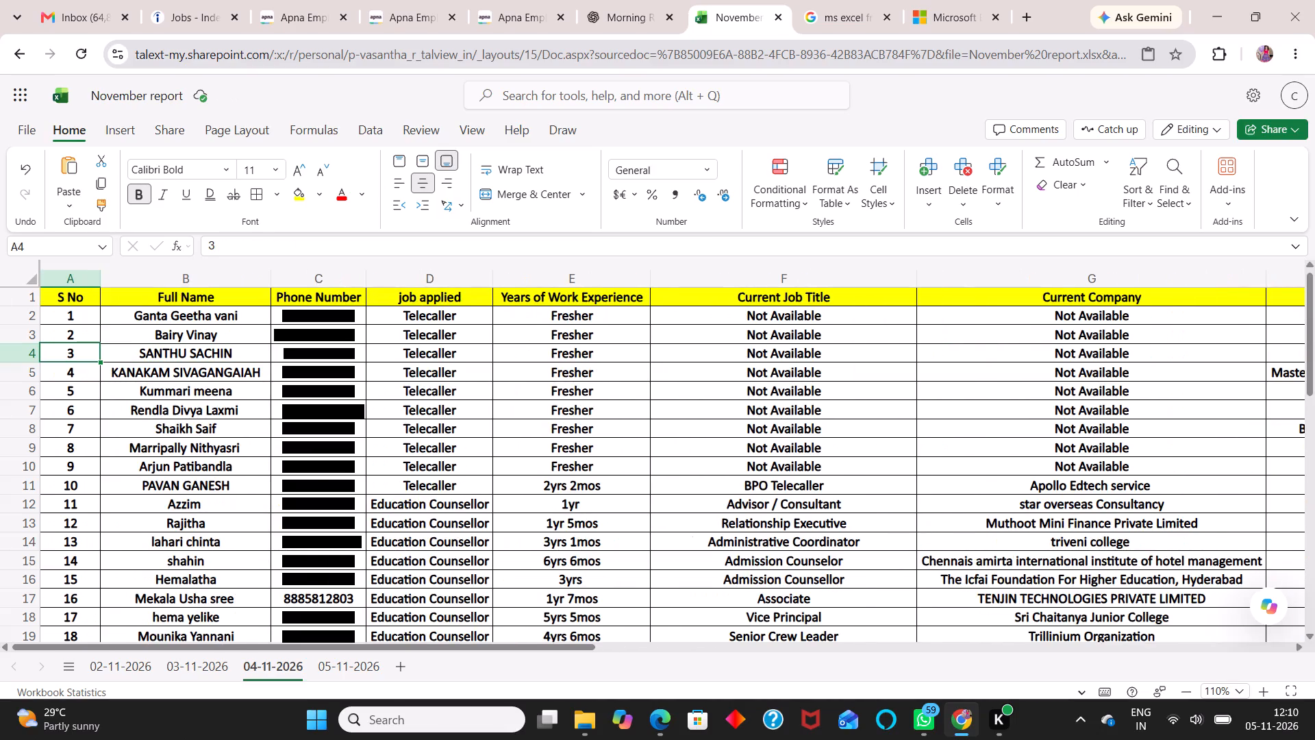
key("Right")
key("Right")
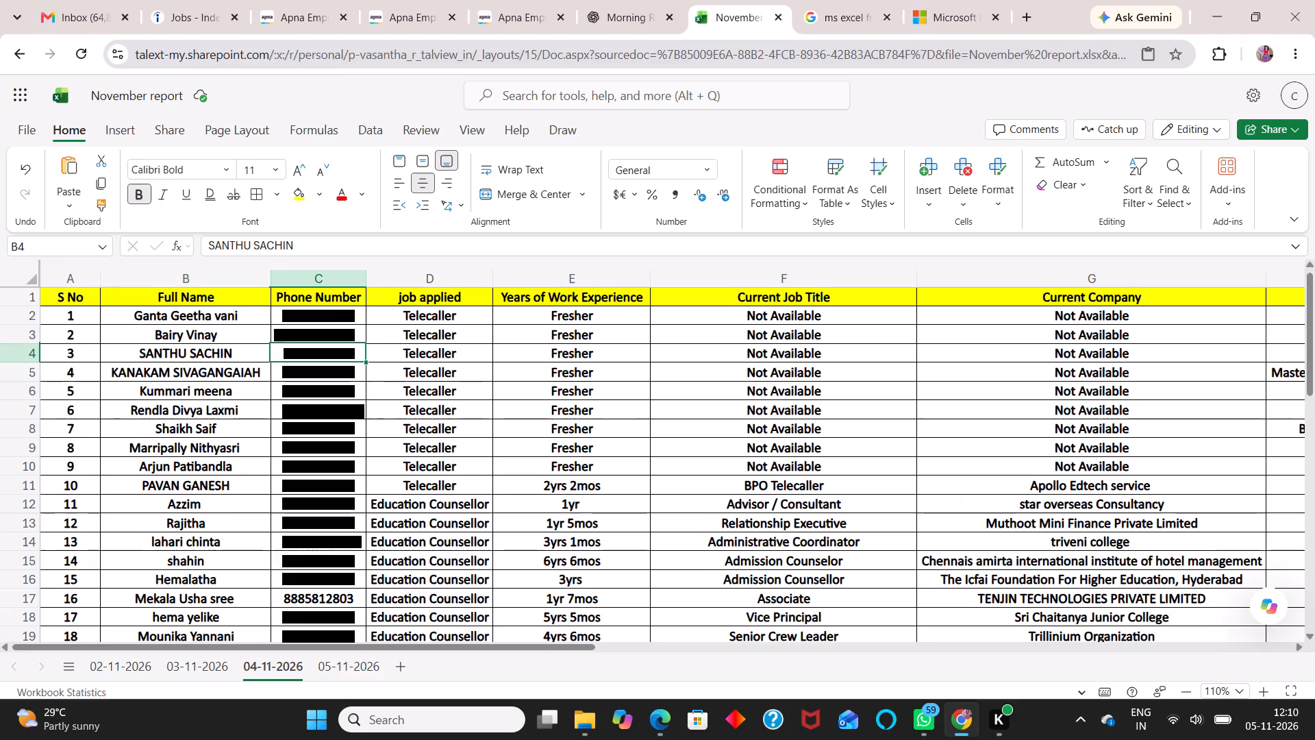
Examine the S No 3 candidate's row from job applied through experience, company, education and age to the Result column.
key("Right")
key("Right")
key("Right")
key("Right")
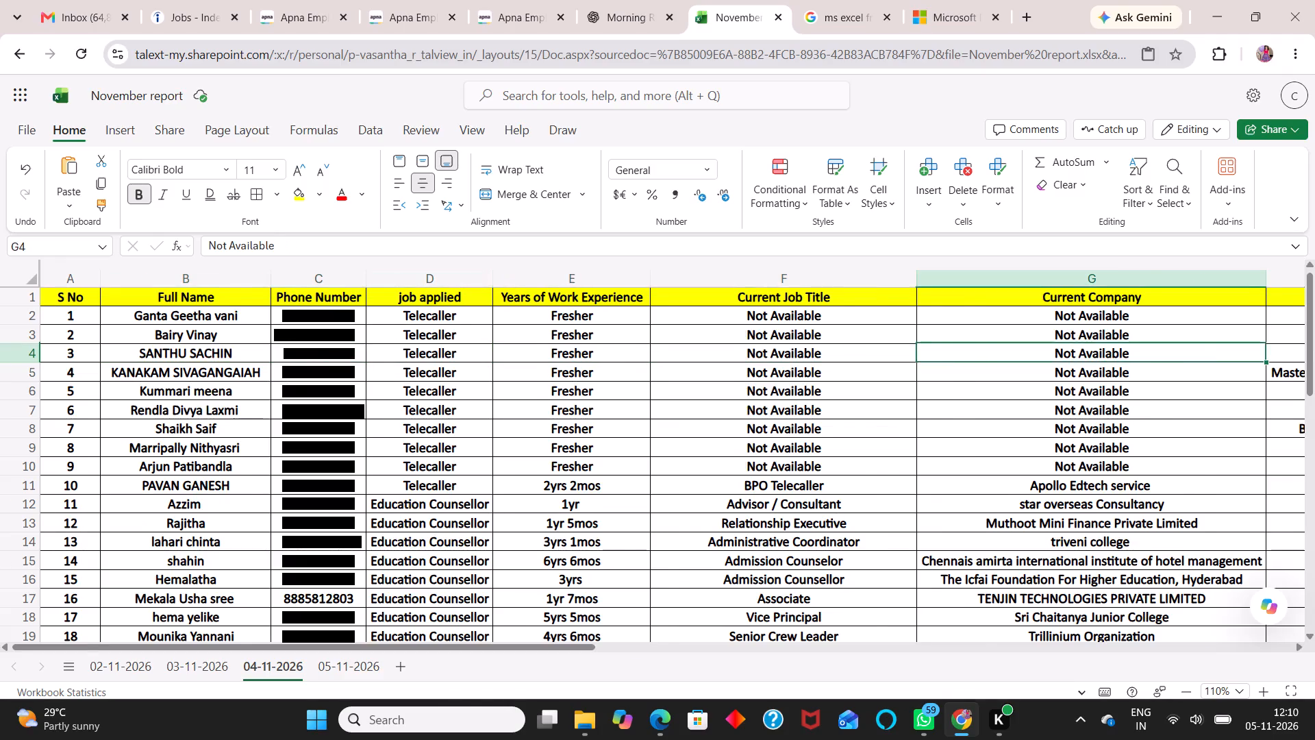
key("Right")
key("Right")
key("Right")
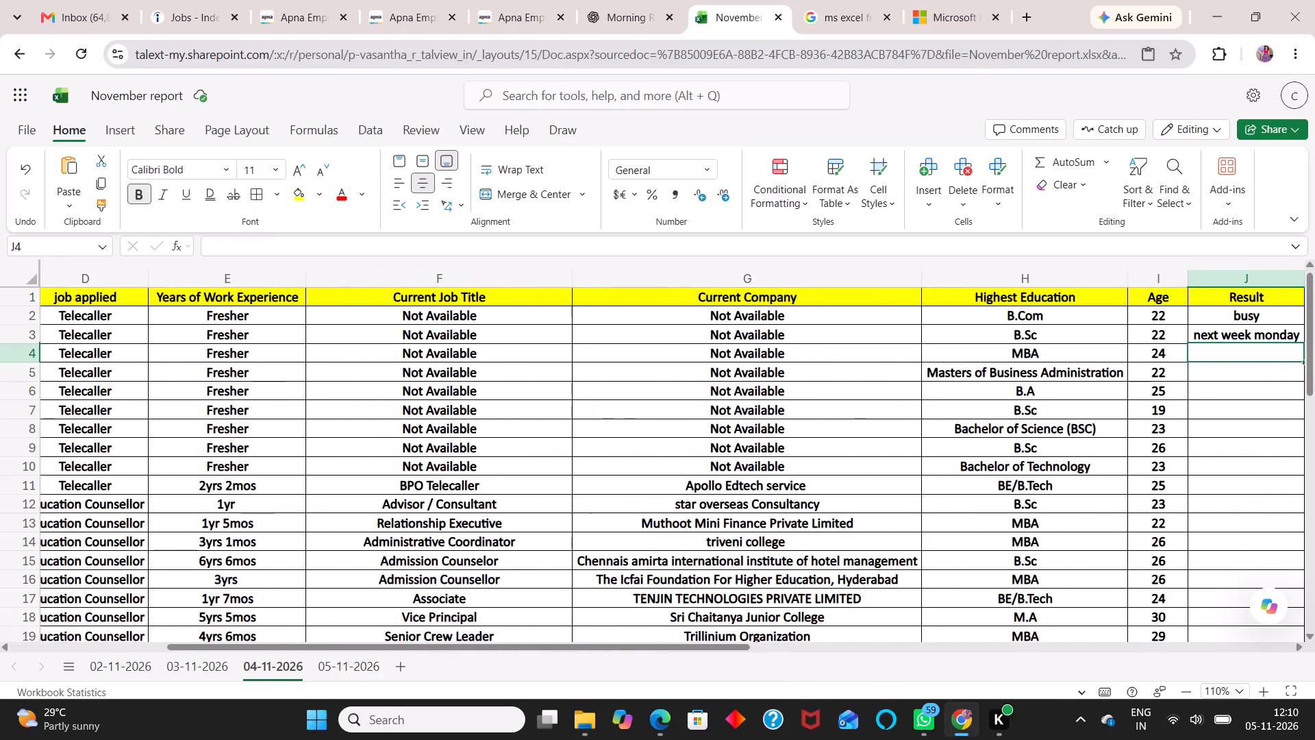
Recheck the S No 3 candidate's row from education and current job back to the full name and phone number.
key("Left")
key("Left")
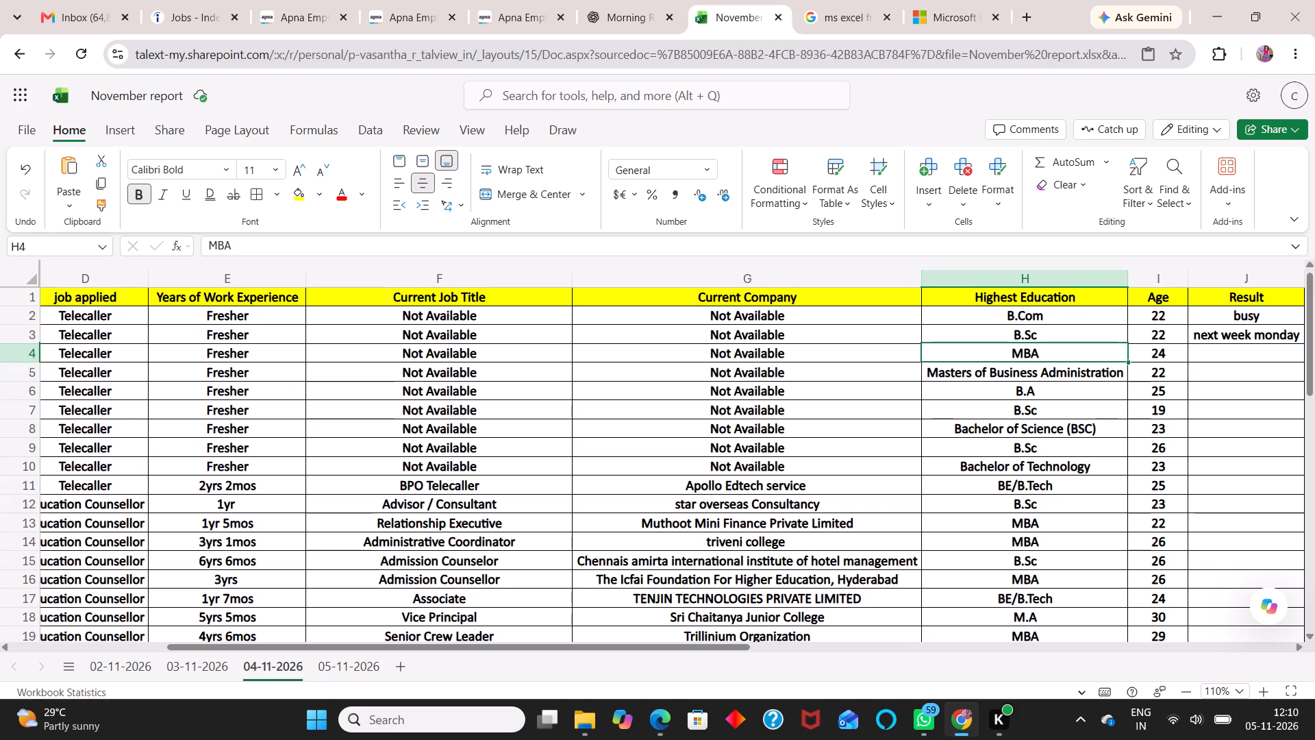
key("Left")
key("Left")
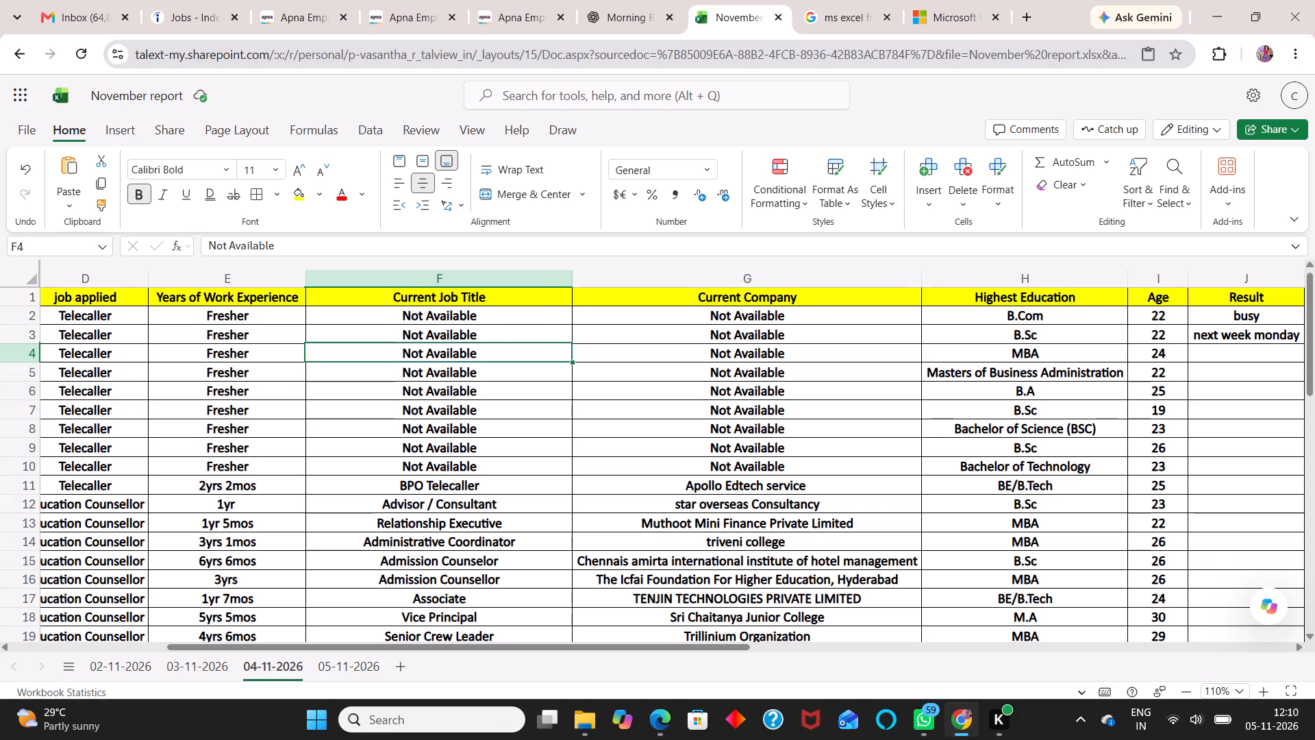
key("Left")
key("Left")
key("Left")
key("Left")
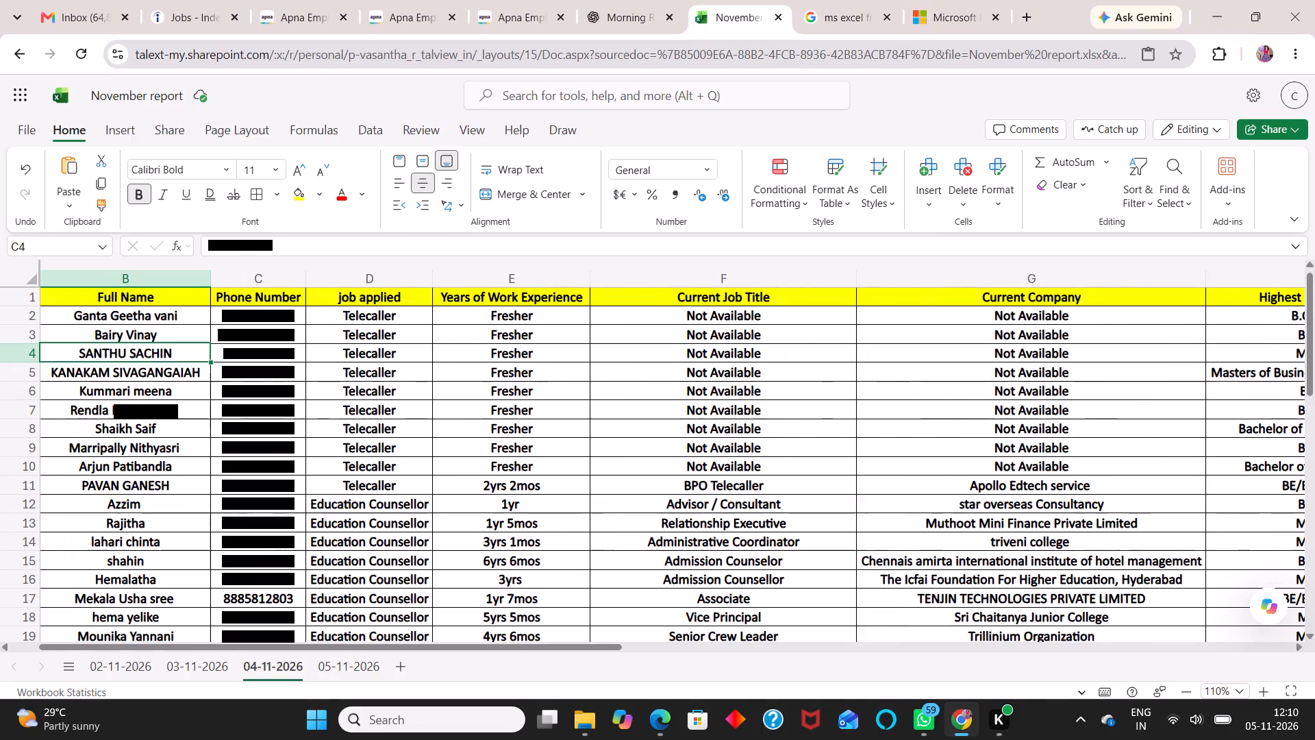
key("Right")
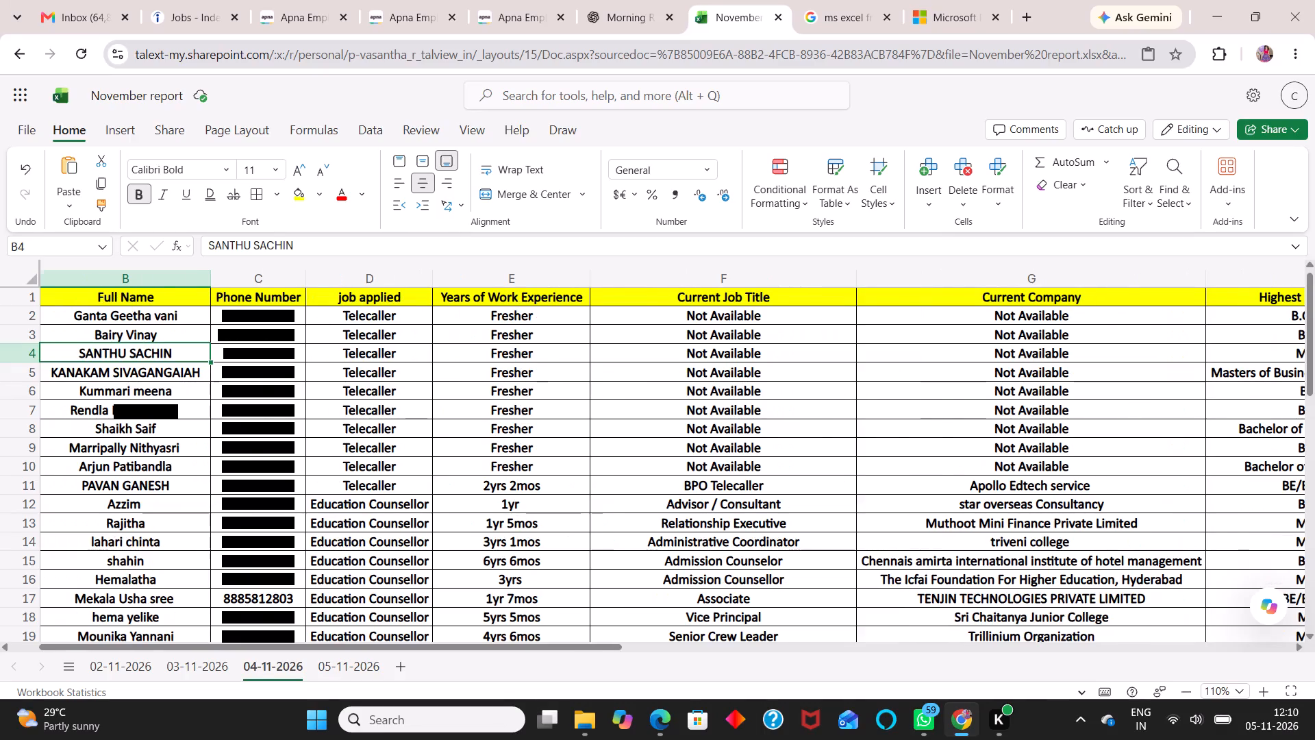
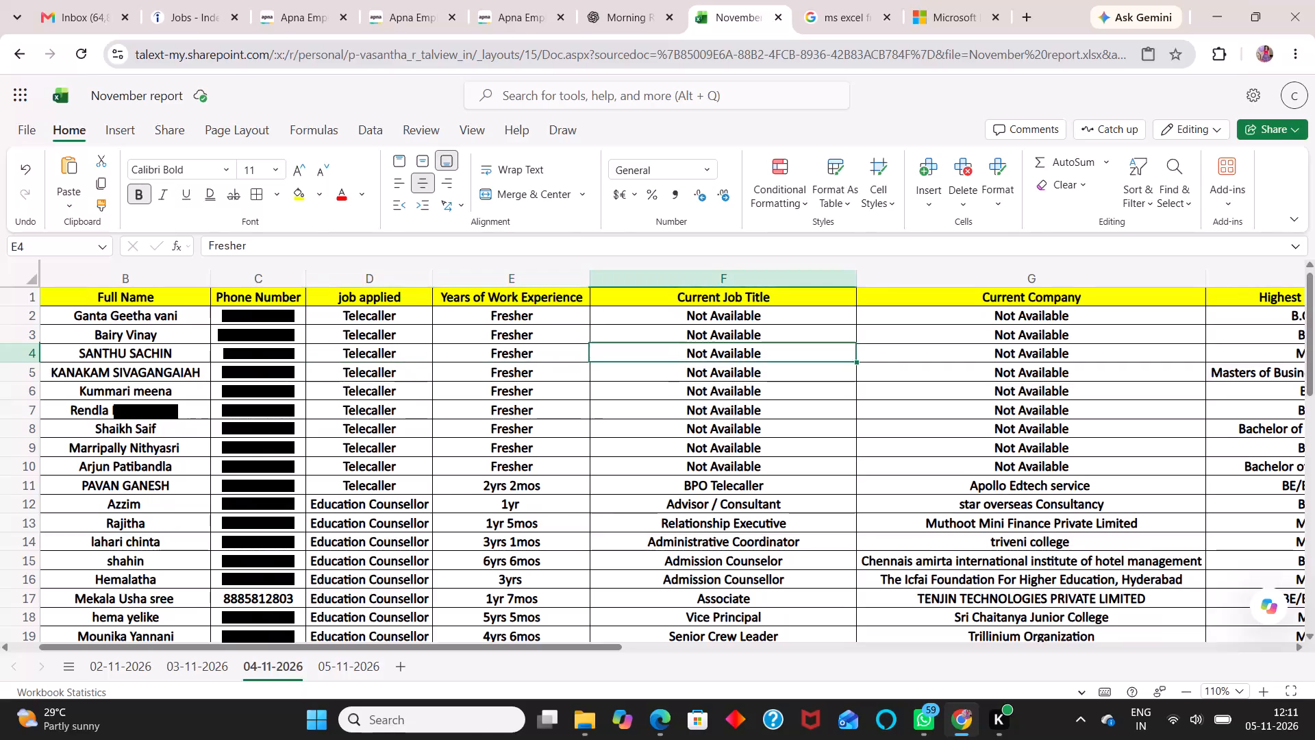
Examine the S No 3 candidate's current job, company, education and age, and return to the phone number and full name.
key("Right")
key("Right")
key("Right")
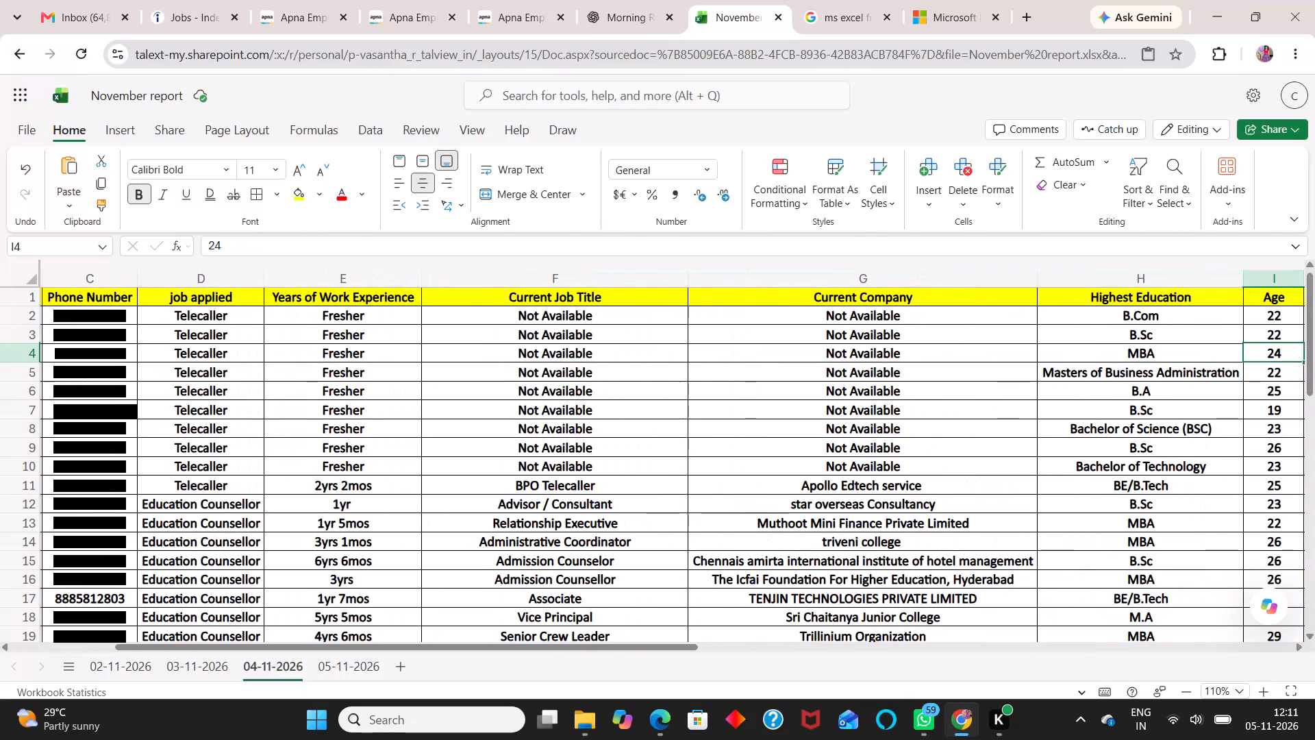
key("Left")
key("Left")
key("Left")
key("Left")
key("Left")
key("Left")
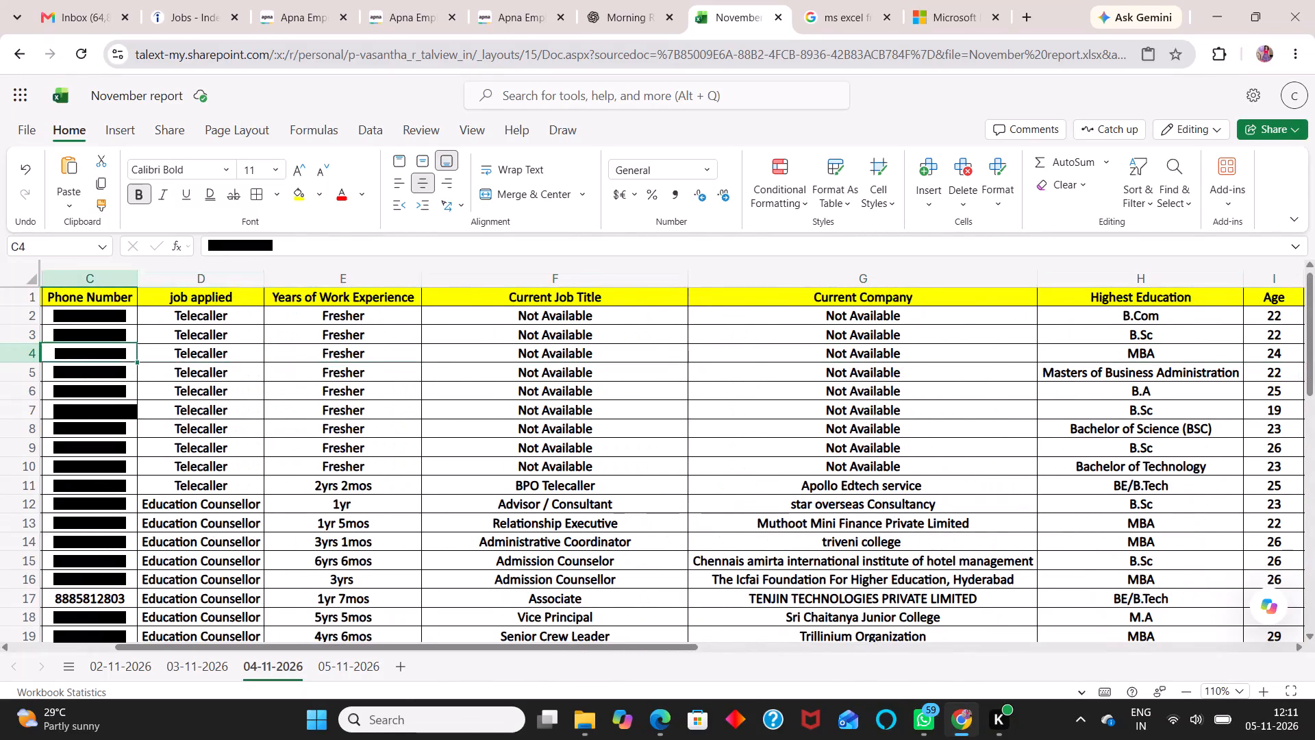
key("Left")
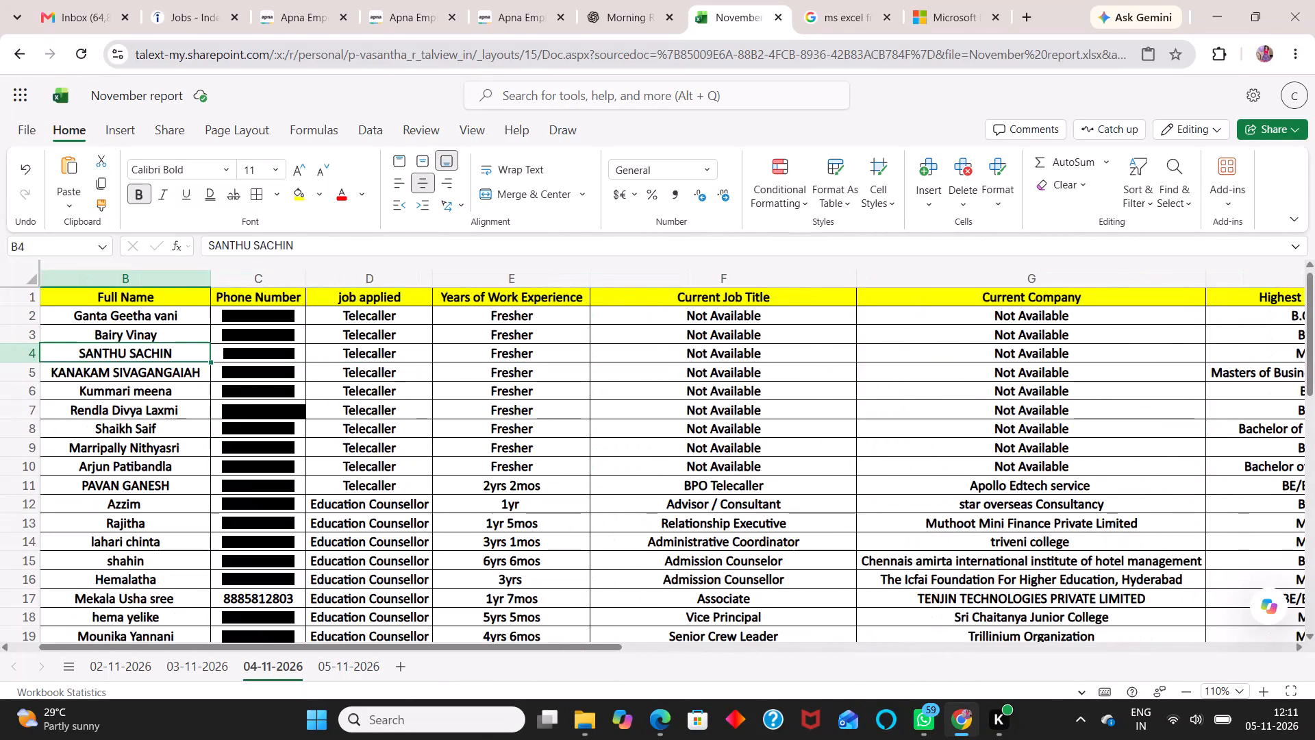
Review the S No 3 candidate's row from phone number and job applied across to the Result column.
key("Right")
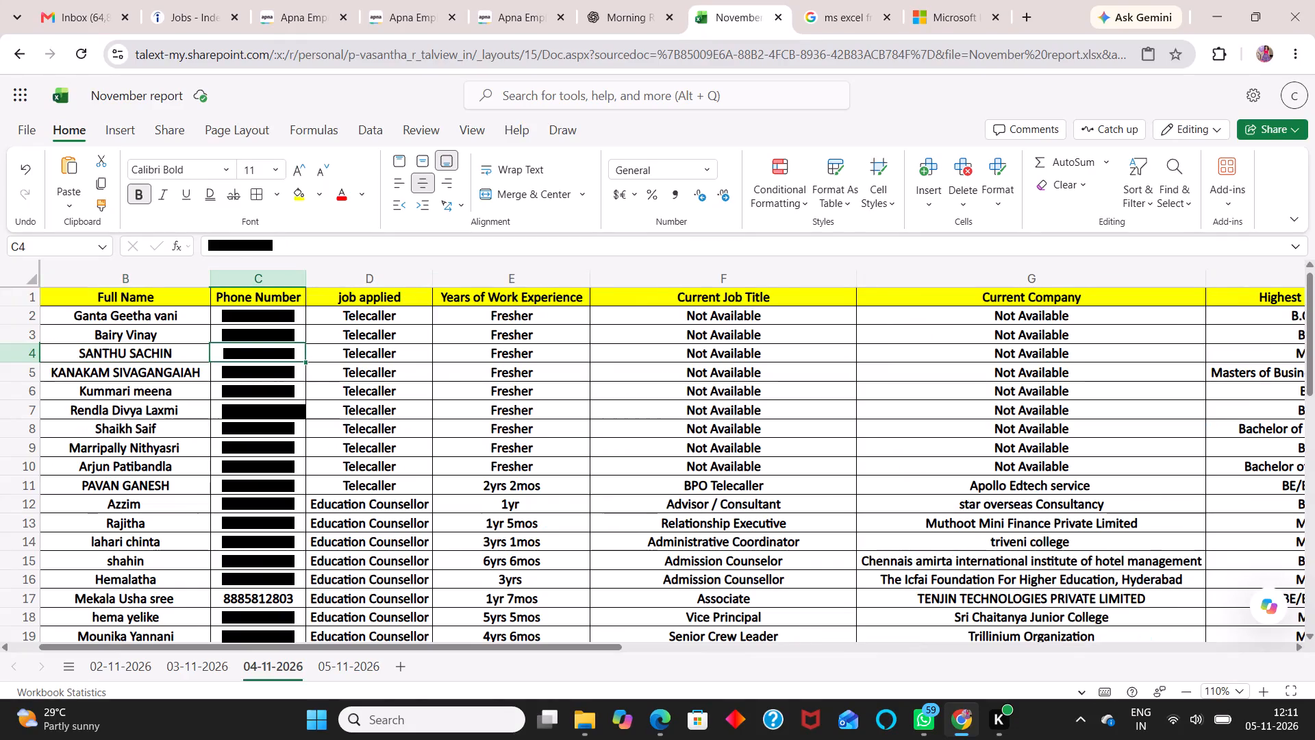
key("Right")
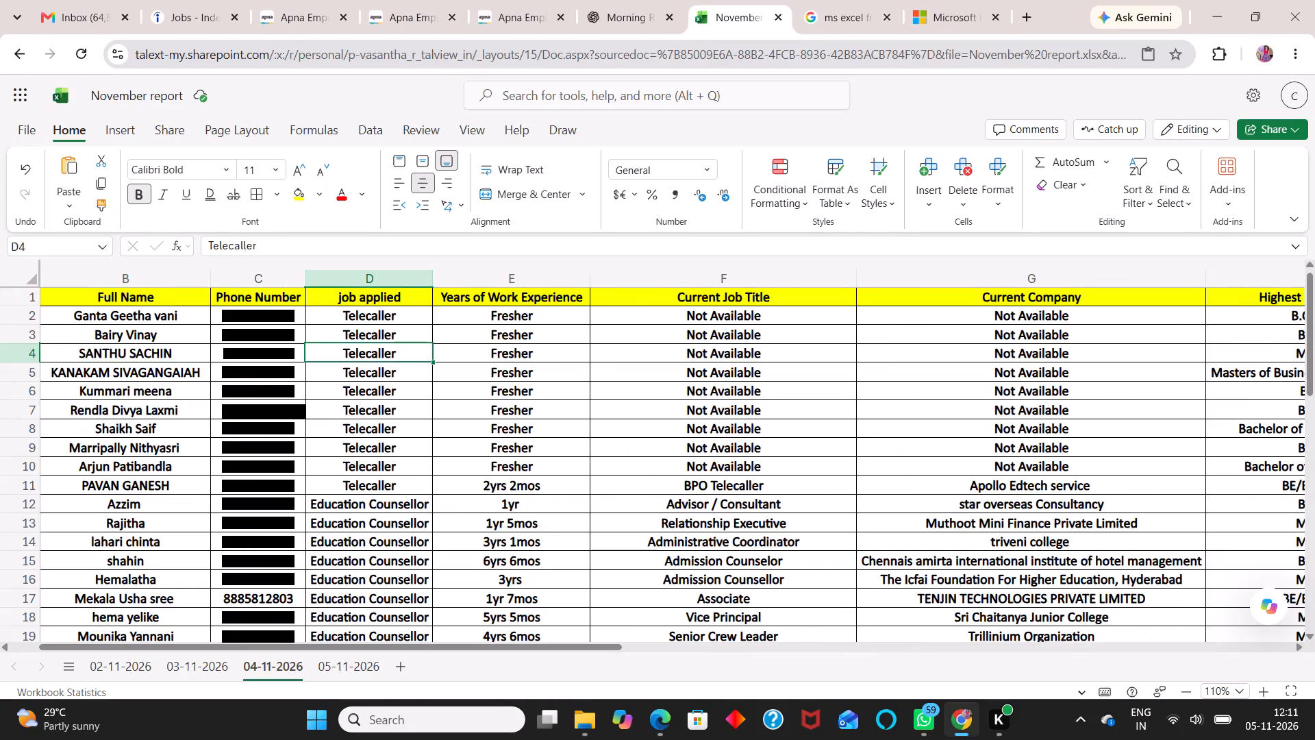
key("Right")
key("Right")
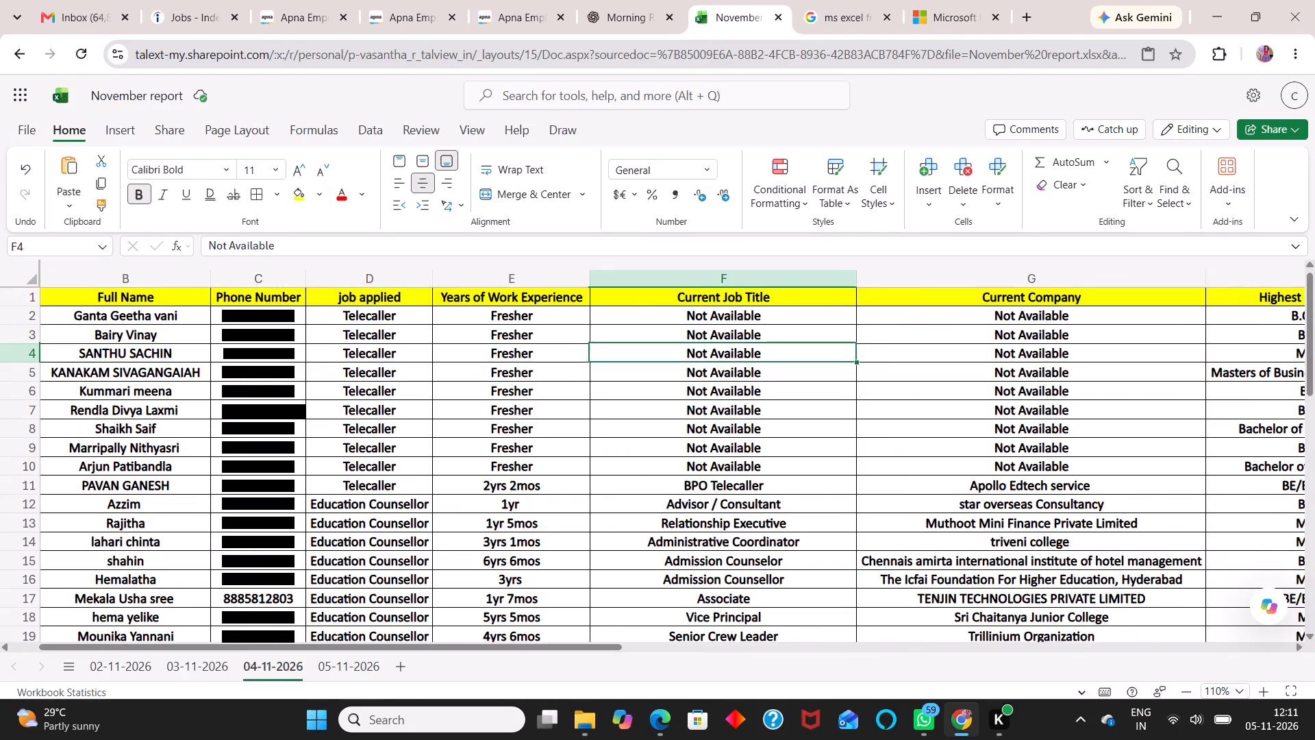
key("Right")
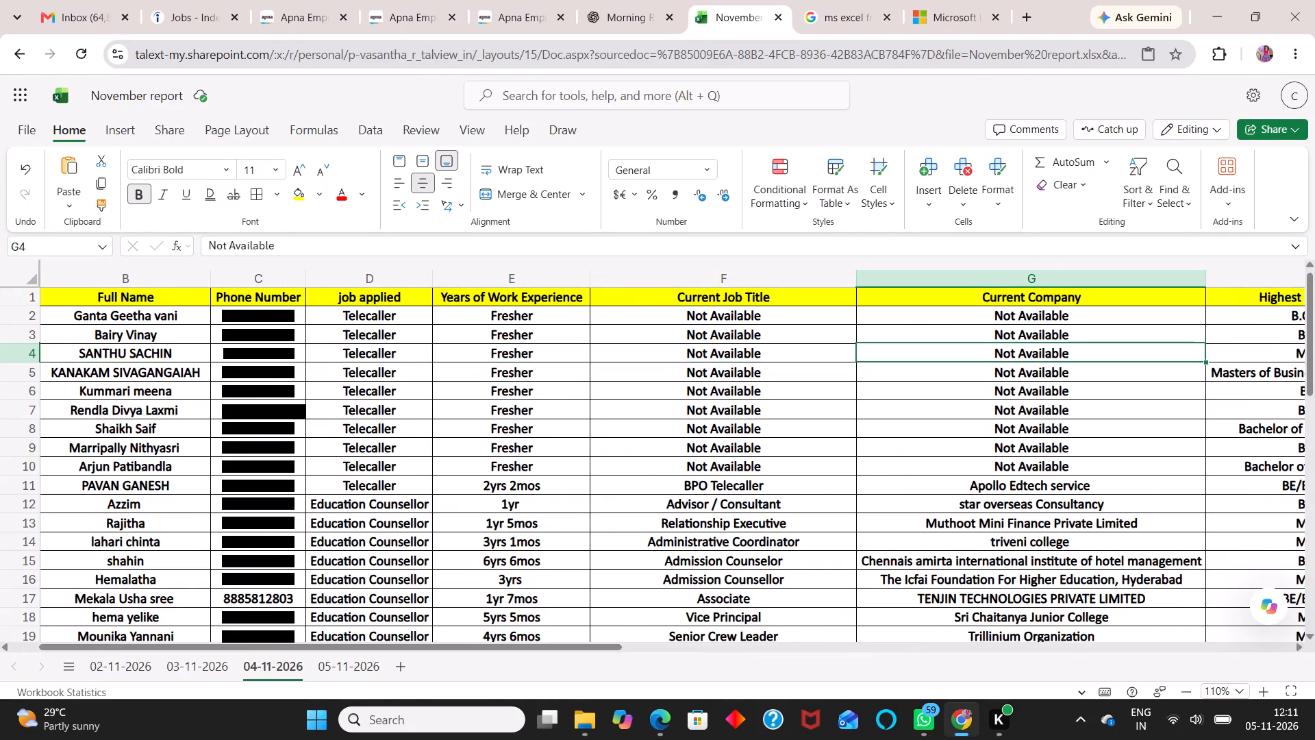
key("Right")
key("Right")
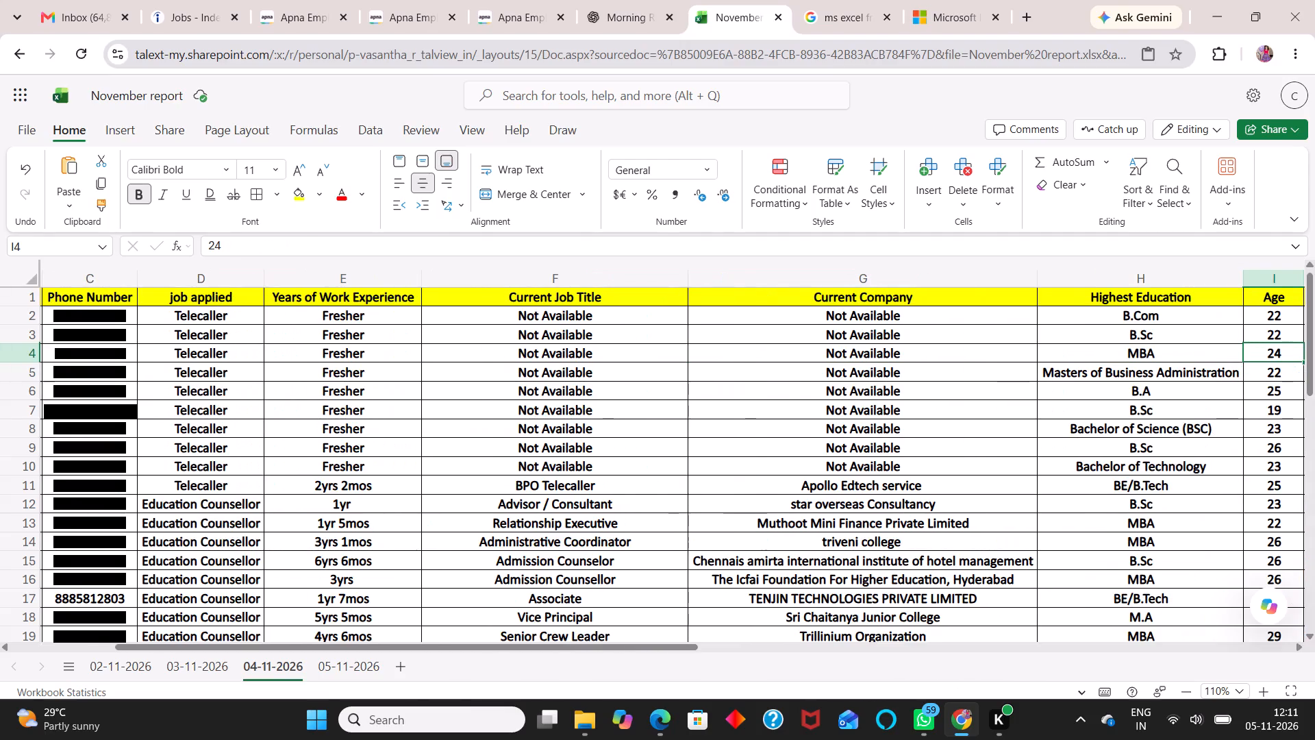
key("Right")
key("Right")
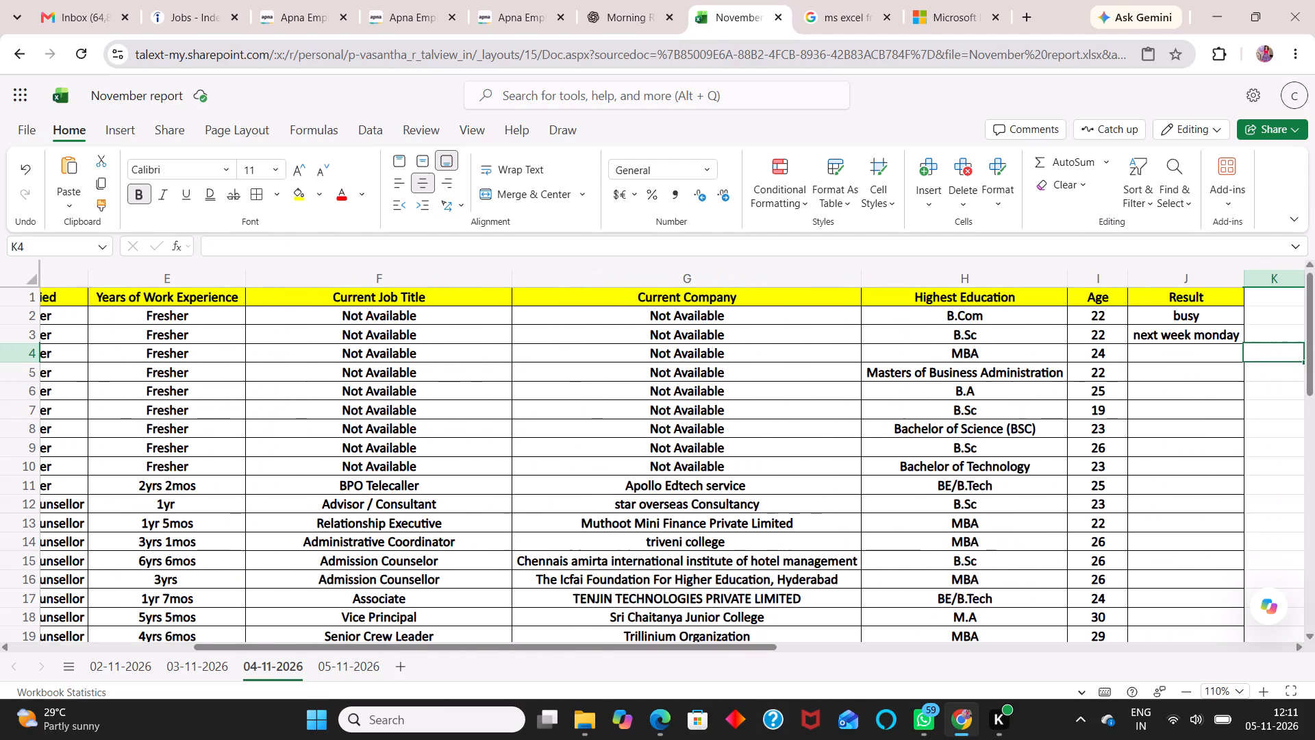
key("Right")
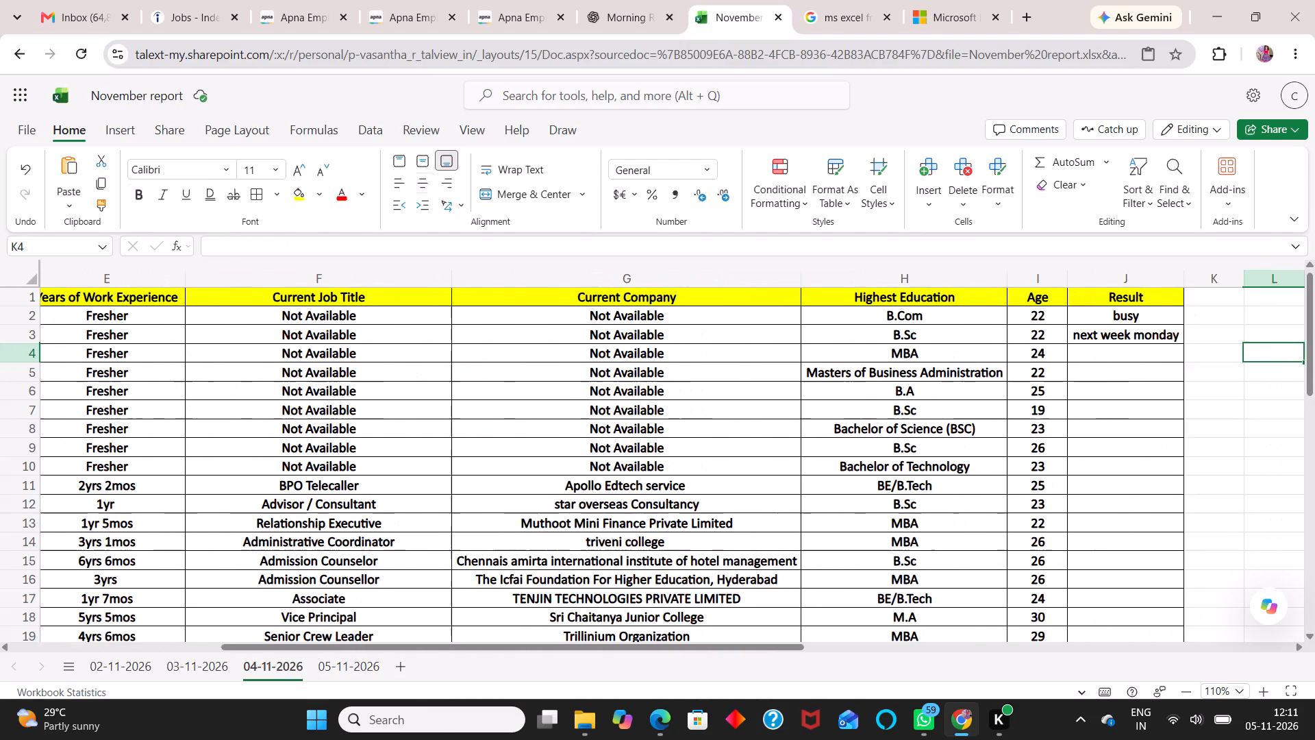
Recheck the S No 3 candidate's row from the Result column back through education and experience to the full name.
key("Left")
key("Left")
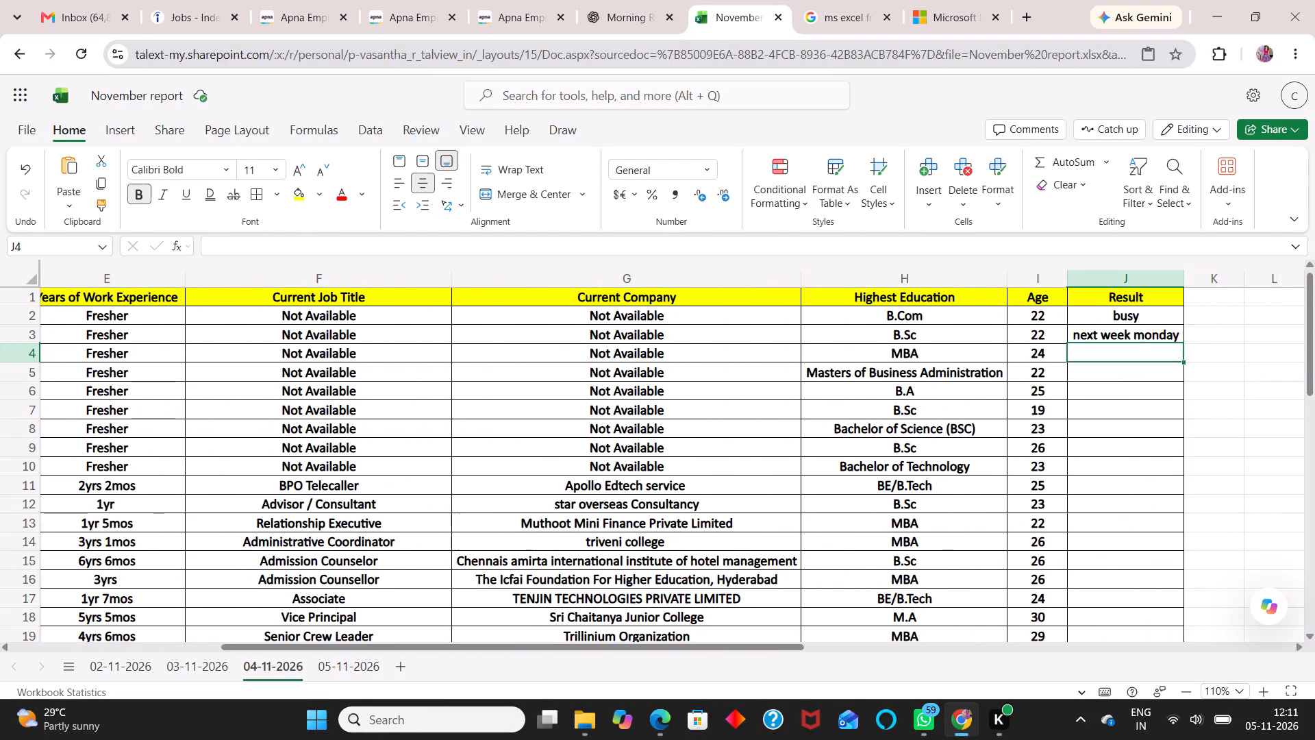
key("Left")
key("Left")
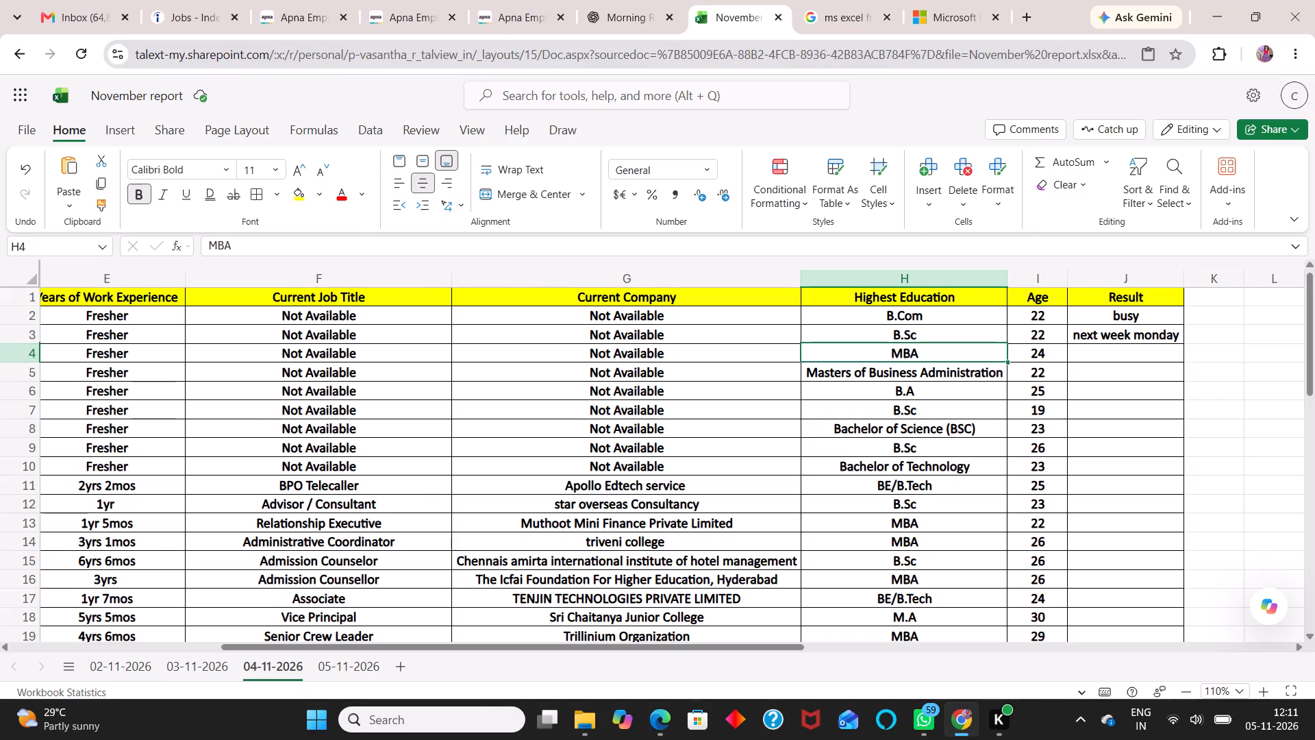
key("Left")
key("Left")
key("Left")
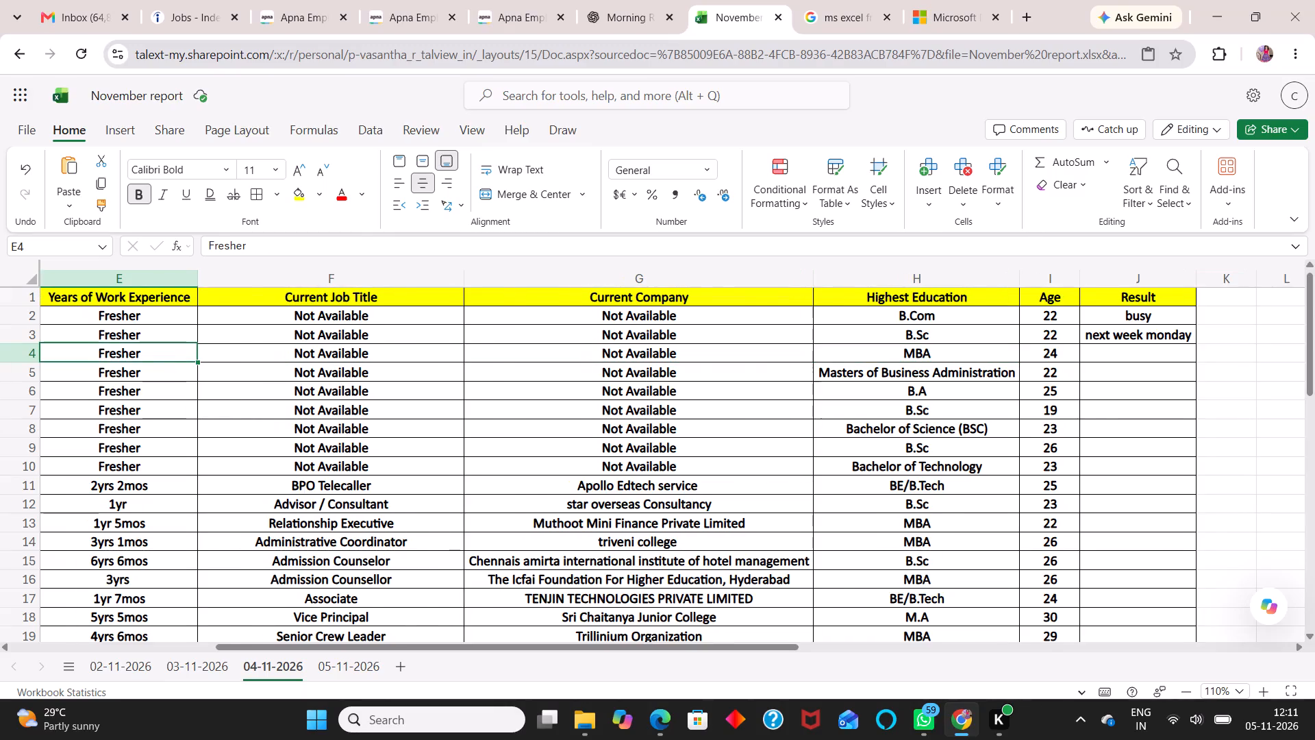
key("Left")
key("Left")
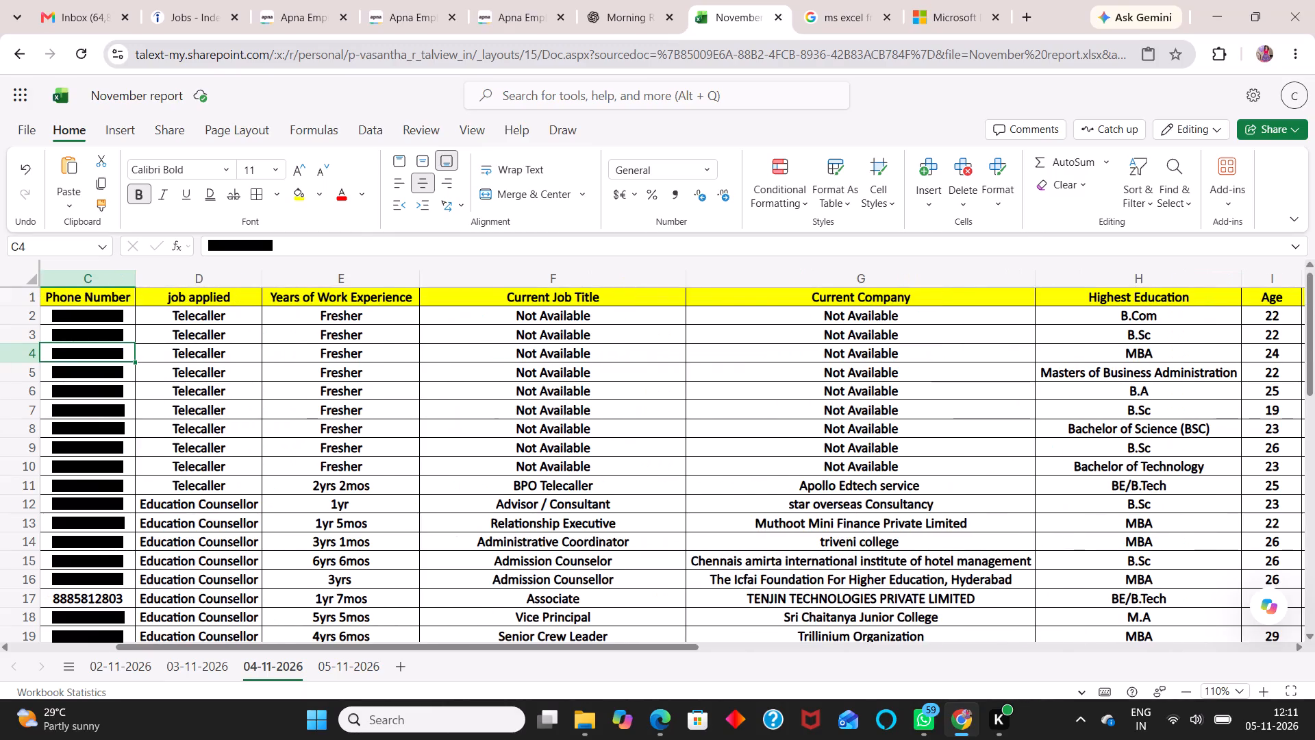
key("Left")
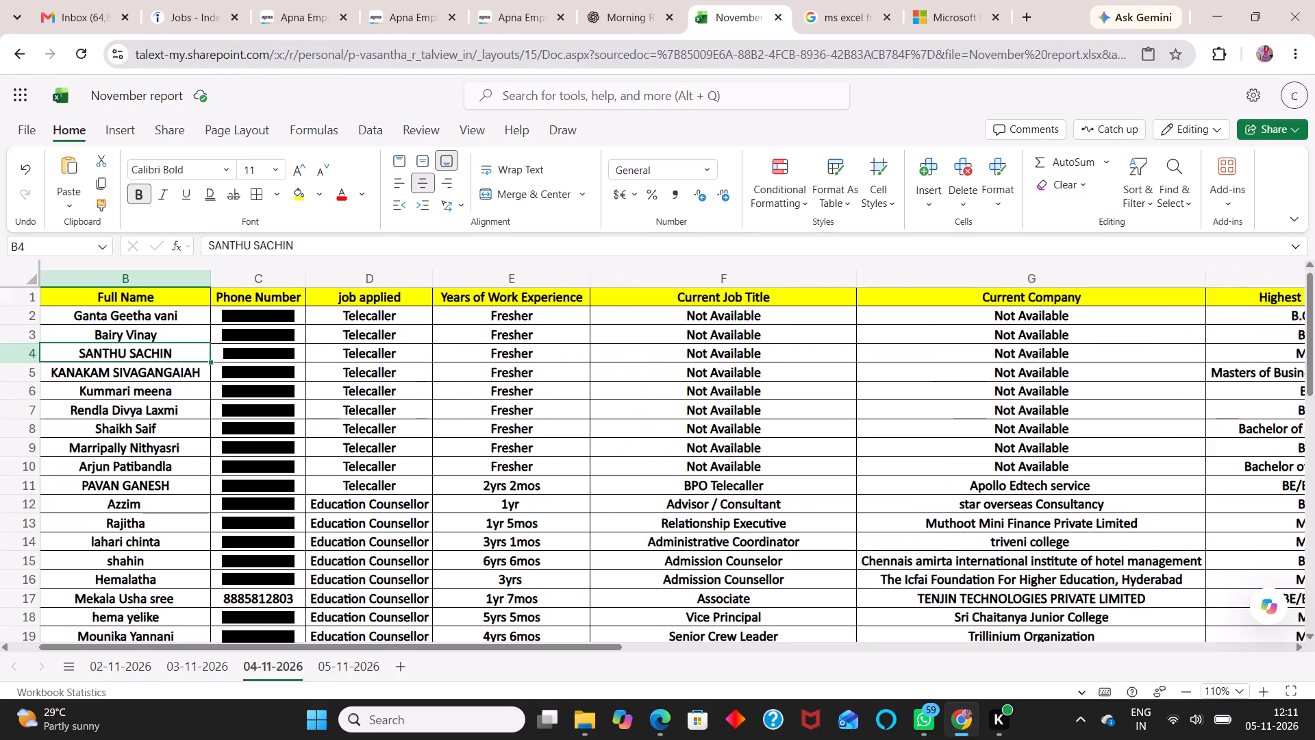
Read through the S No 3 candidate's job applied, experience, current job, education and age up to the empty result cell.
key("Right")
key("Right")
key("Right")
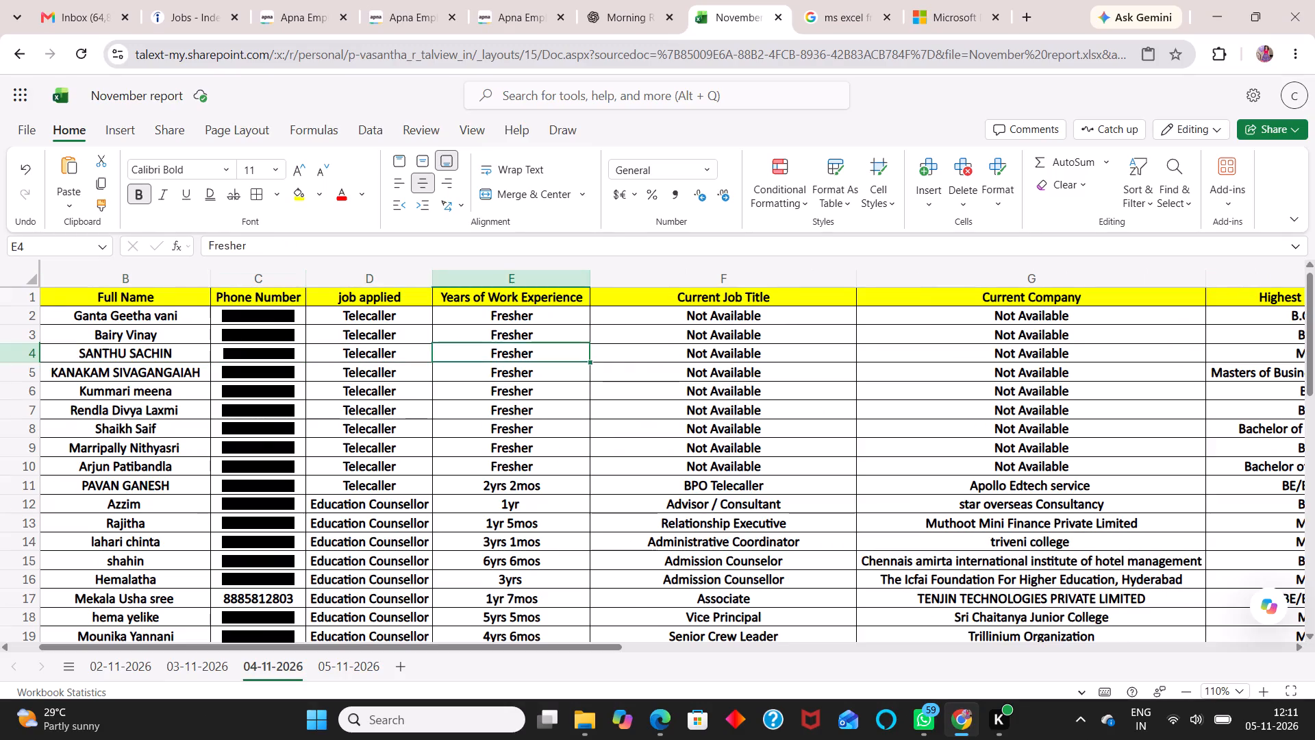
key("Right")
key("Right")
key("Right")
key("Right")
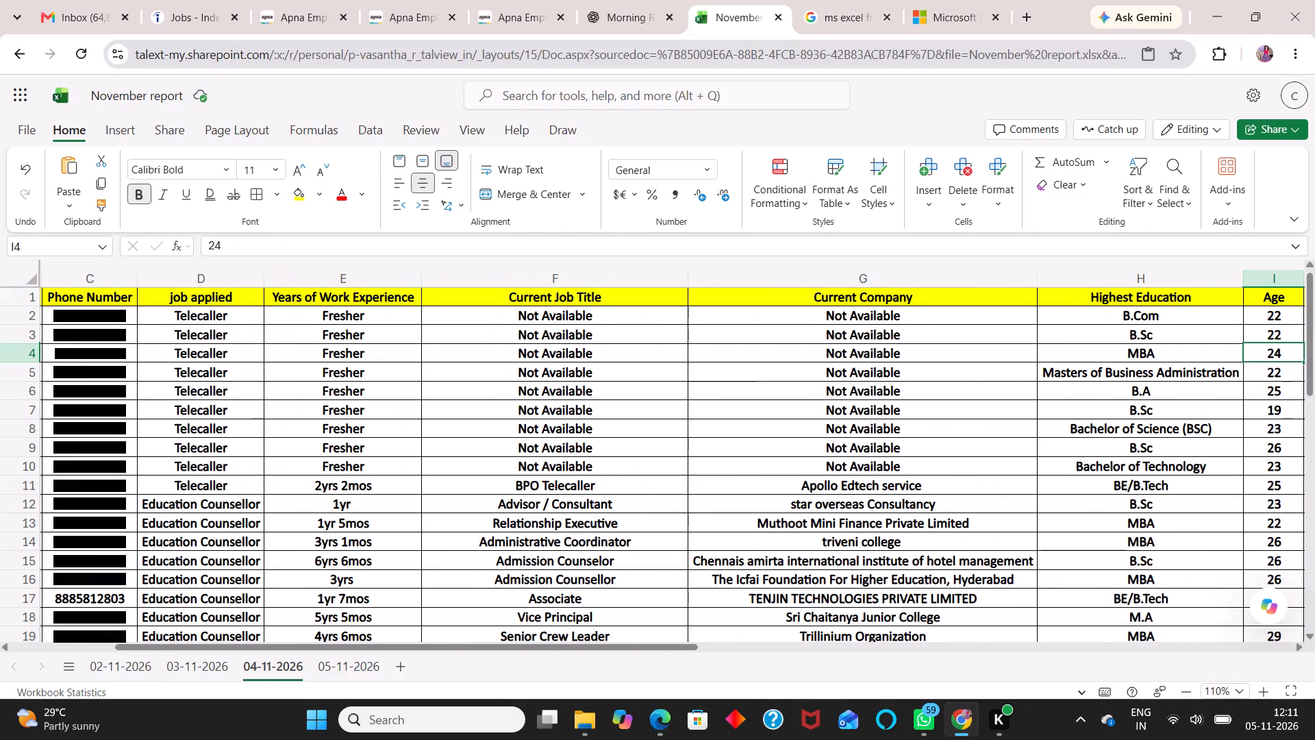
key("Right")
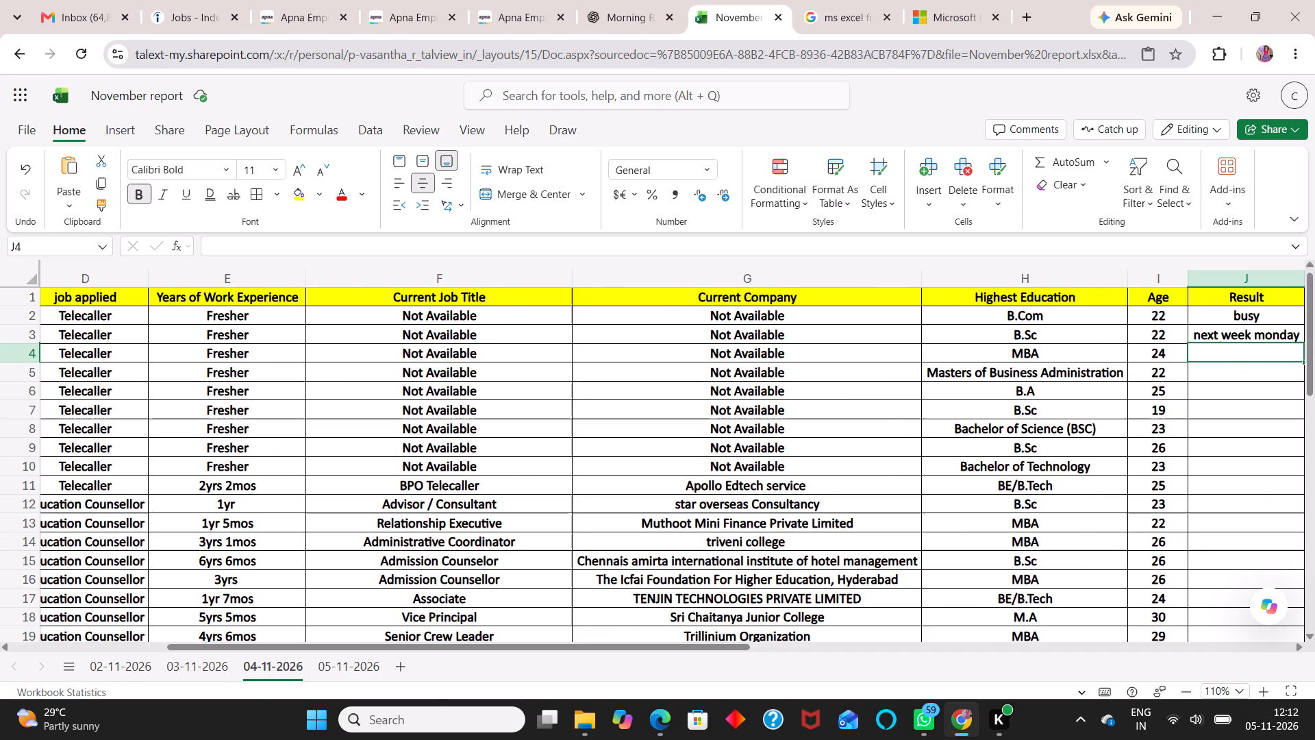
Recheck the S No 3 candidate's education and current job, and record "interested" as that candidate's result.
key("Left")
key("Left")
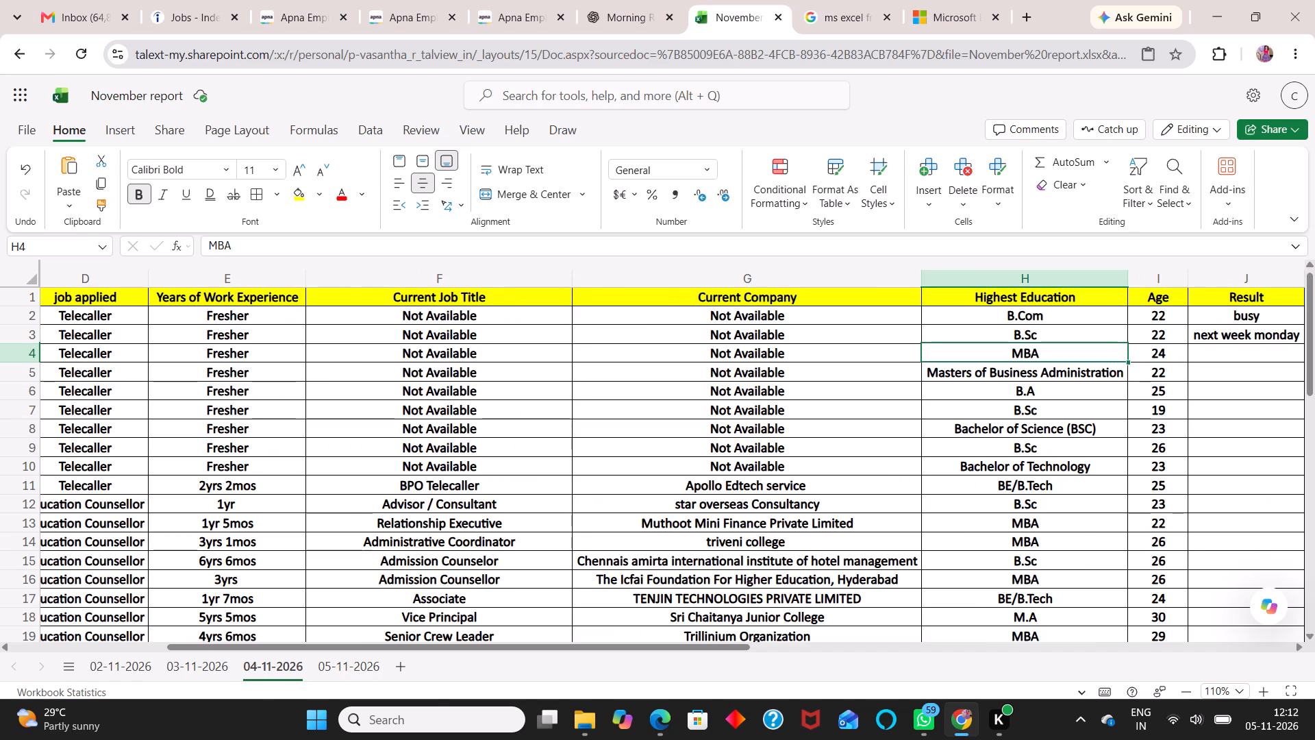
key("Left")
key("Left")
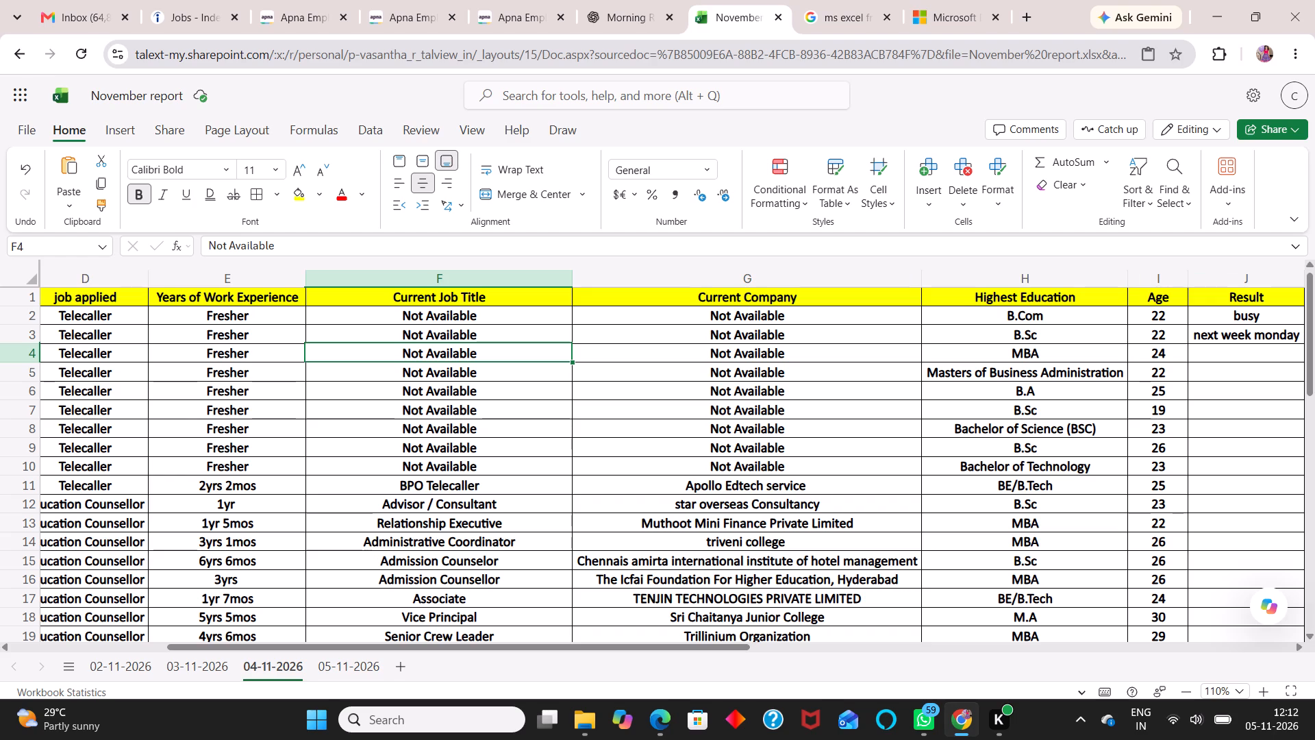
key("Right")
key("Right")
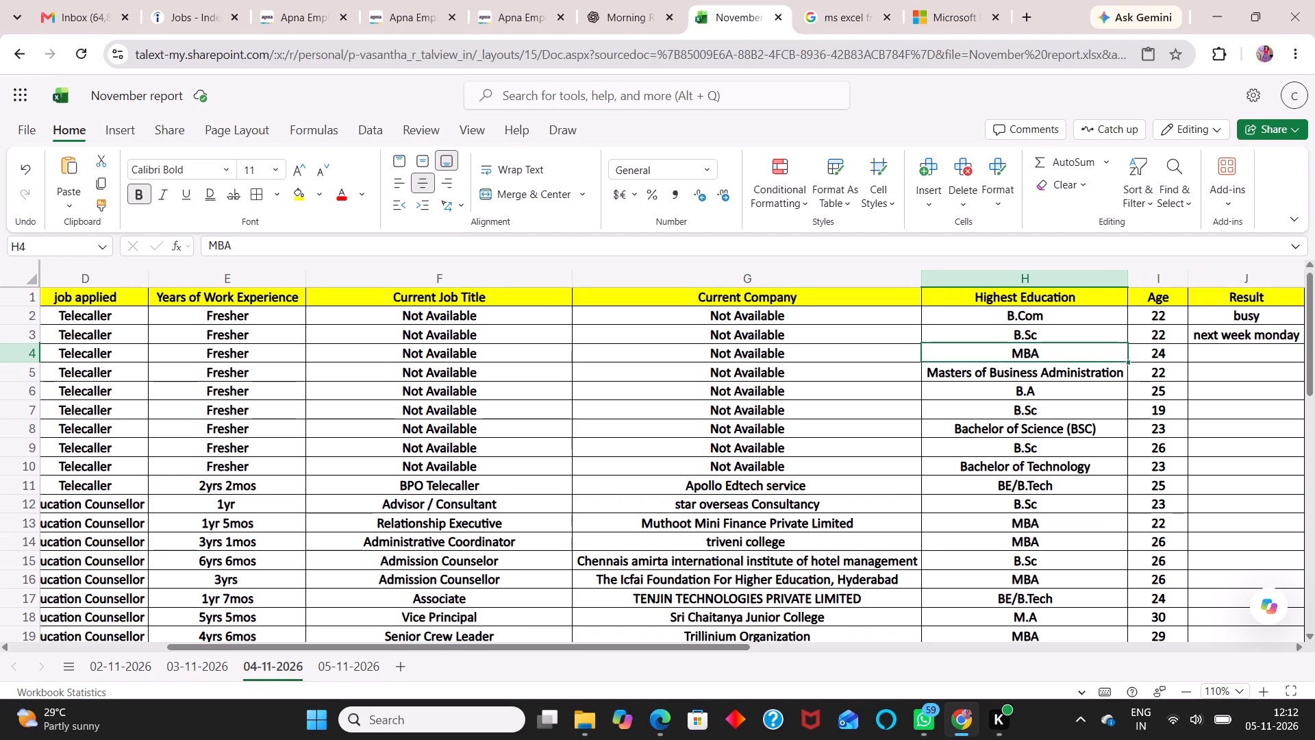
key("Right")
key("Right")
type("in")
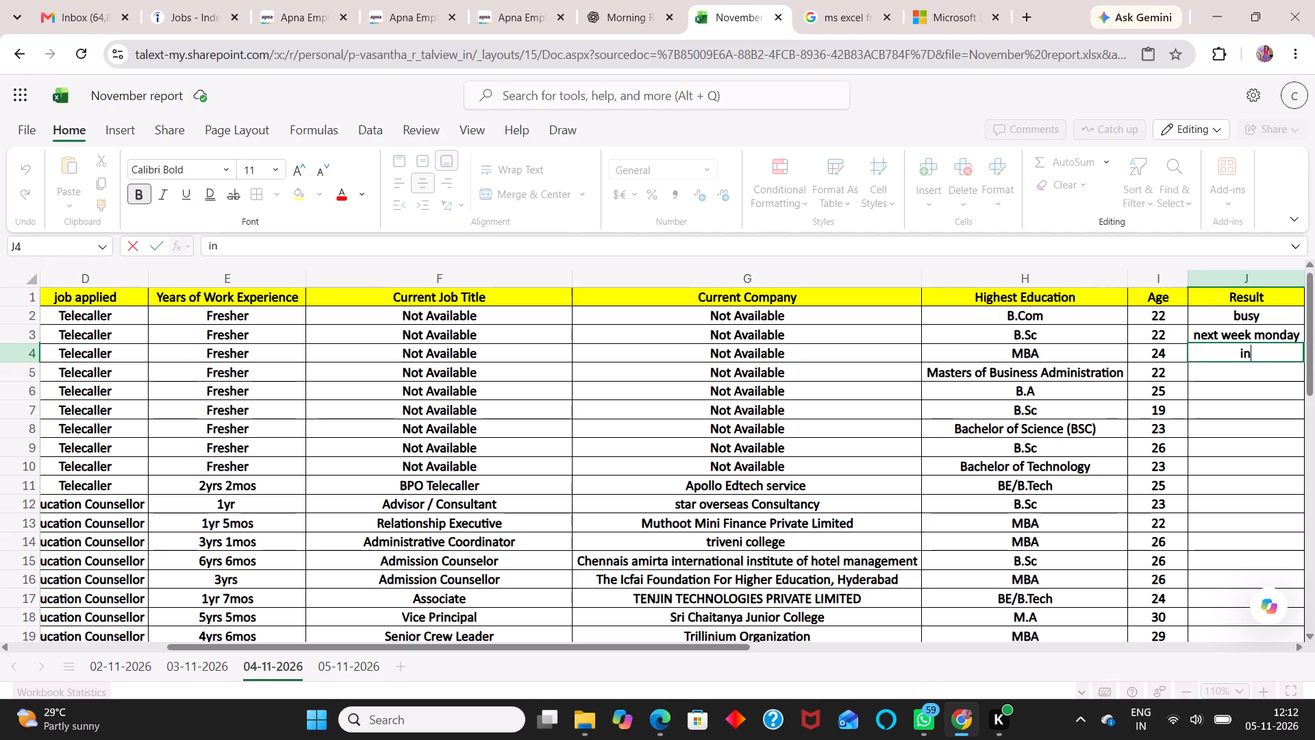
key("BackSpace")
key("BackSpace")
type("interested")
key("Return")
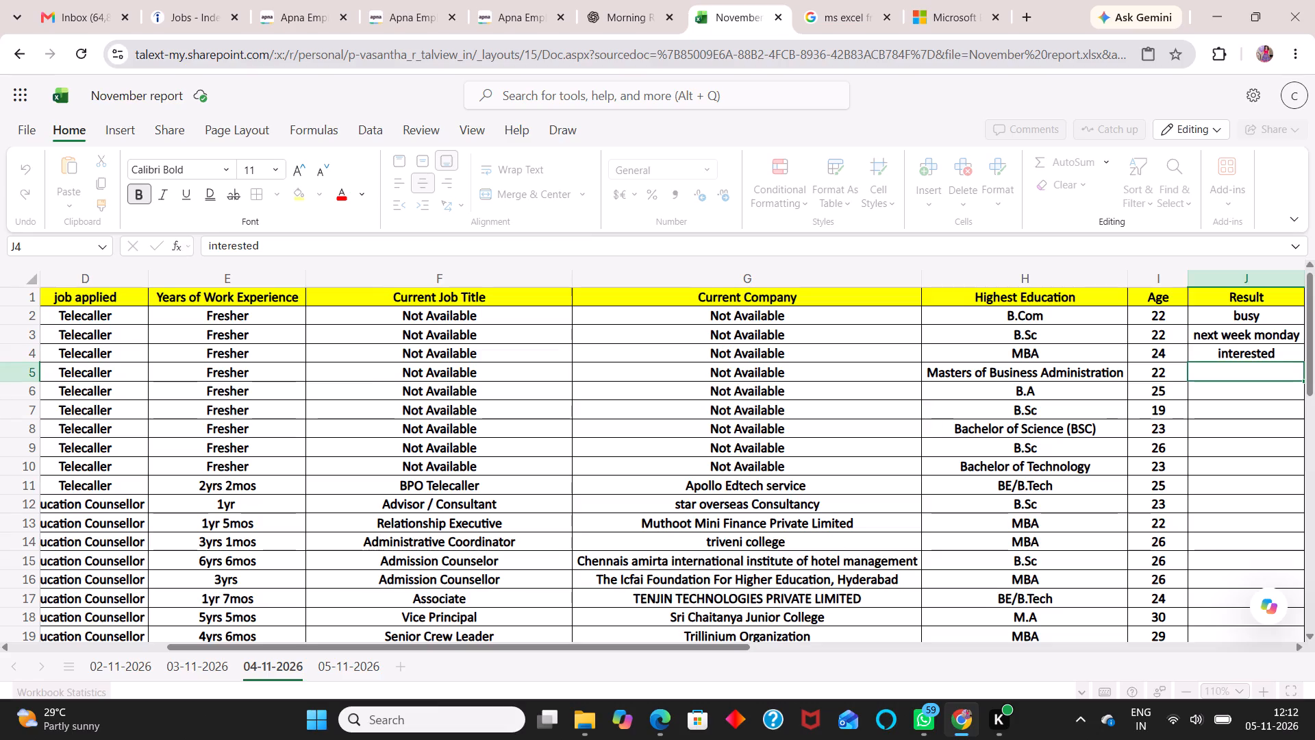
Look up the full name and phone number of the candidate with S No 4.
key("Left")
key("Left")
key("Left")
key("Left")
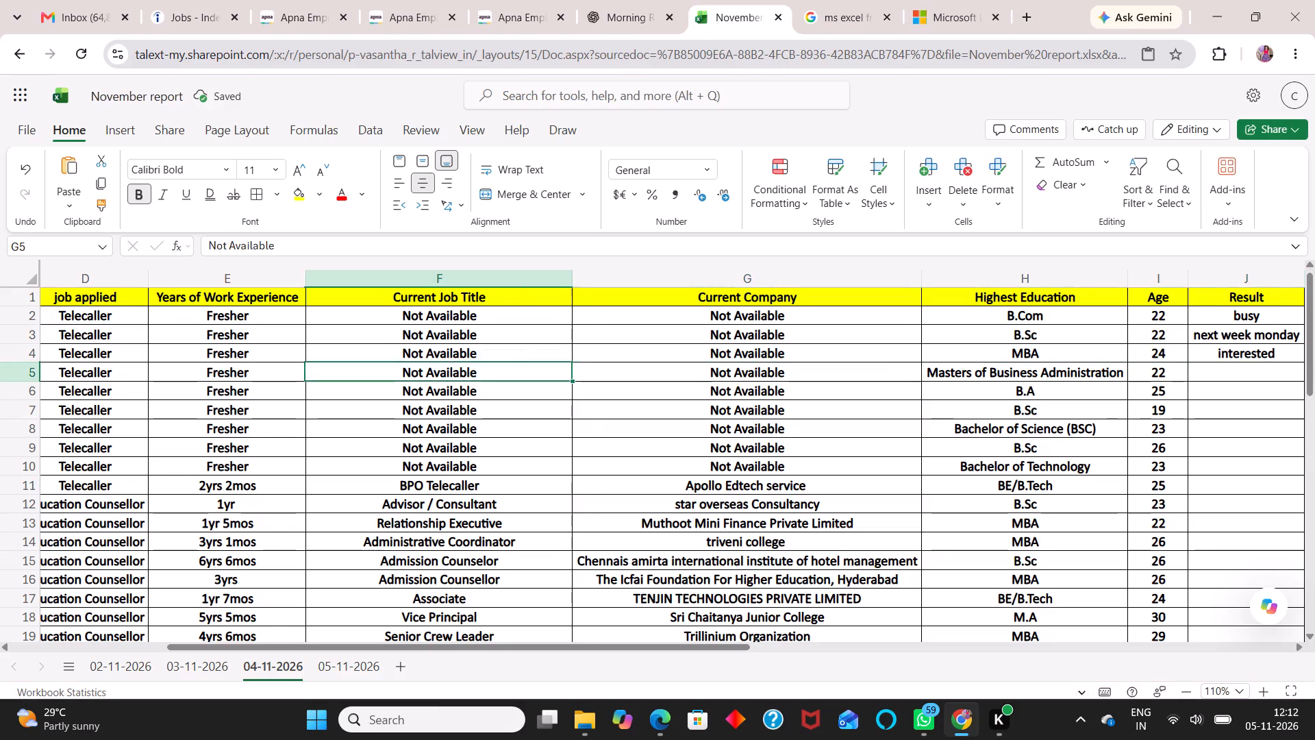
key("Left")
key("Left")
key("Left")
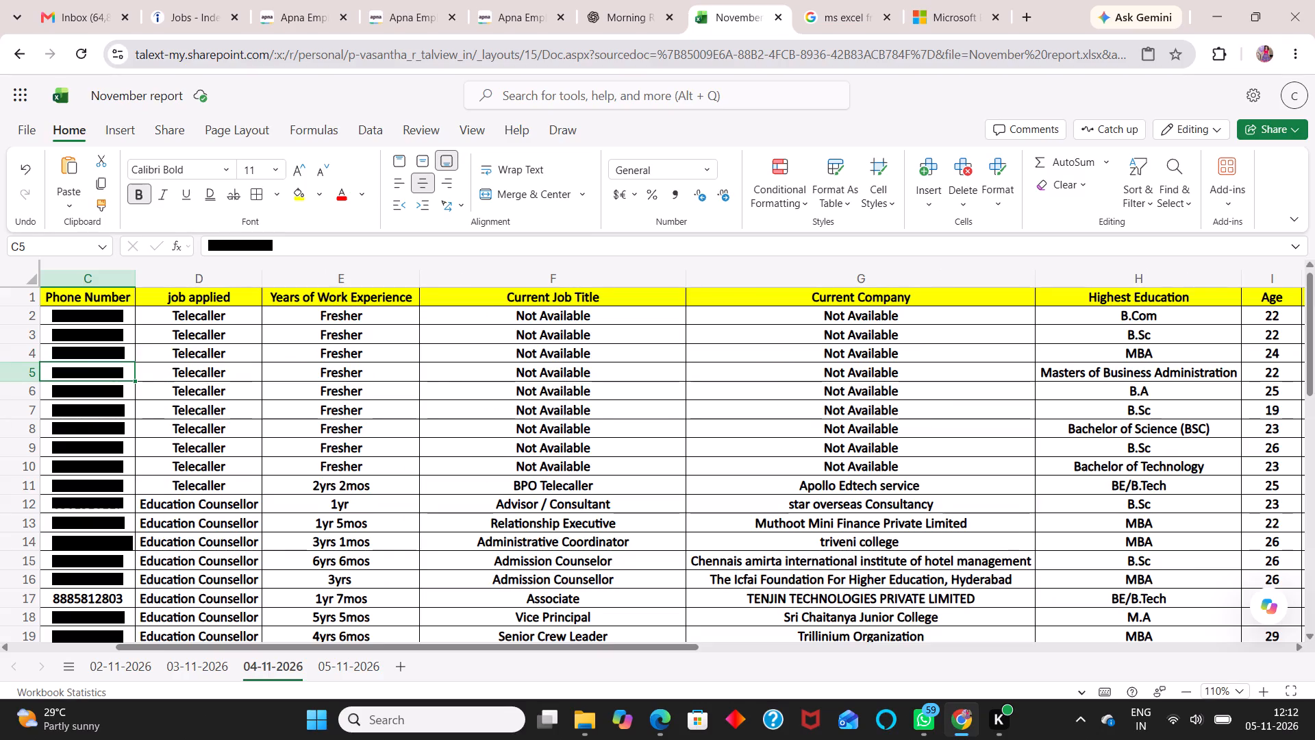
key("Left")
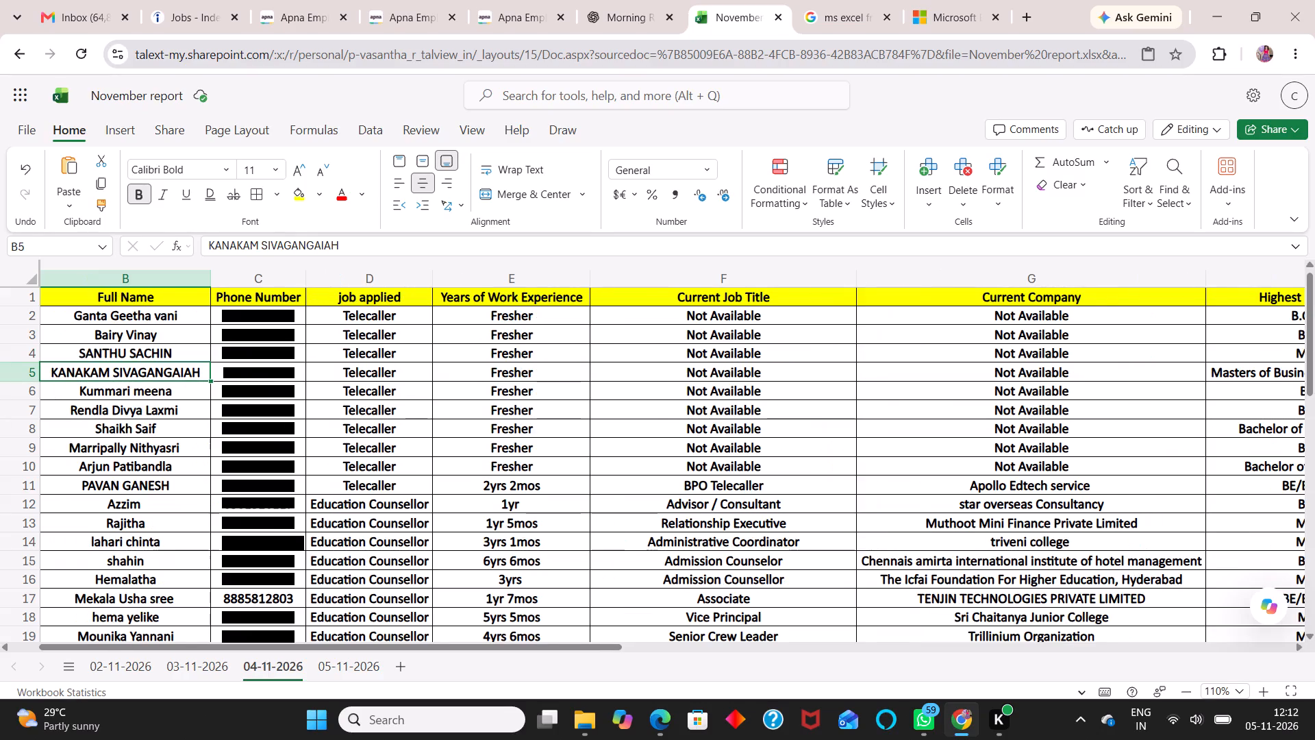
key("Right")
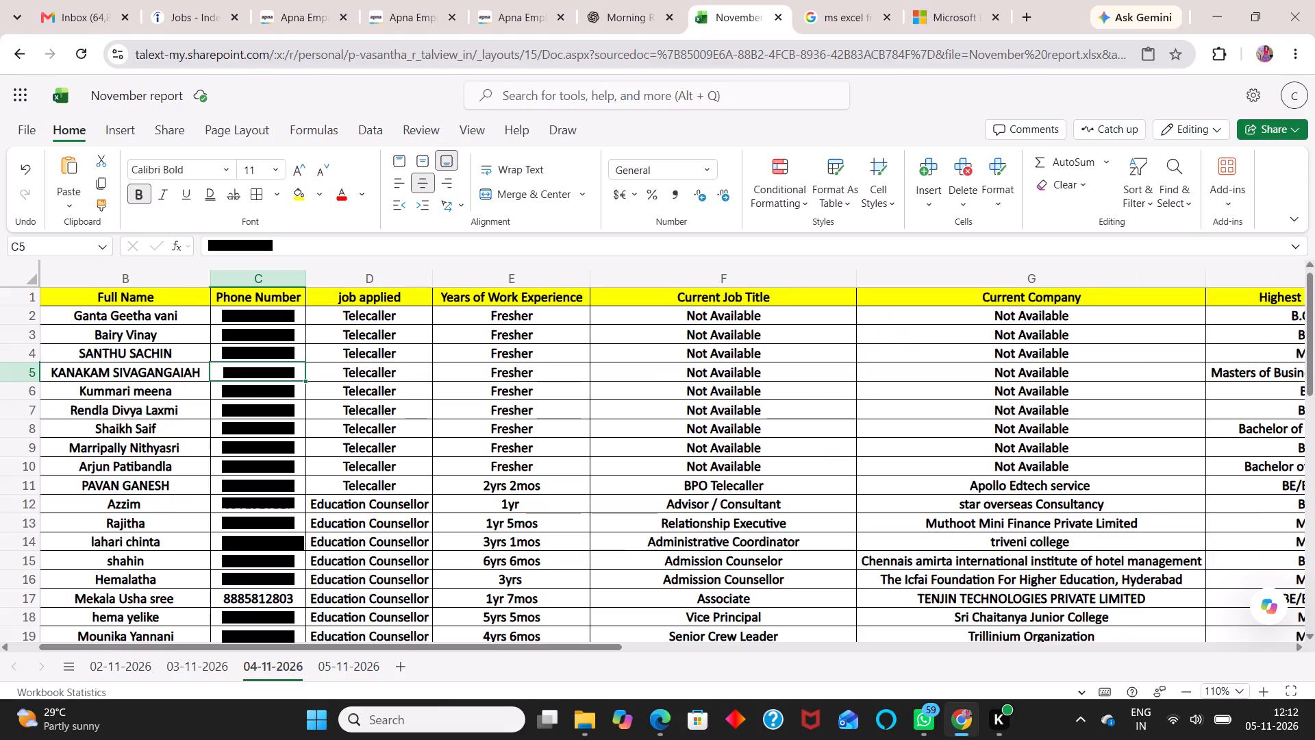
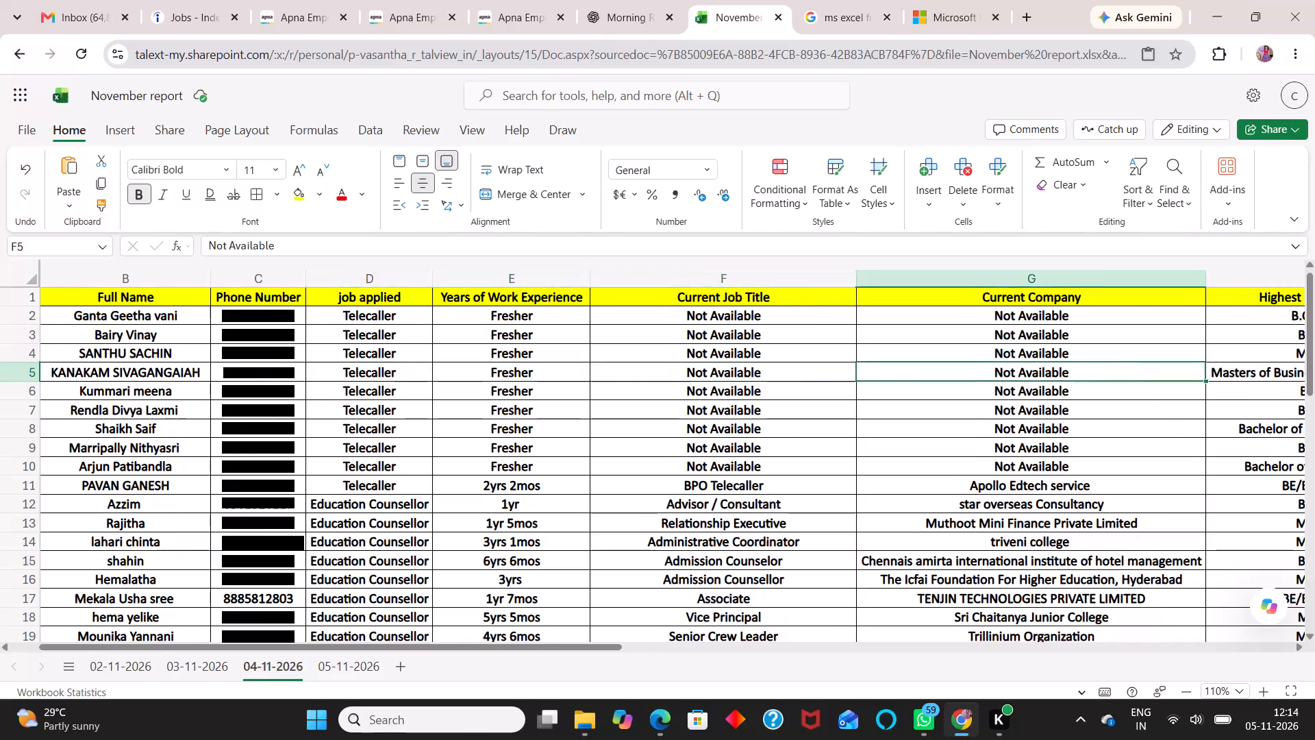
Record "no ans" as the result for the candidate with S No 4 on the 04-11-2026 sheet.
key("Right")
key("Right")
key("Right")
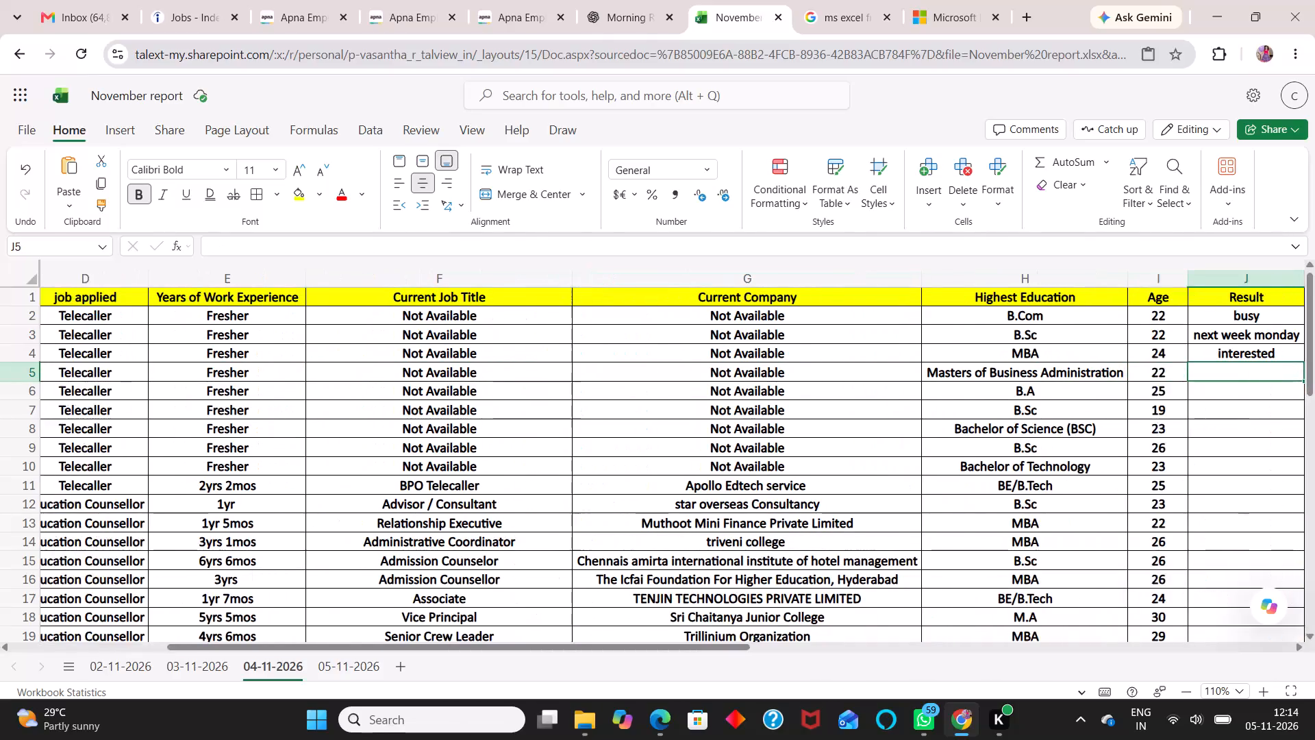
key("Right")
key("Left")
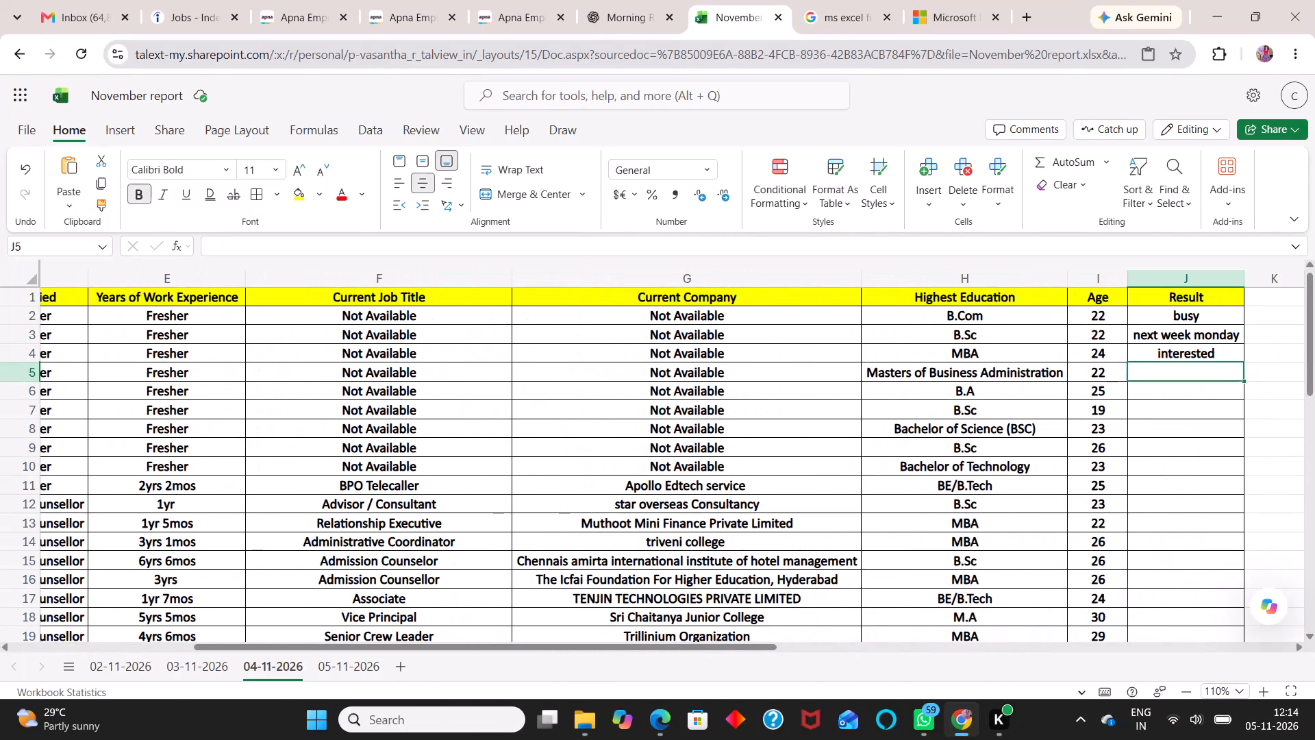
key("n")
type("o ans")
key("Return")
Look up the full name and phone number of the candidate with S No 5.
key("Left")
key("Left")
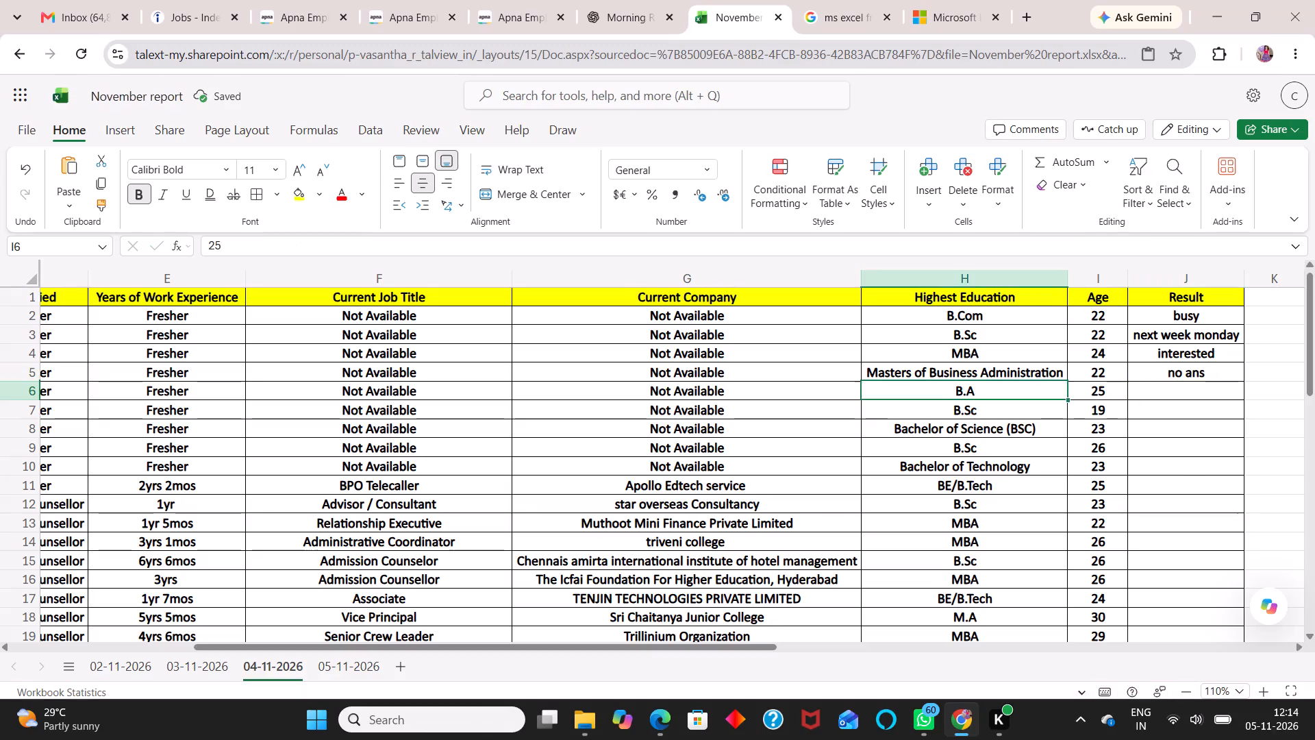
key("Left")
key("Left")
key("Left")
key("Left")
key("Left")
key("Left")
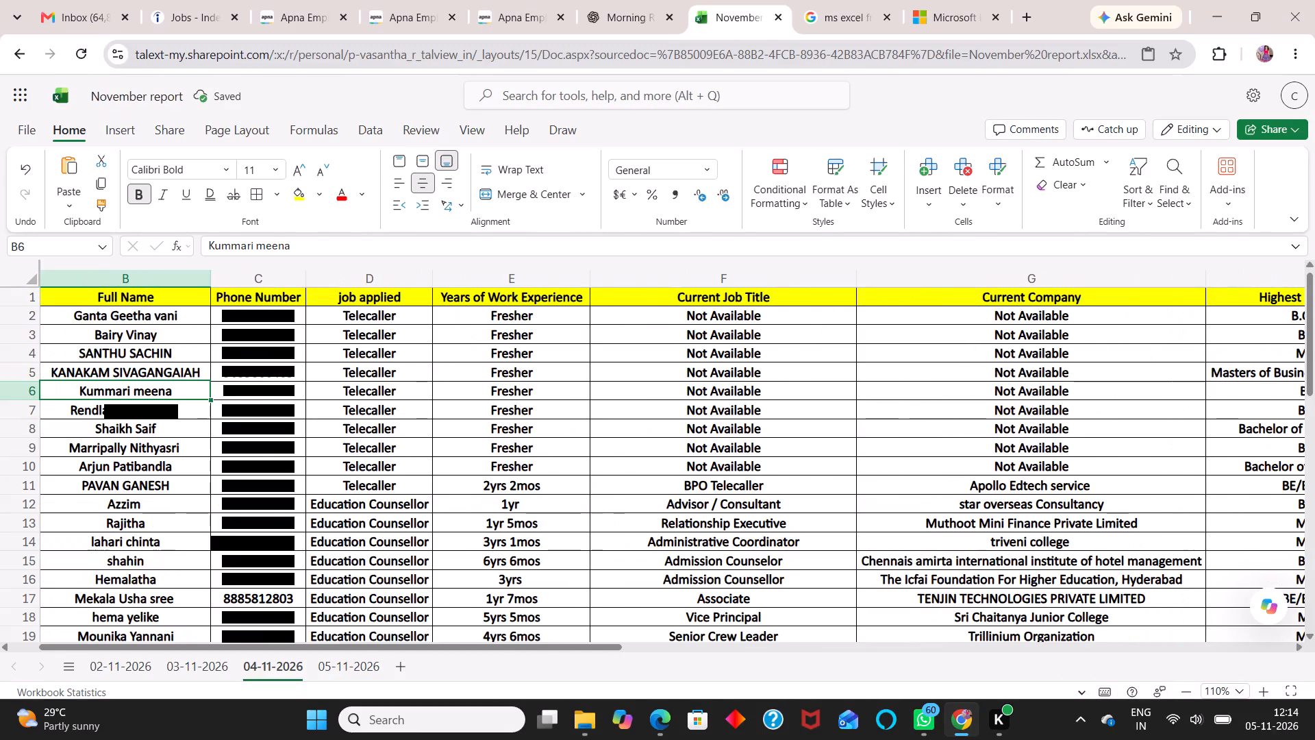
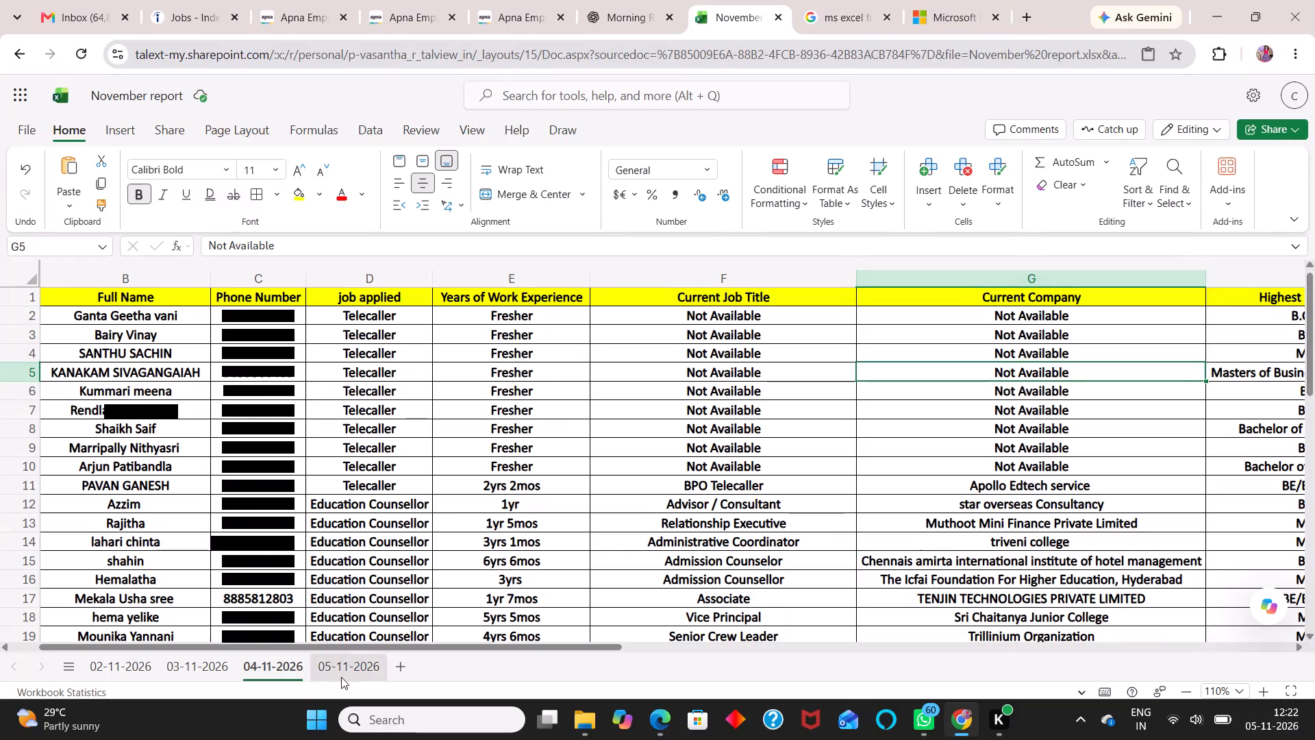
Check the phone number and job applied for the candidate in row 6 of the 04-11-2026 sheet.
left_click(286, 388)
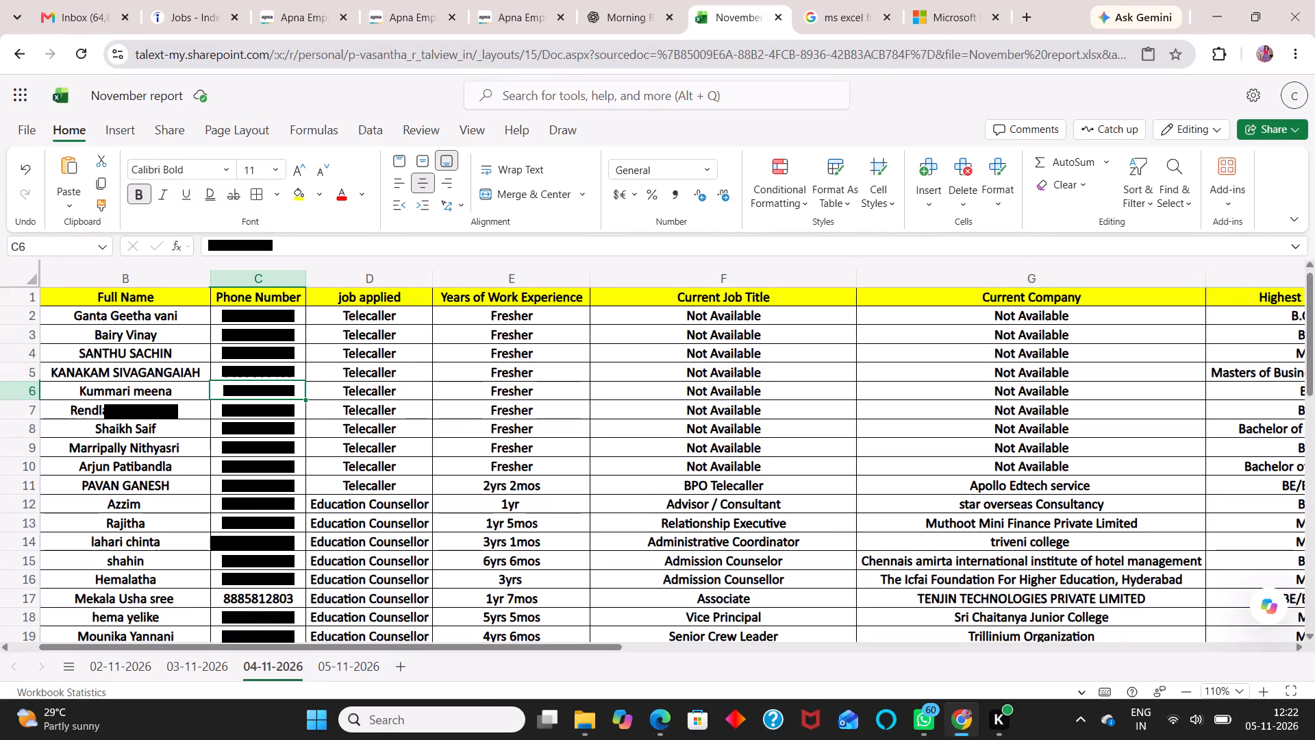
left_click(353, 389)
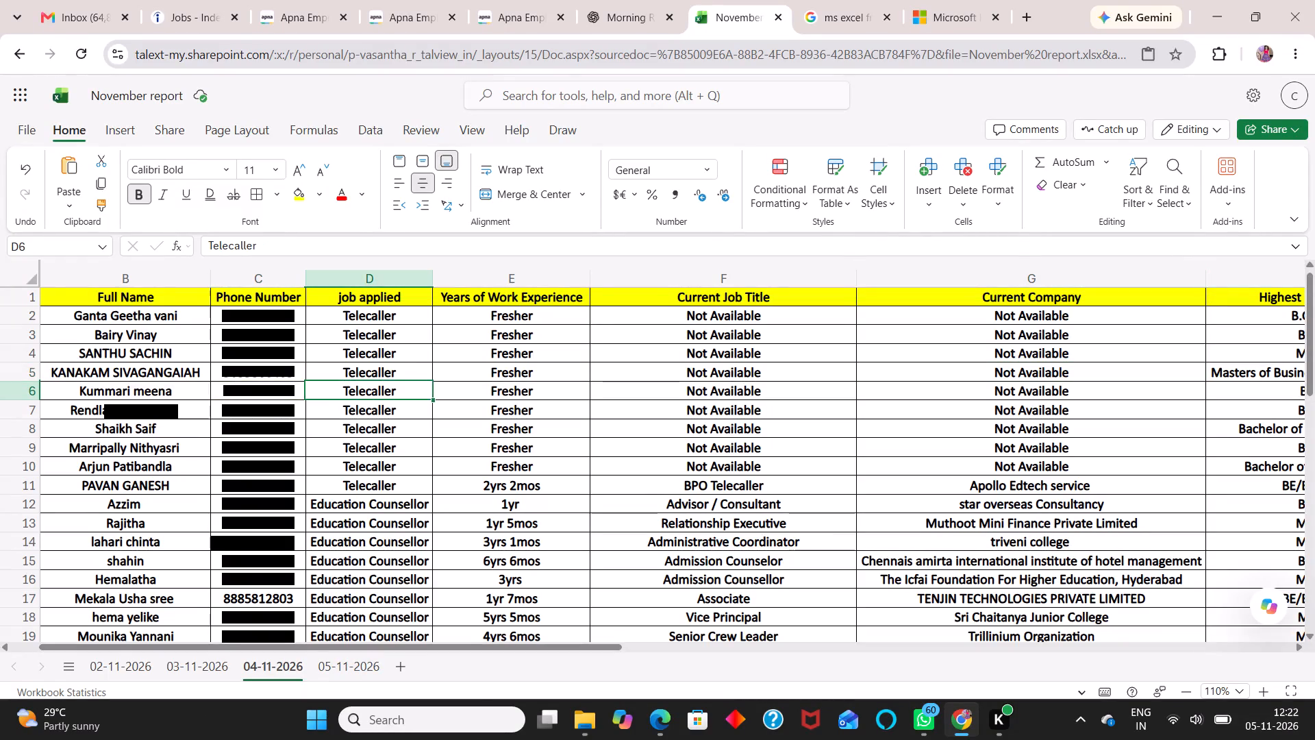
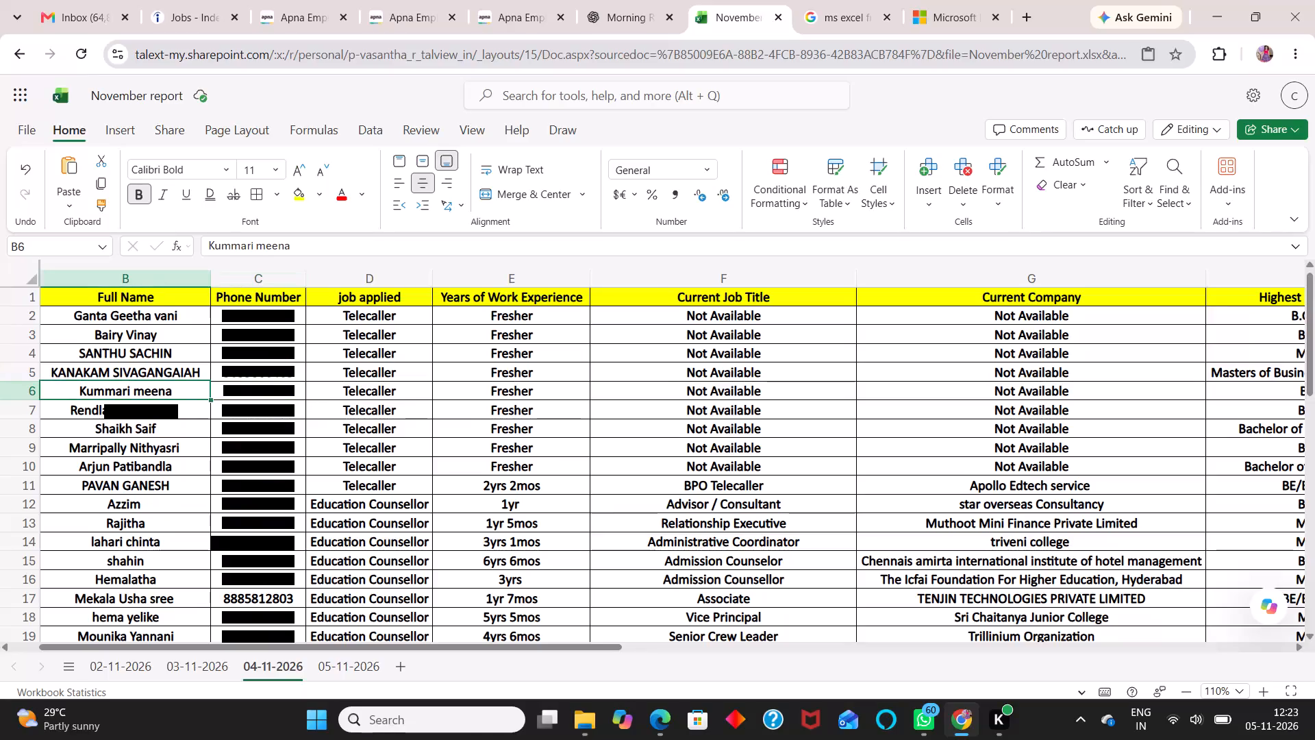
Review the work experience, current job, company, education and age of the candidate in row 6 of the 04-11-2026 sheet.
key("Right")
key("Right")
key("Right")
key("Right")
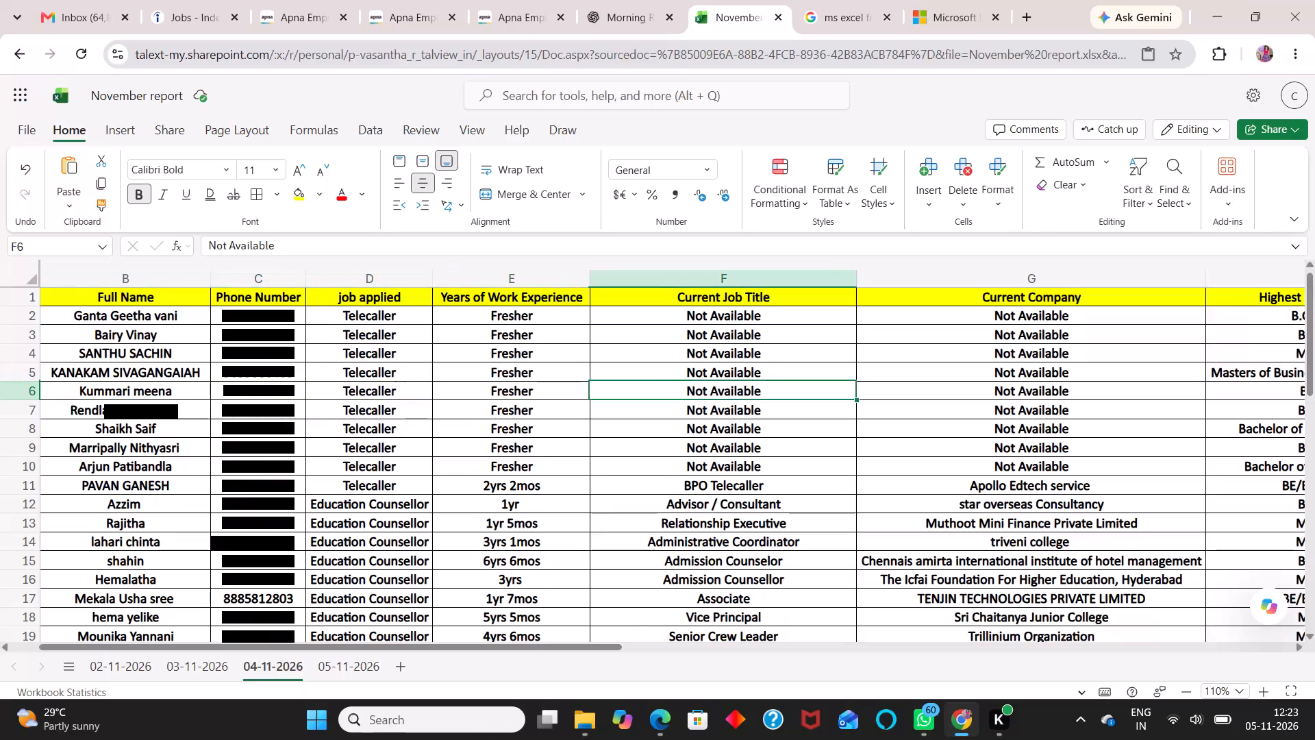
key("Right")
key("Right")
key("Right")
key("Right")
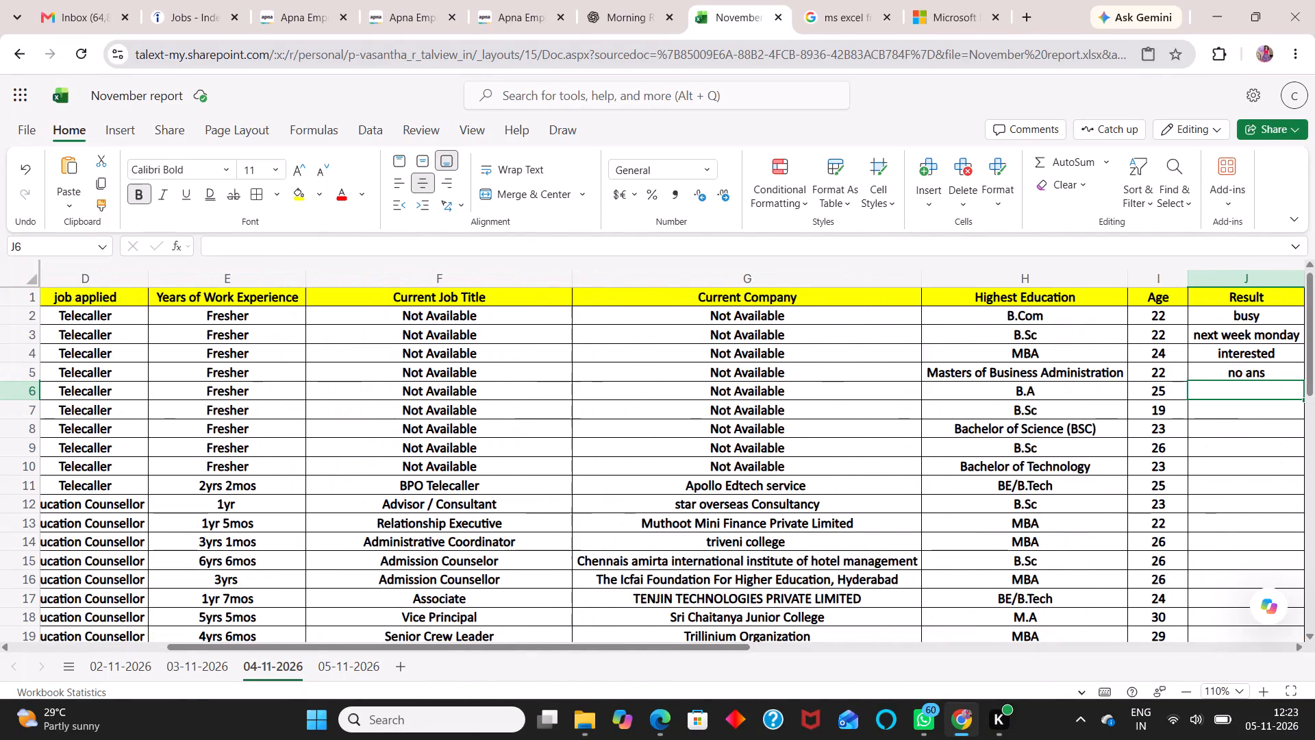
key("Left")
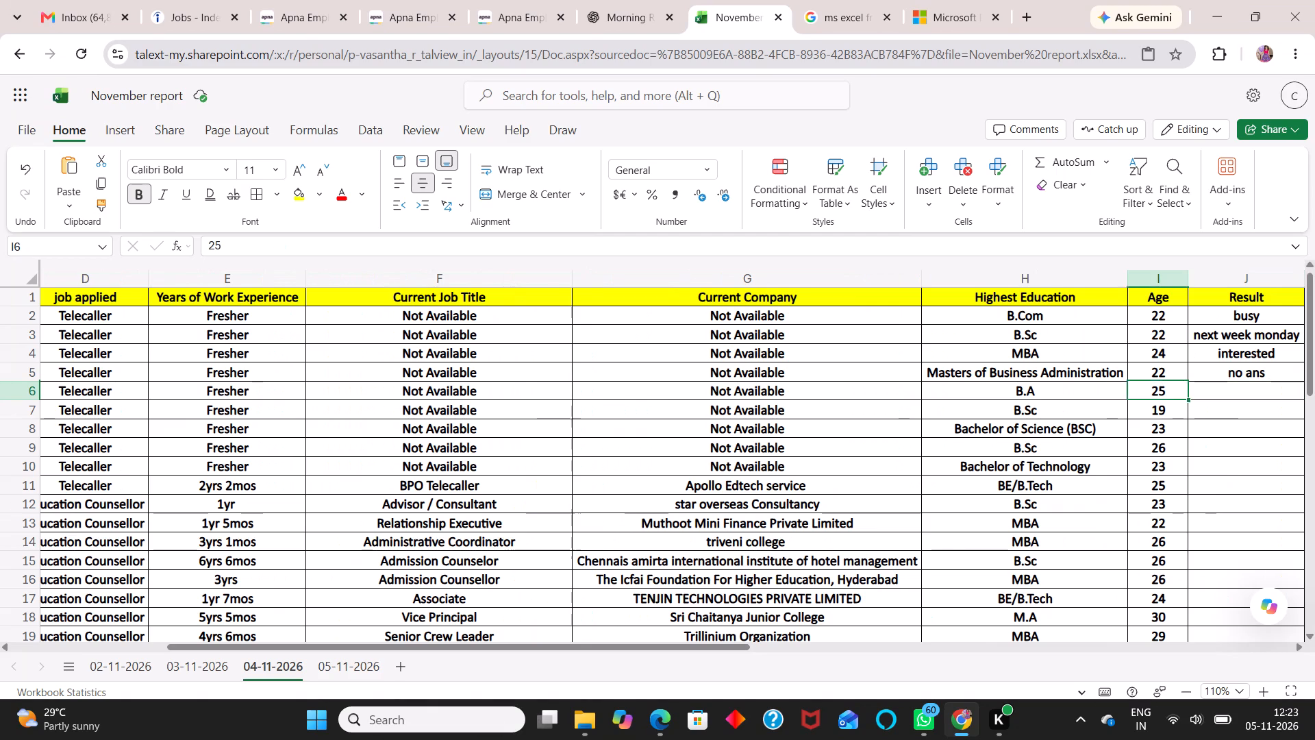
key("Left")
key("Left")
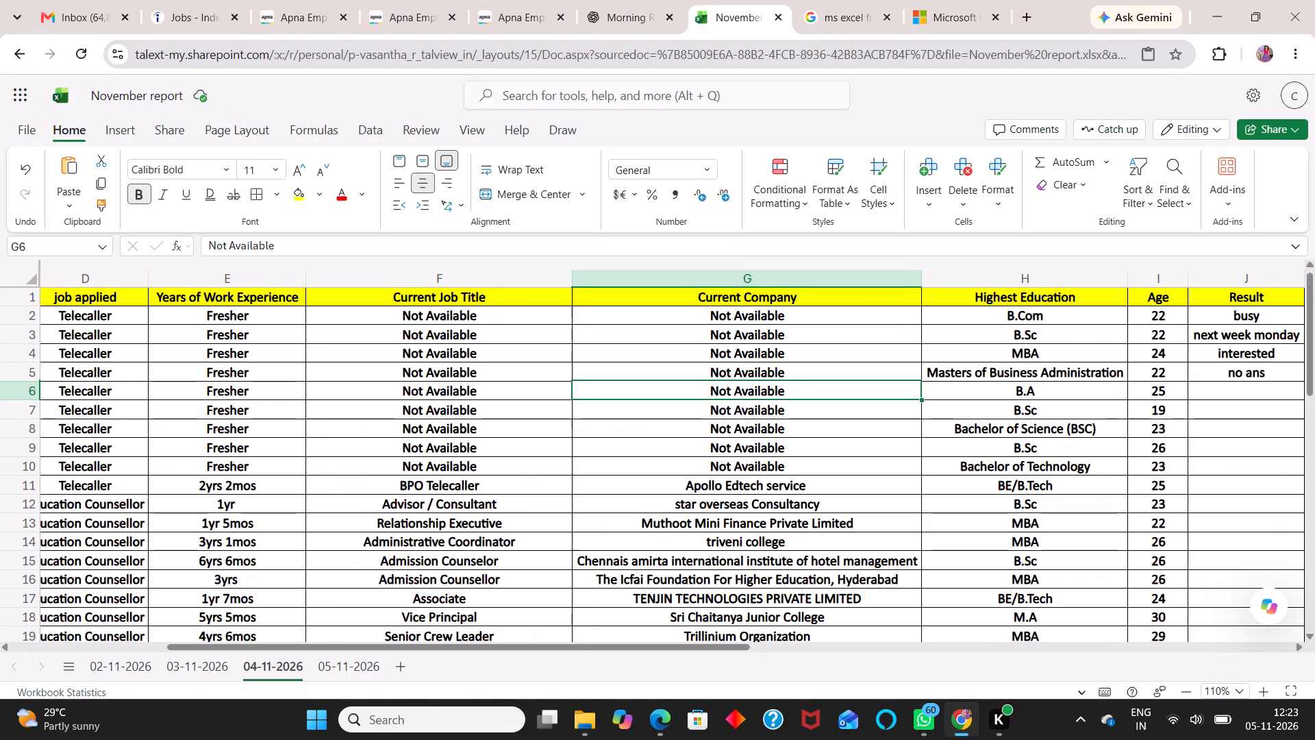
key("Right")
key("Right")
key("Right")
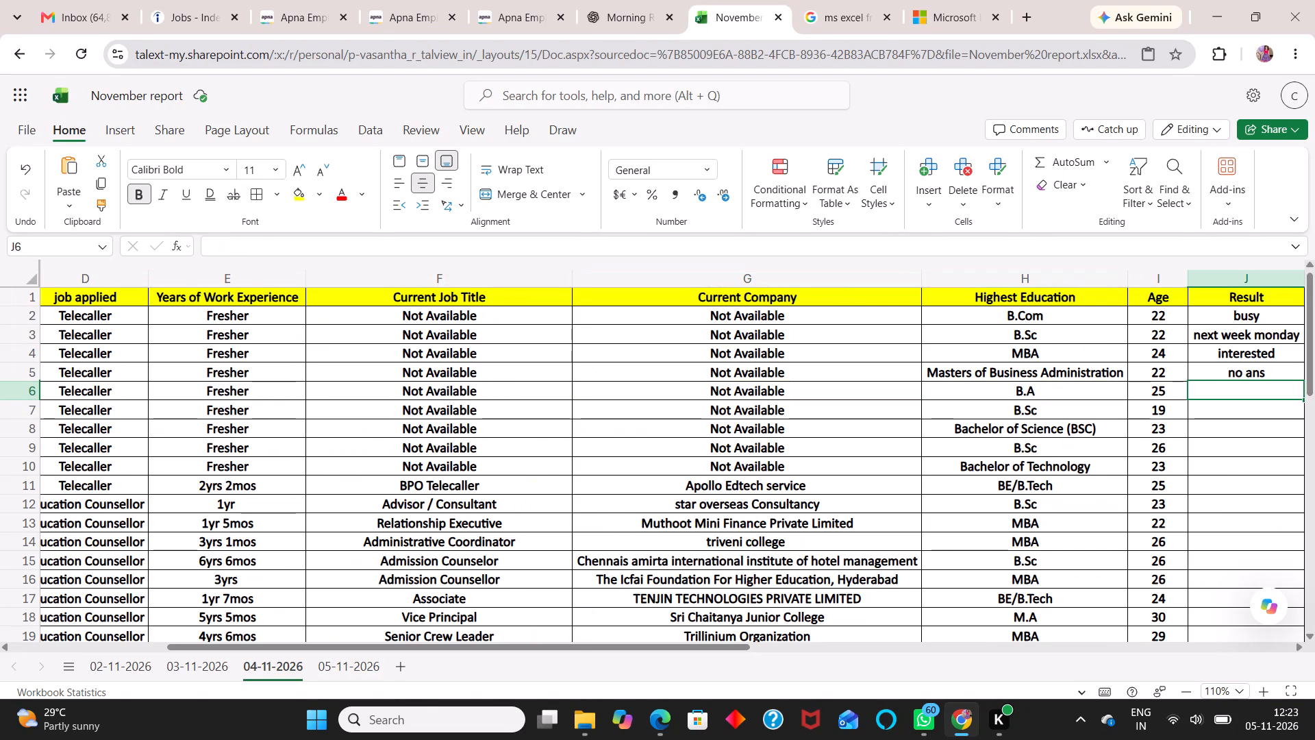
key("Left")
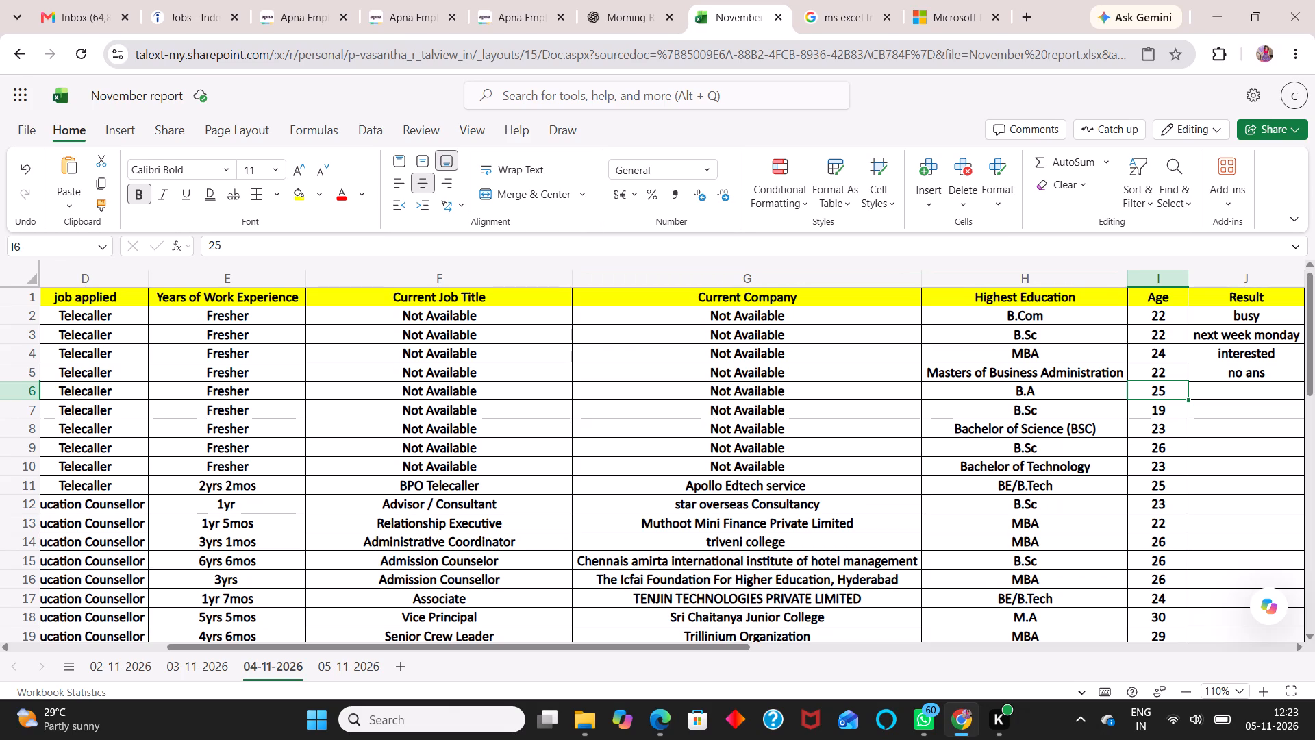
key("Left")
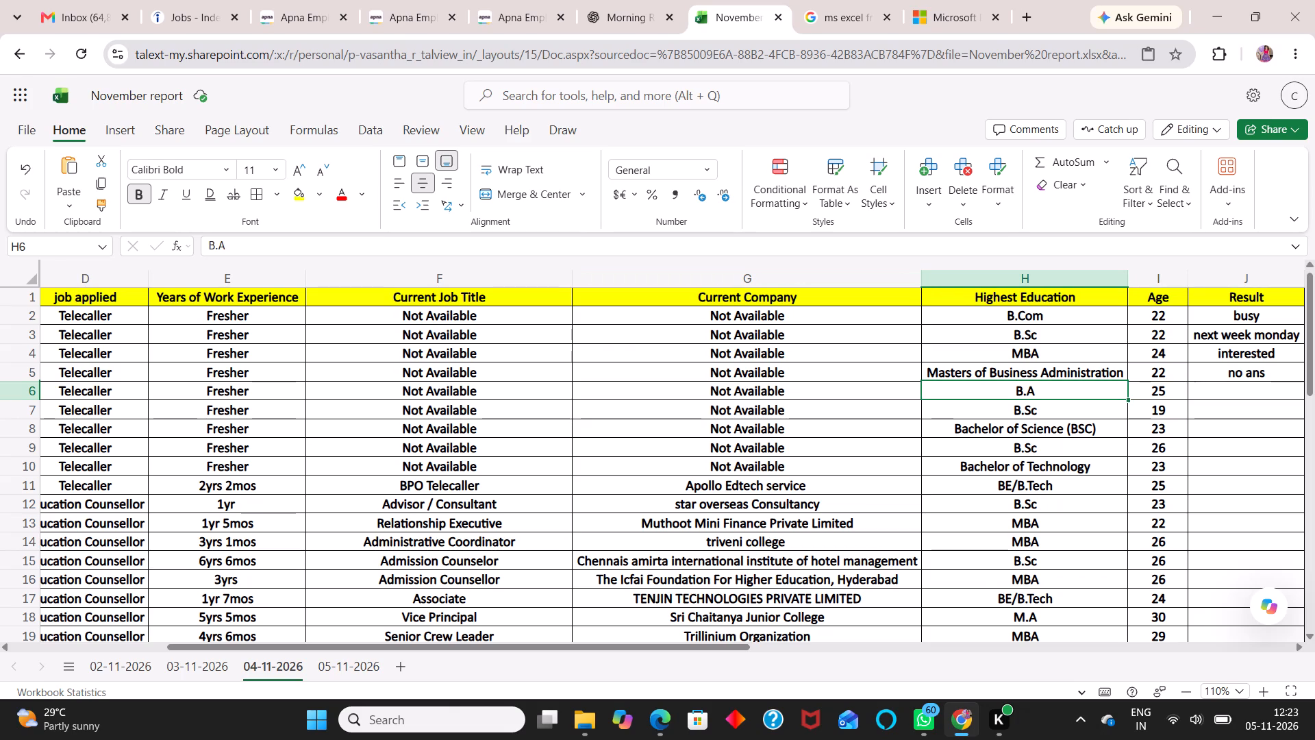
key("Right")
key("Right")
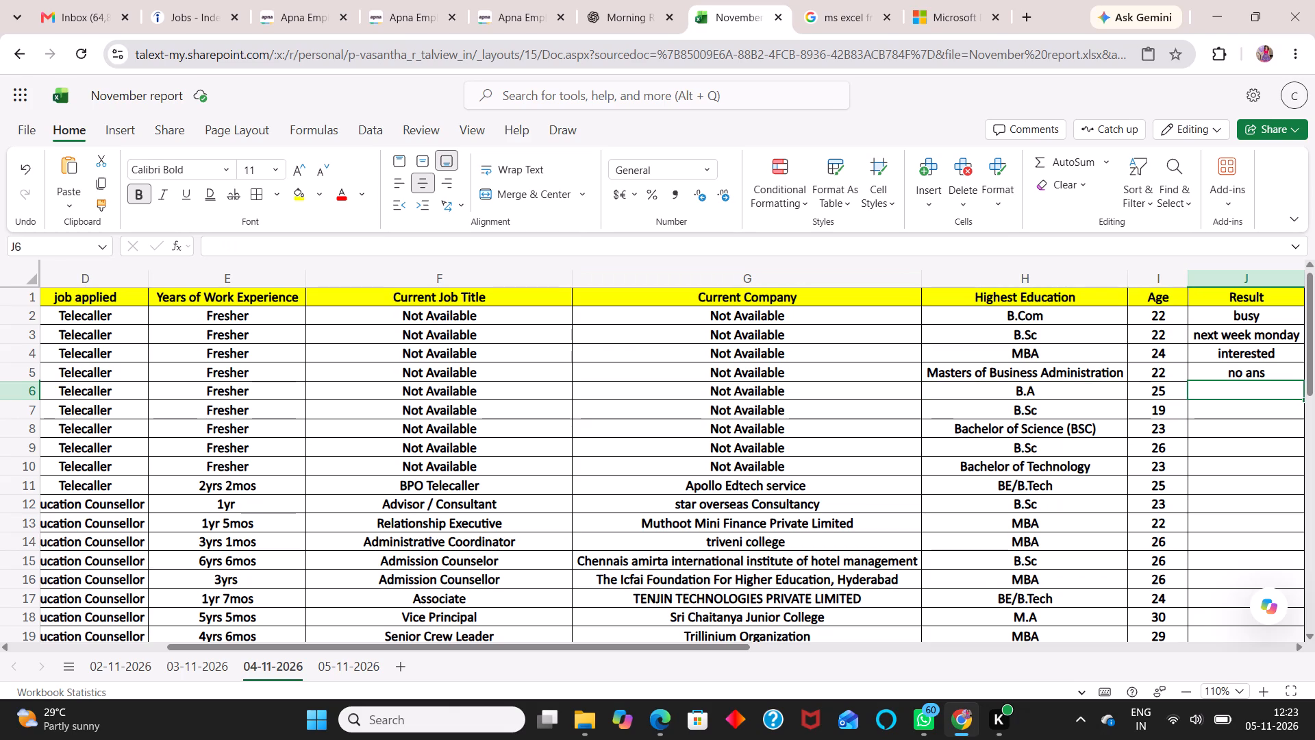
key("Left")
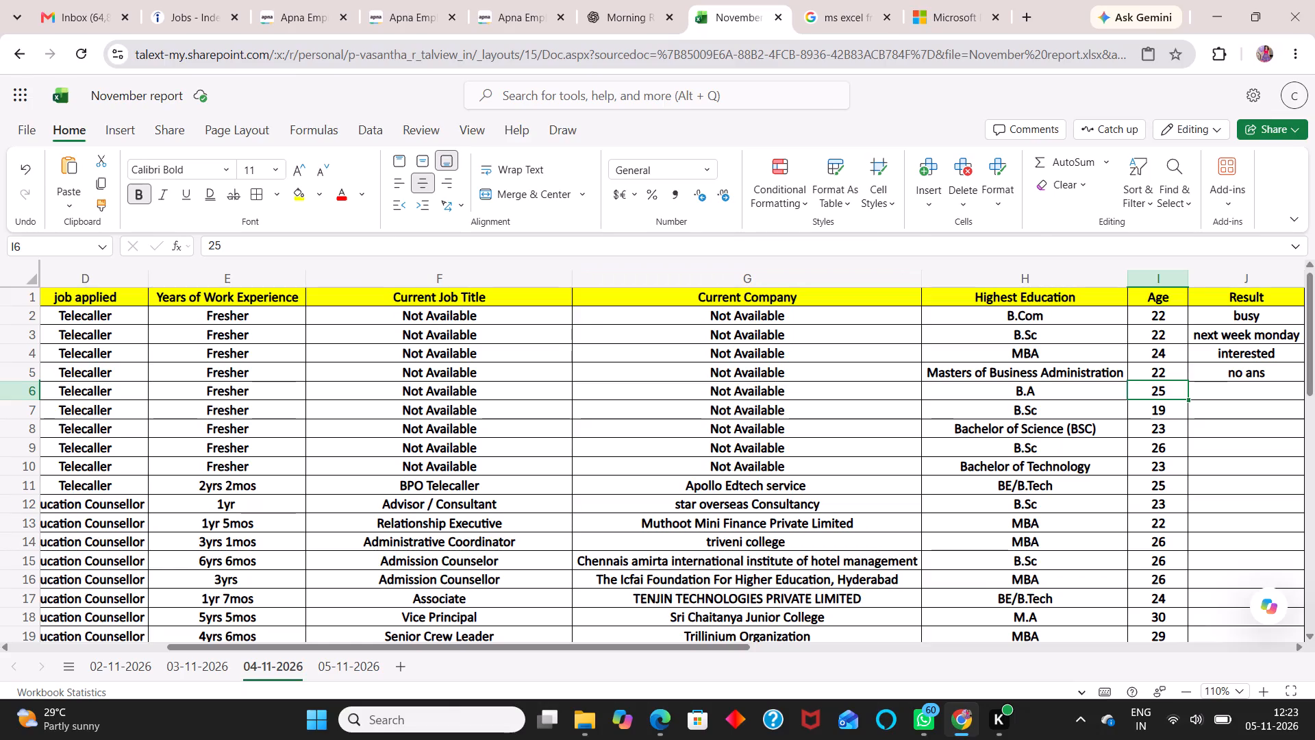
key("Left")
key("Left")
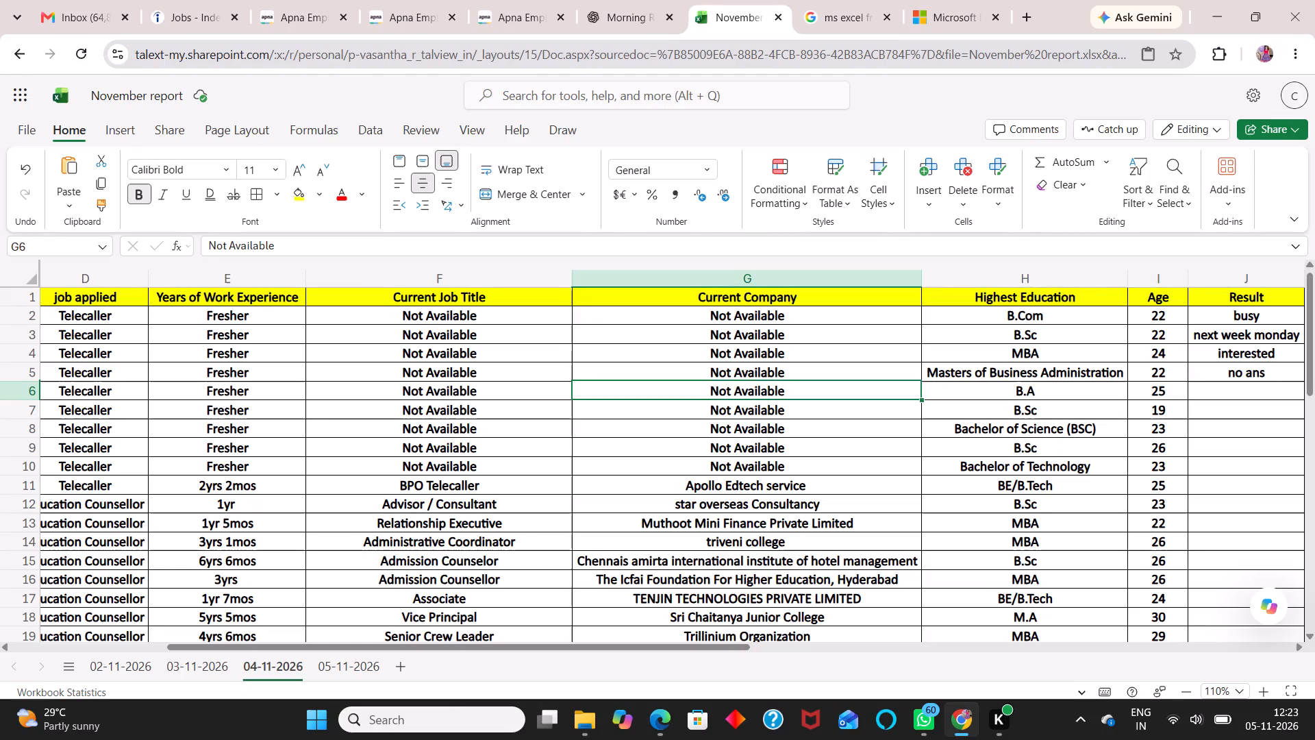
Recheck the row 6 candidate's details from serial number and phone number through job applied, experience, education and age.
key("Left")
key("Left")
key("Left")
key("Left")
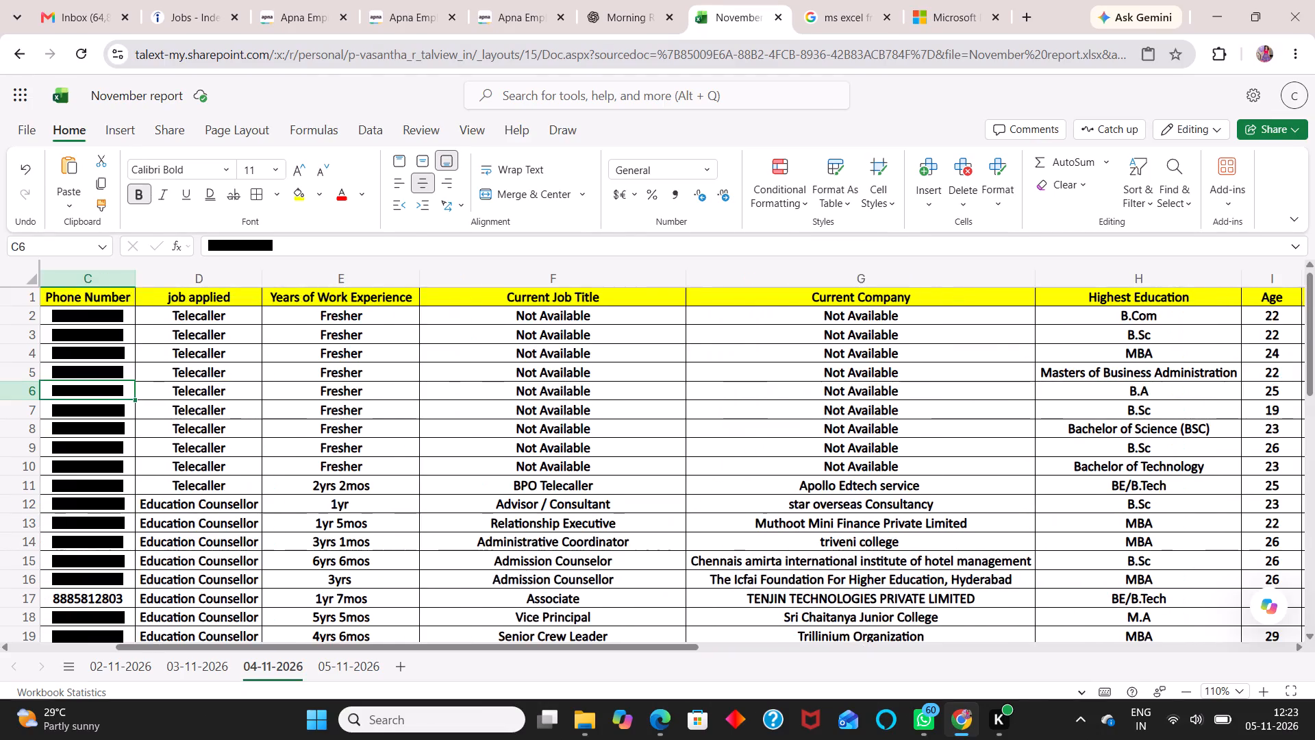
key("Left")
key("Left")
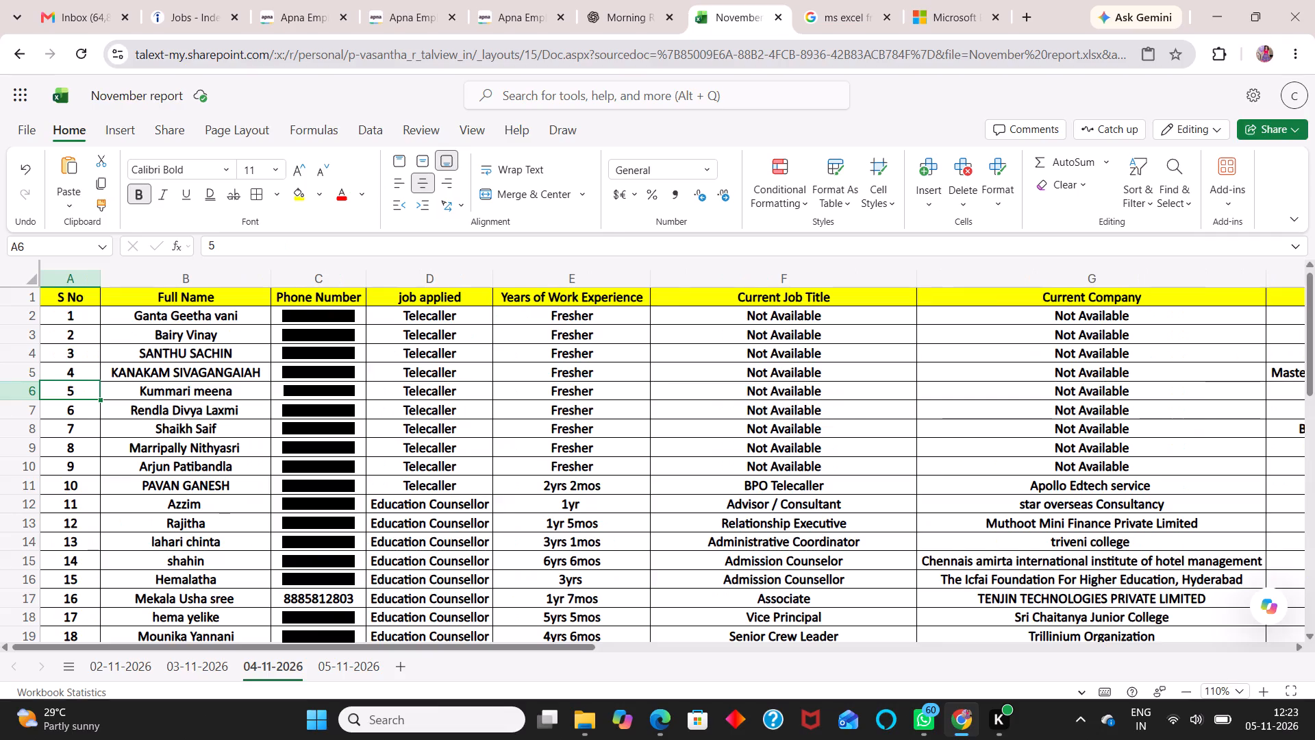
key("Right")
key("Right")
key("Right")
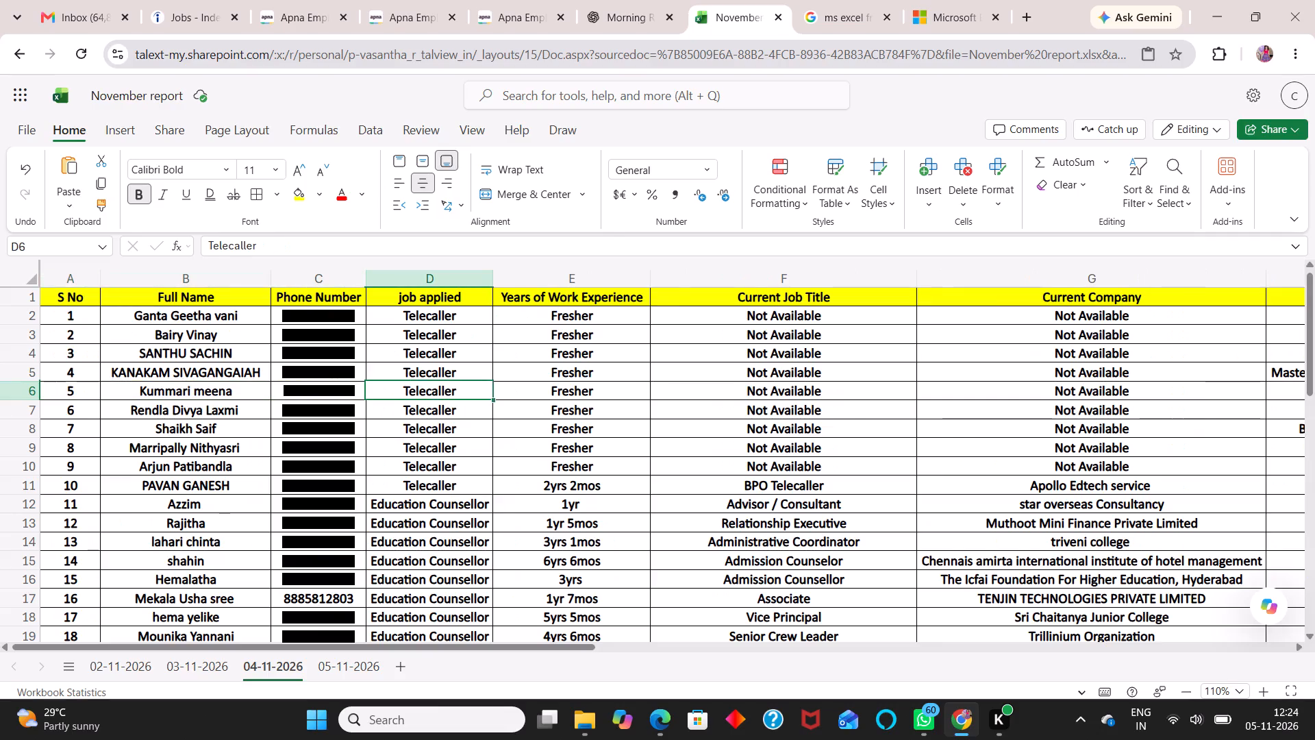
key("Right")
key("Right")
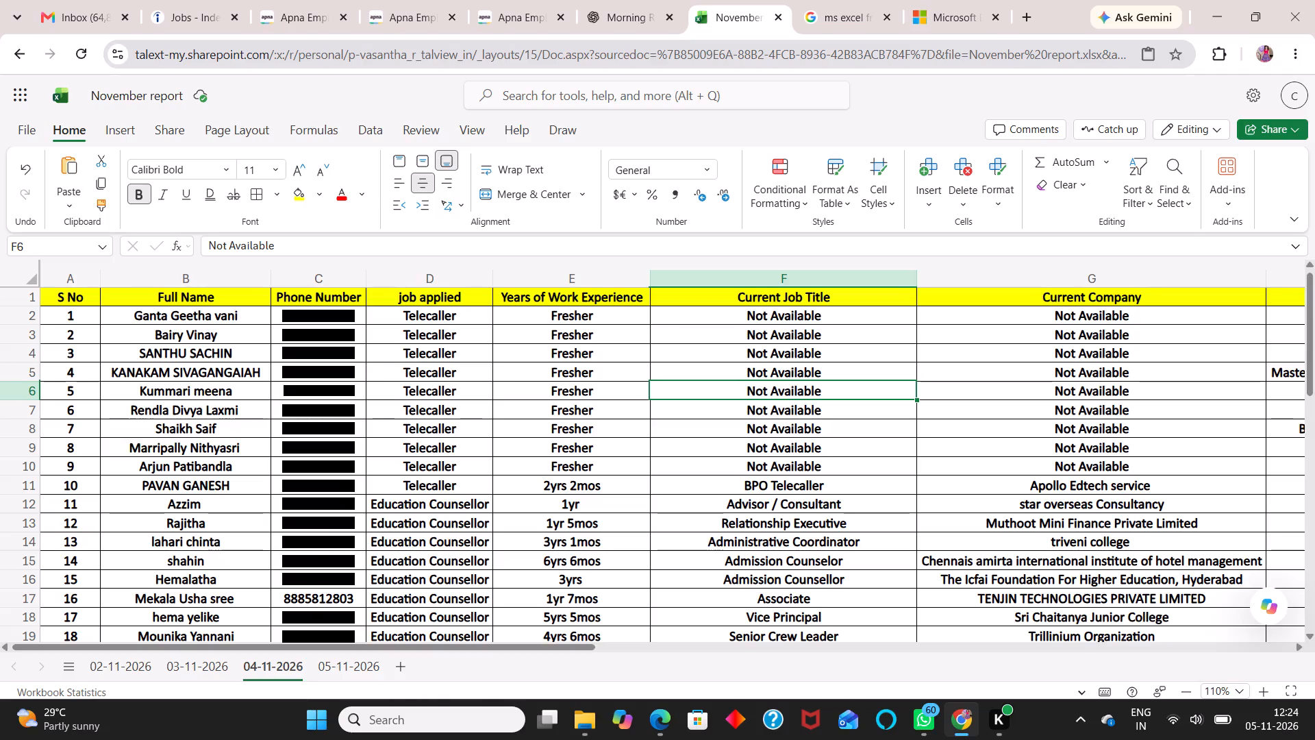
key("Right")
key("Right")
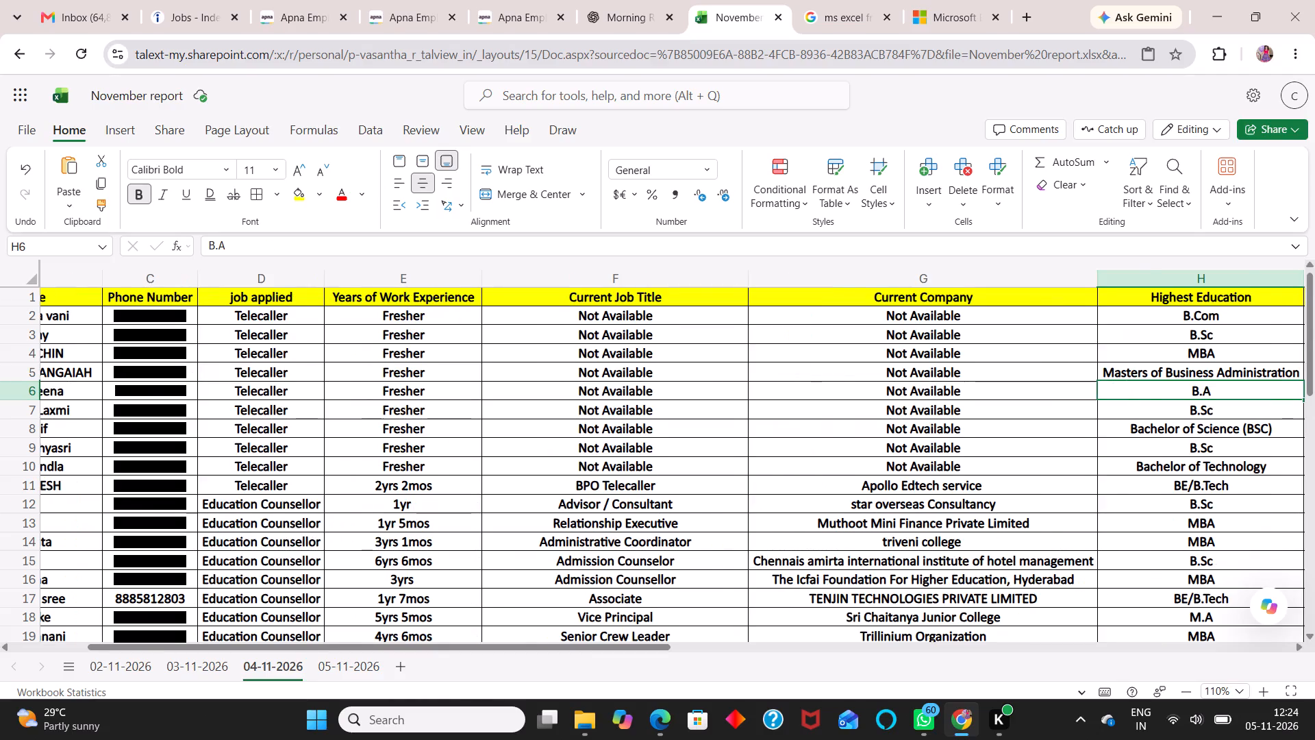
key("Right")
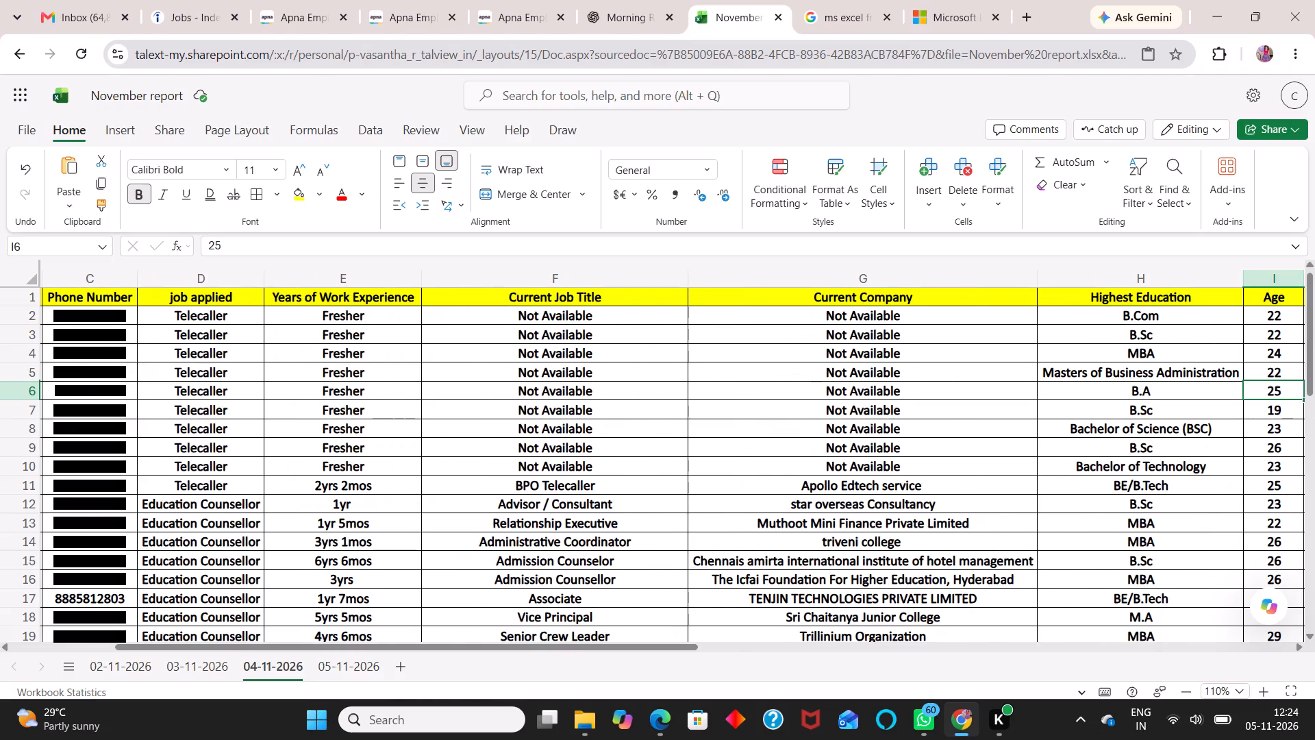
key("Left")
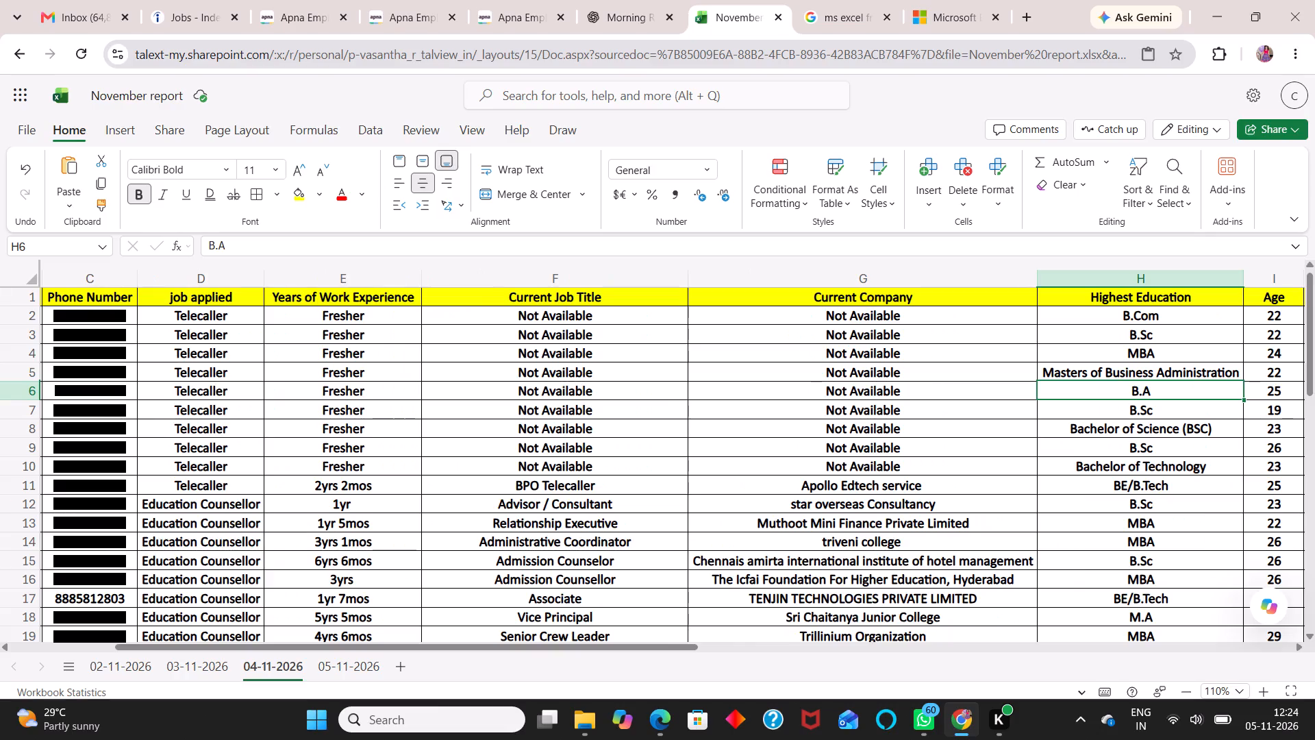
key("Left")
key("Left")
key("Left")
key("Left")
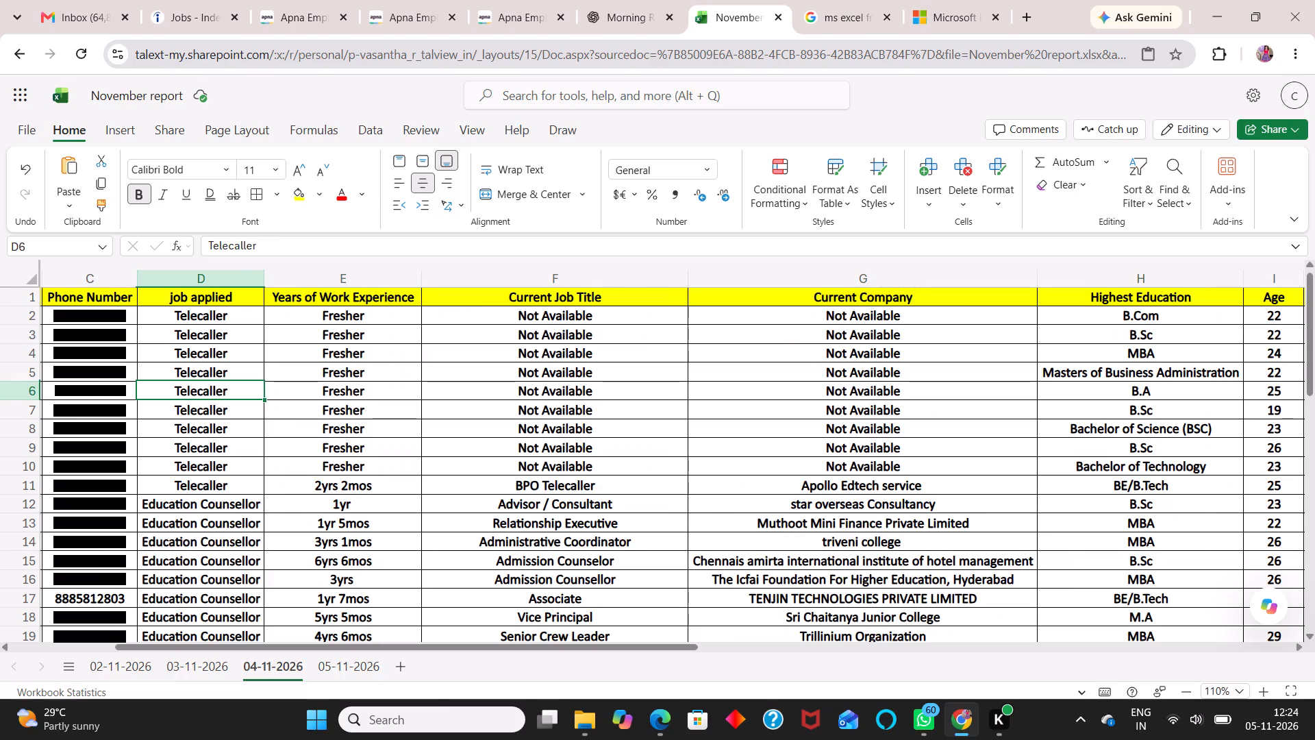
Select the Result cell for the candidate in row 6 of the 04-11-2026 sheet.
key("Right")
key("Right")
key("Right")
key("Right")
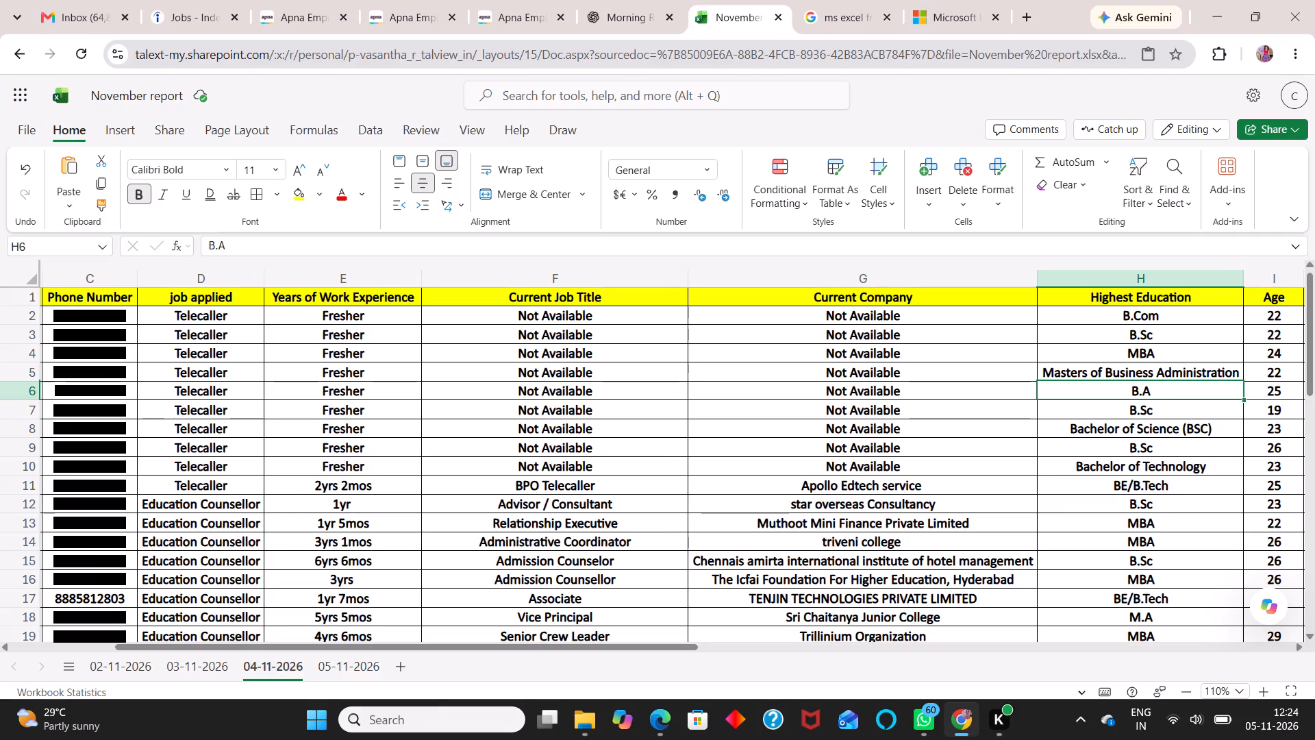
key("Right")
key("Right")
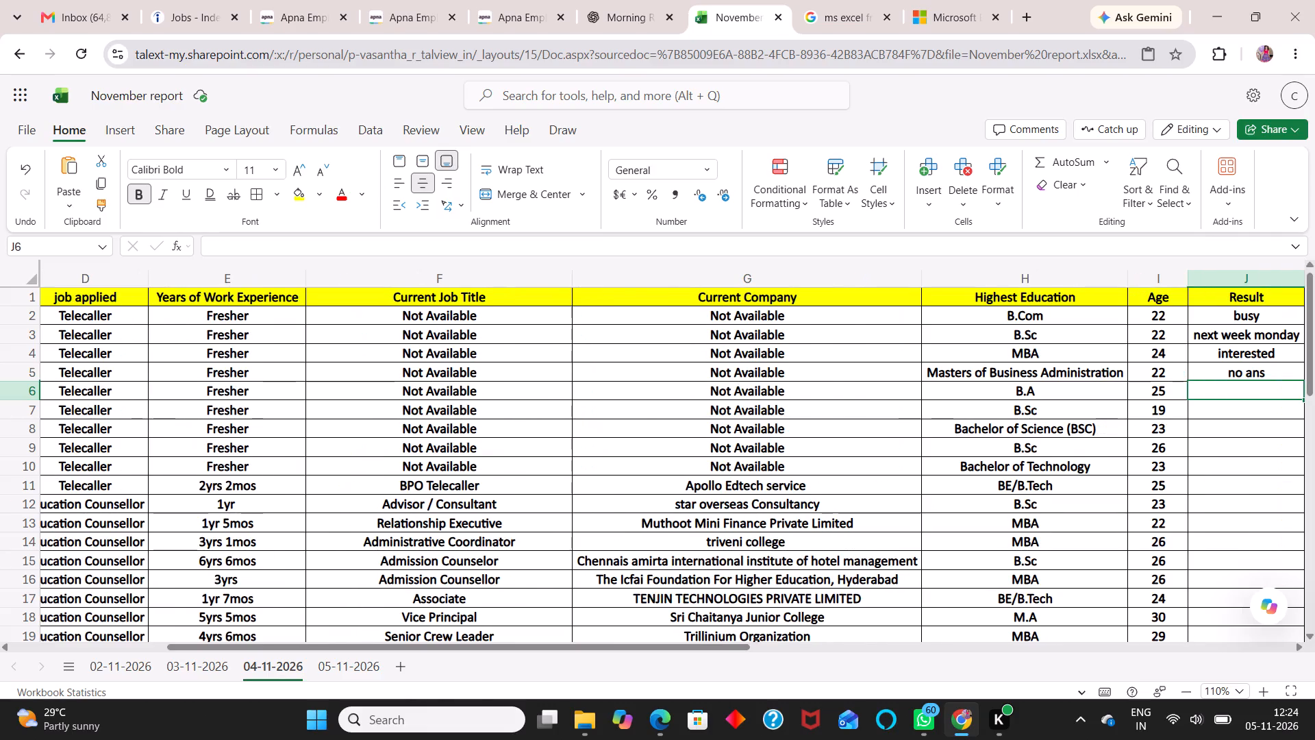
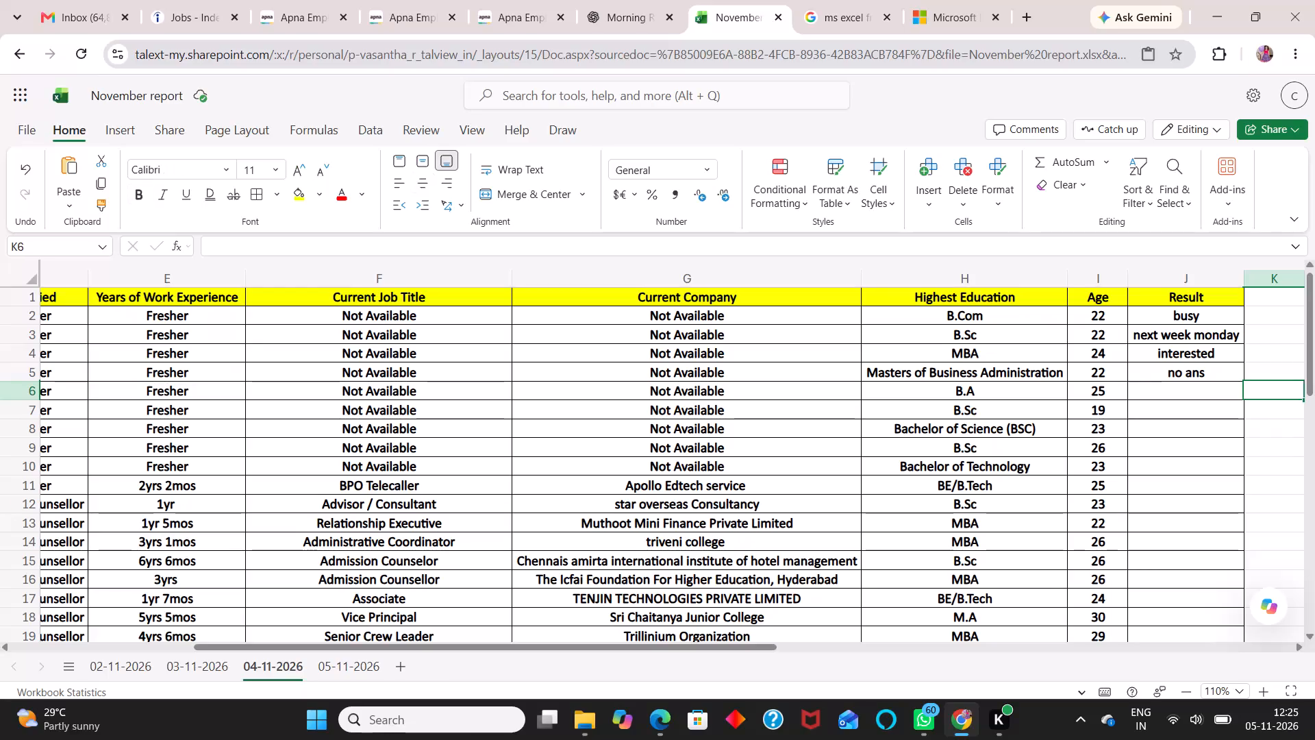
Enter "wfh prefer" as the Result for the candidate in row 6 of the 04-11-2026 sheet.
key("Left")
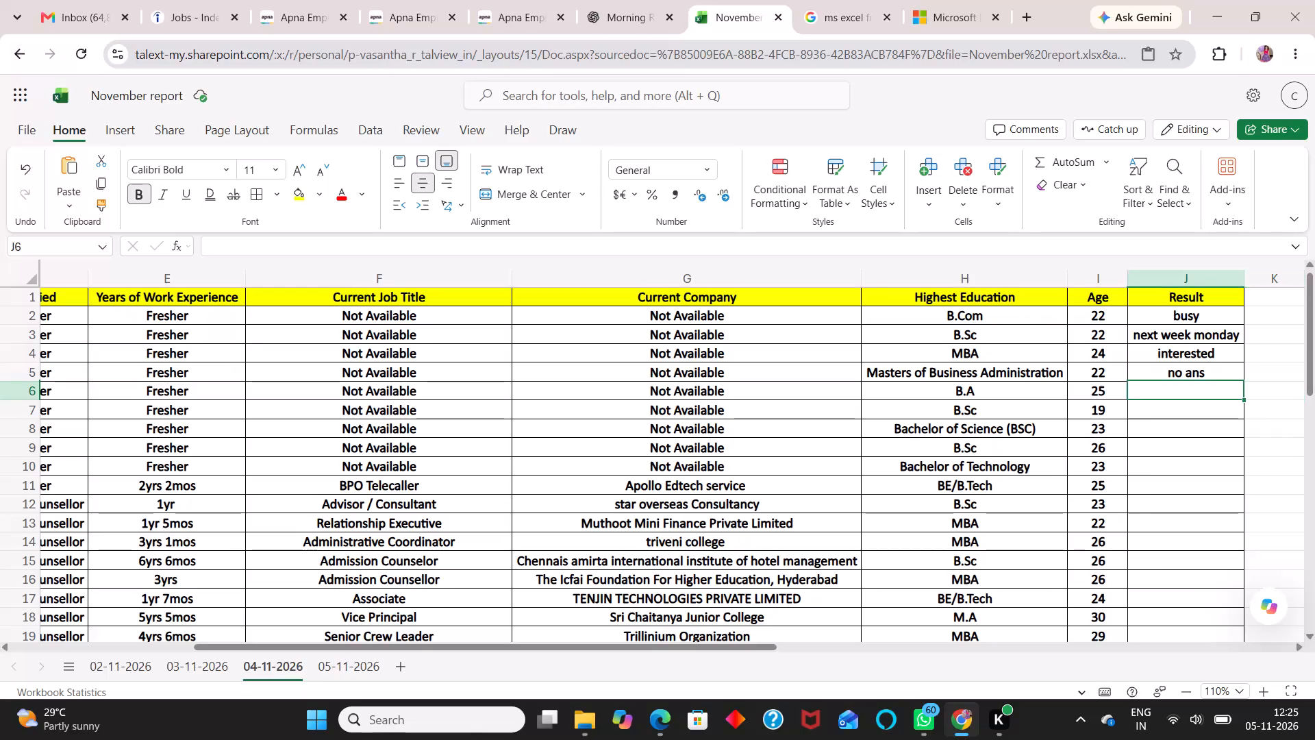
key("w")
key("f")
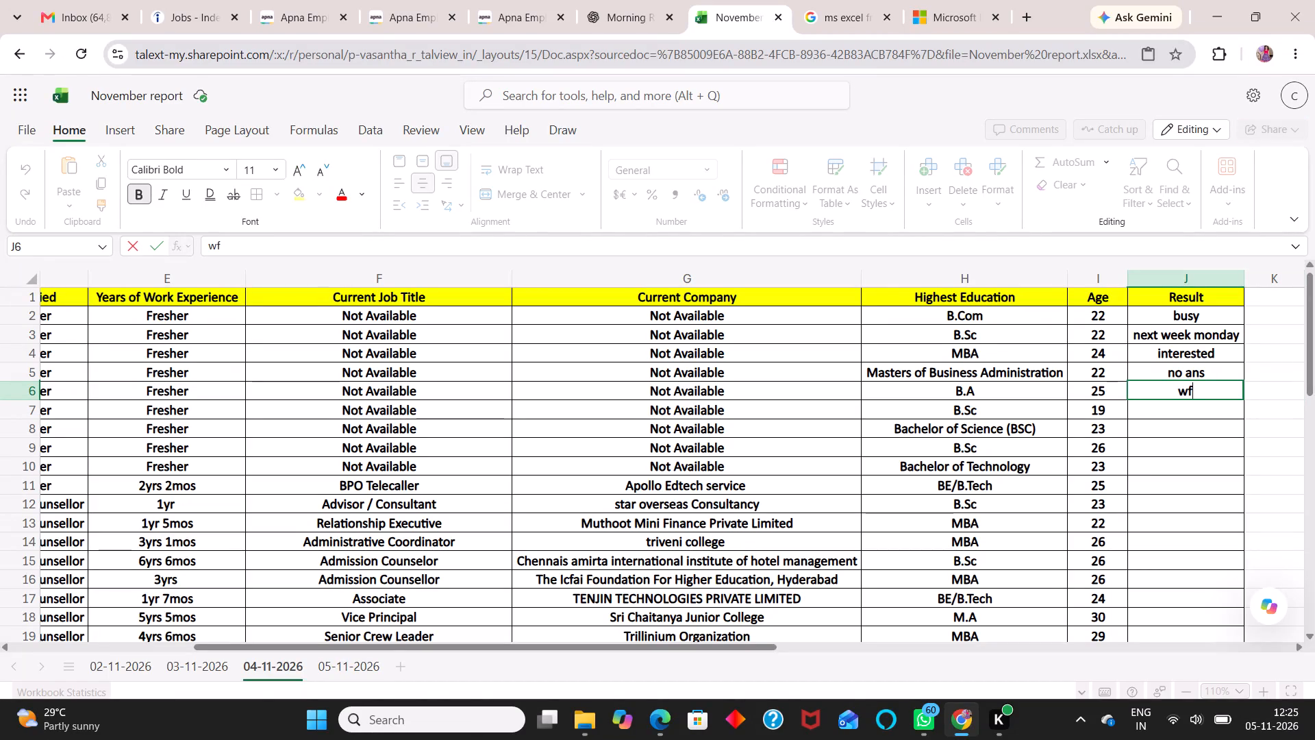
type("h")
key("space")
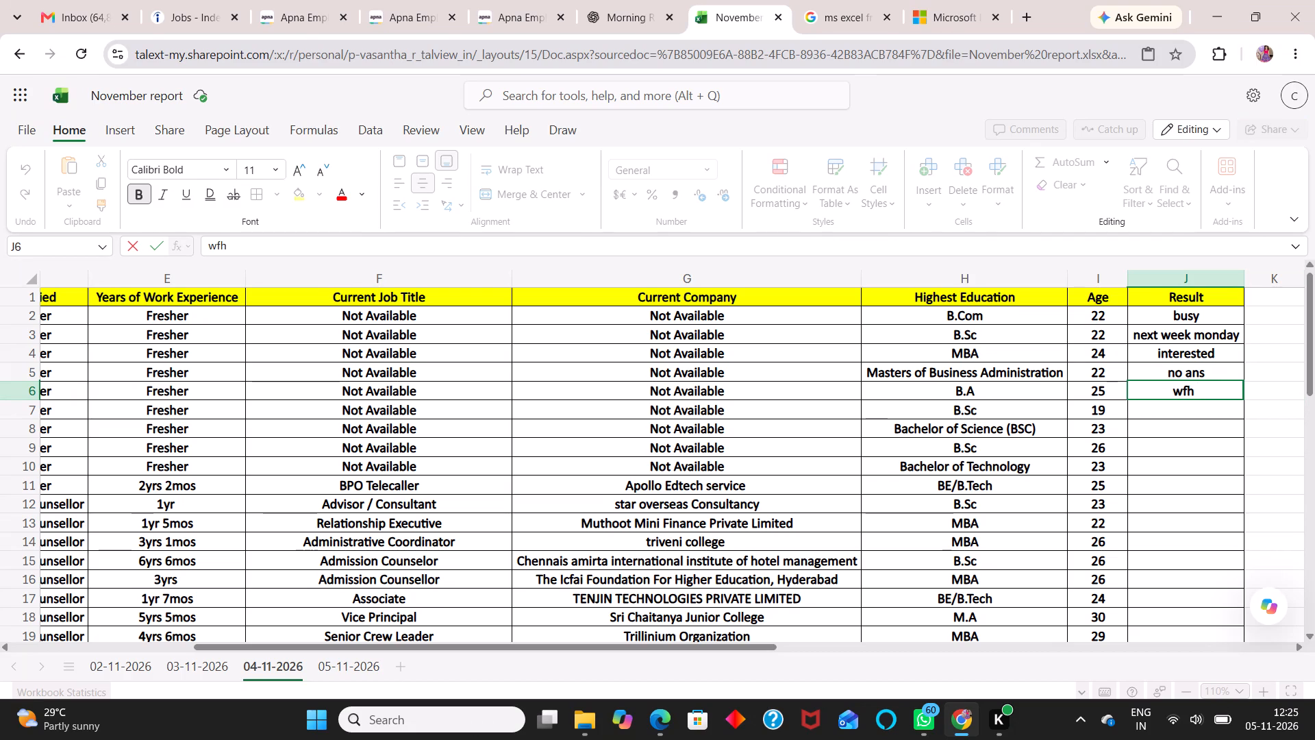
type("prefer")
key("Return")
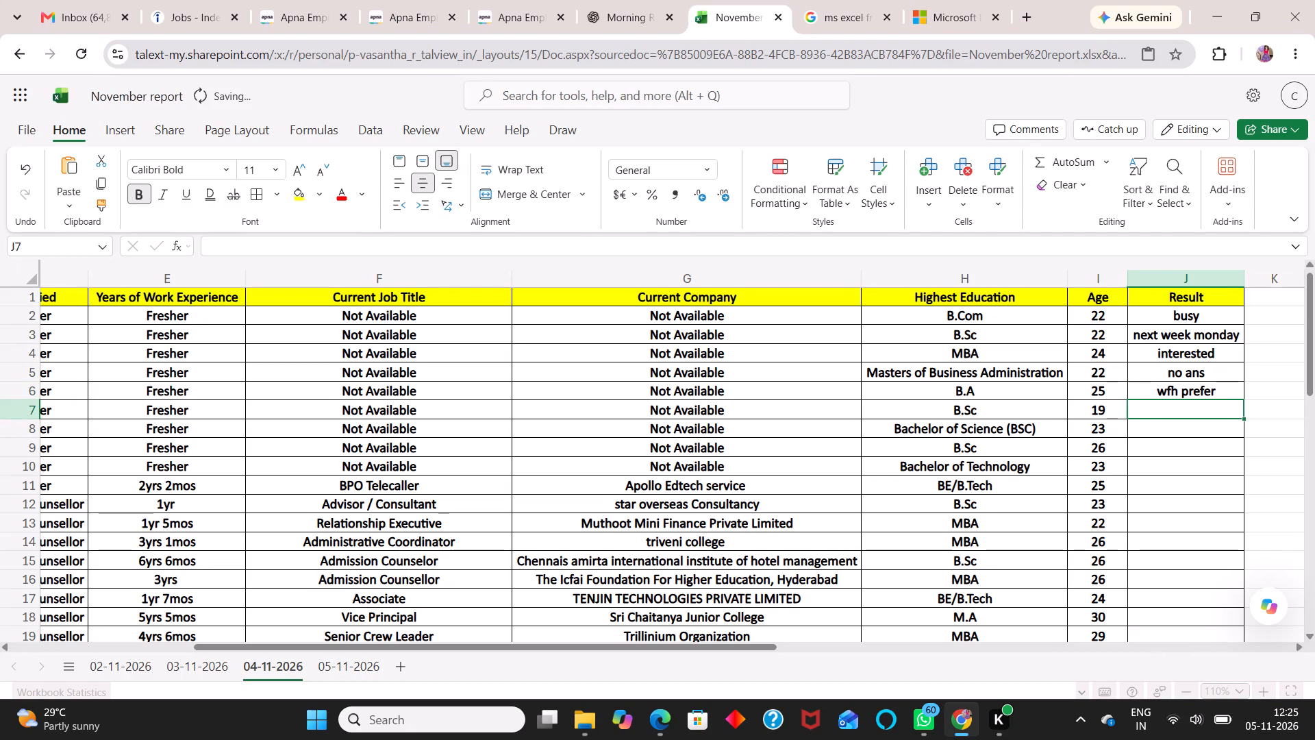
Look up the name and phone number of the candidate in row 7 of the 04-11-2026 sheet.
key("Left")
key("Left")
key("Left")
key("Left")
key("Left")
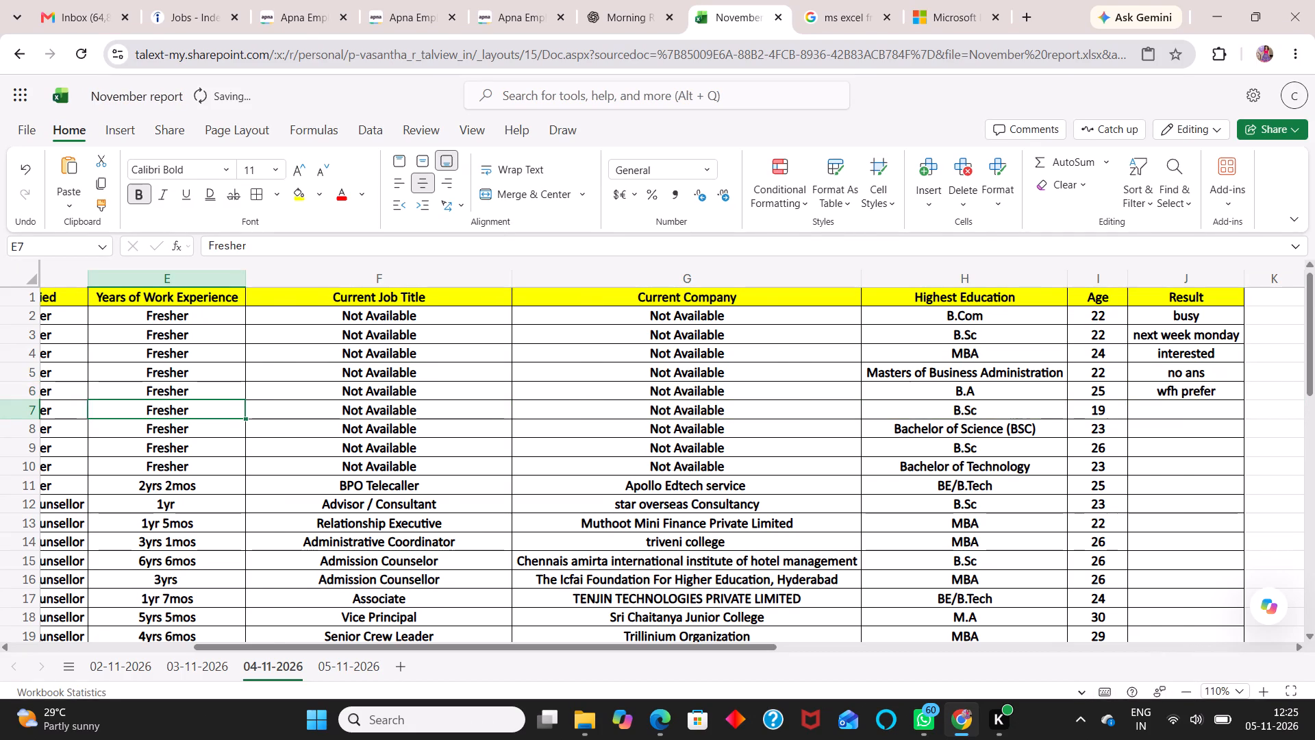
key("Left")
key("Left")
key("Left")
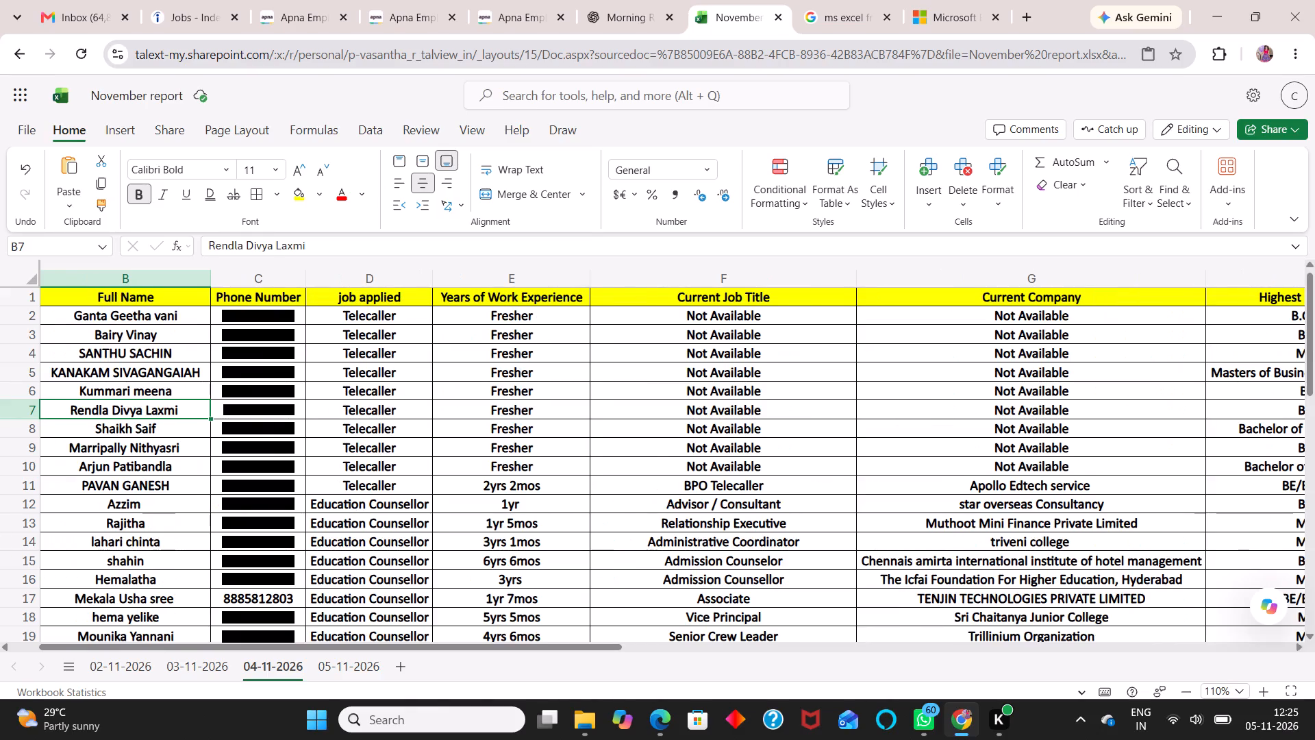
key("Right")
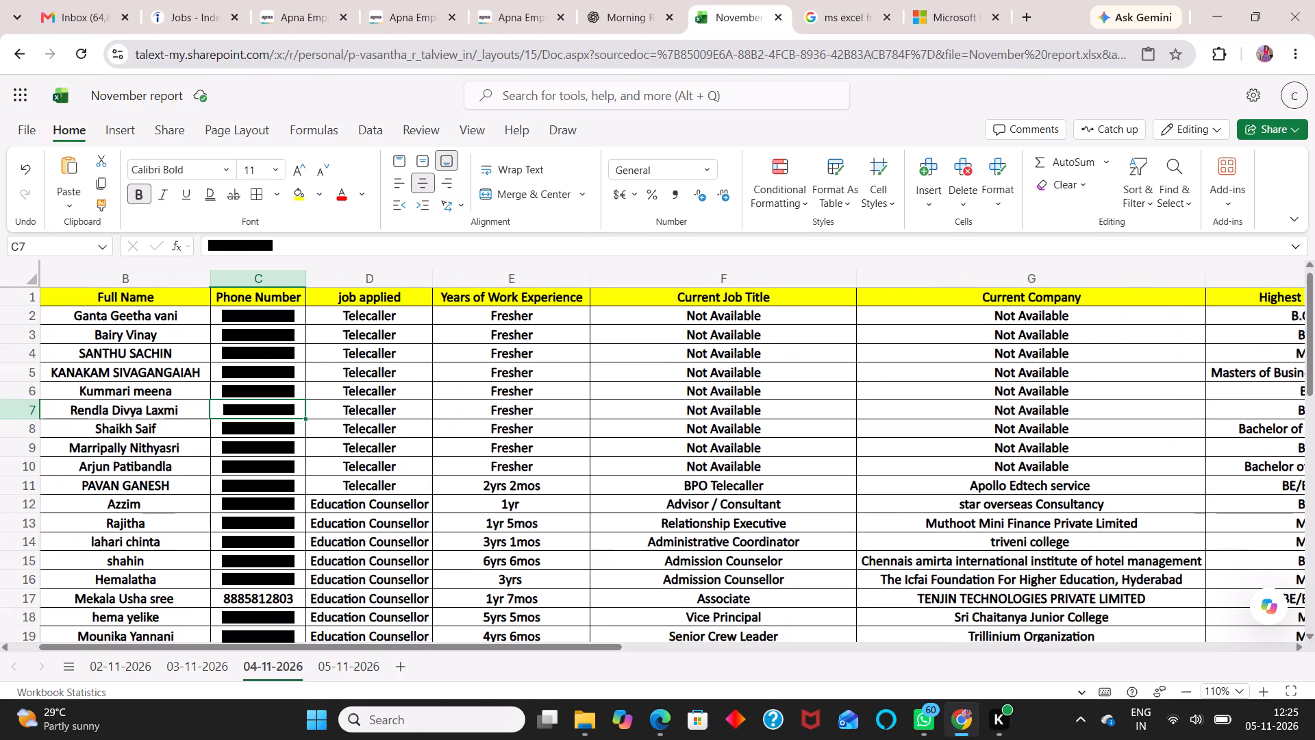
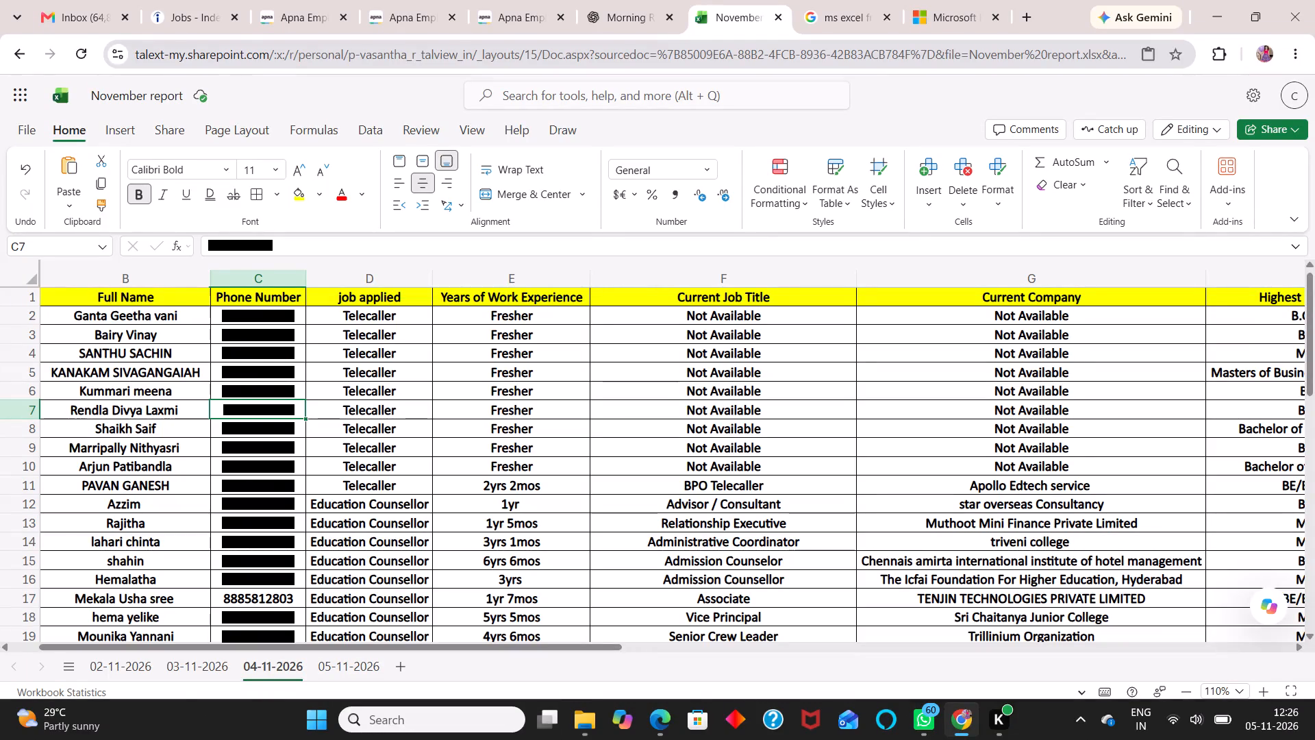
Enter "not looking for job" as the Result for the candidate in row 7 of the 04-11-2026 sheet.
left_click(367, 412)
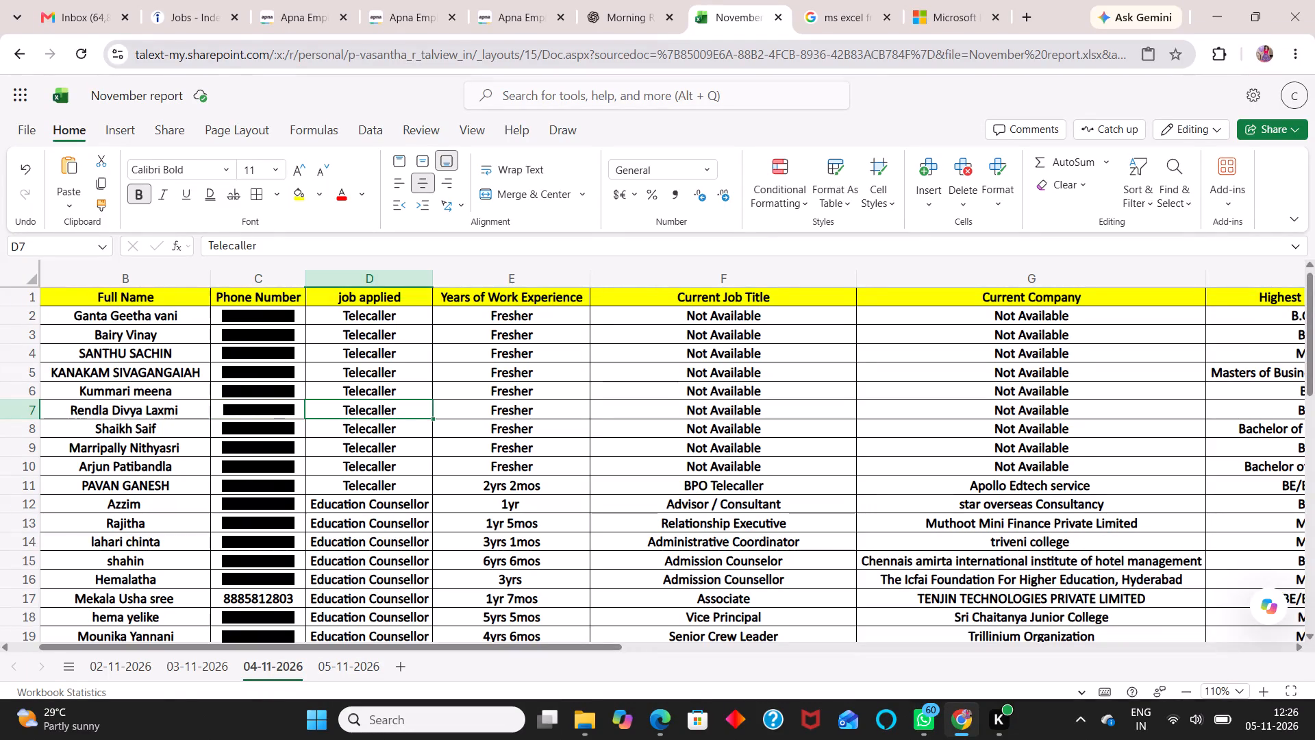
key("Right")
key("Right")
key("Right")
key("Right")
key("Right")
key("Right")
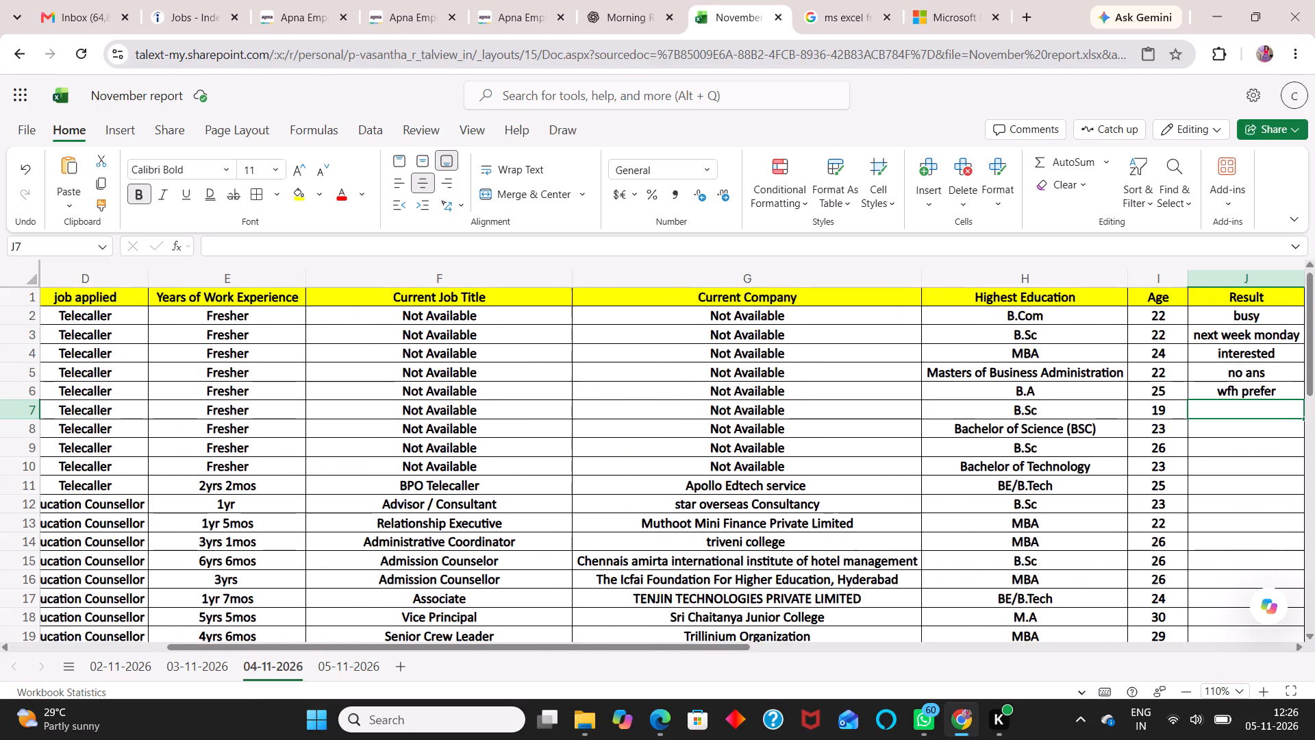
key("Right")
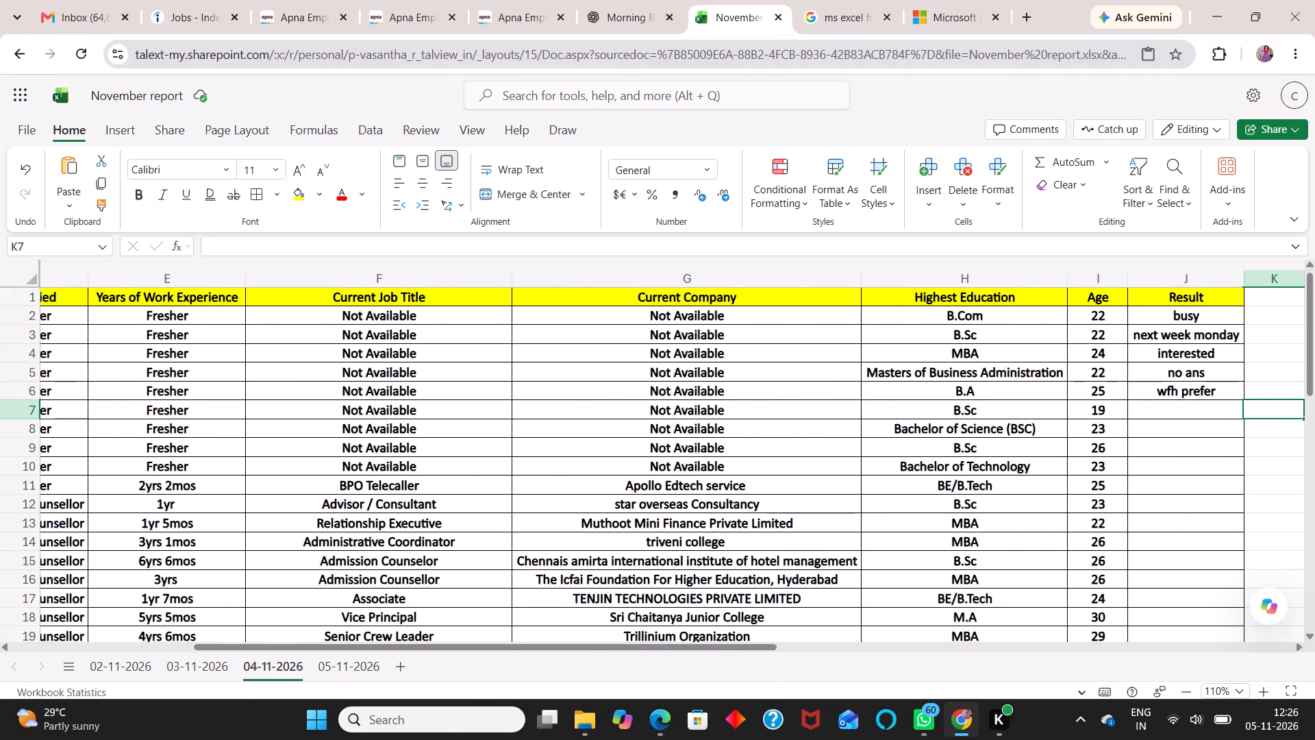
key("Left")
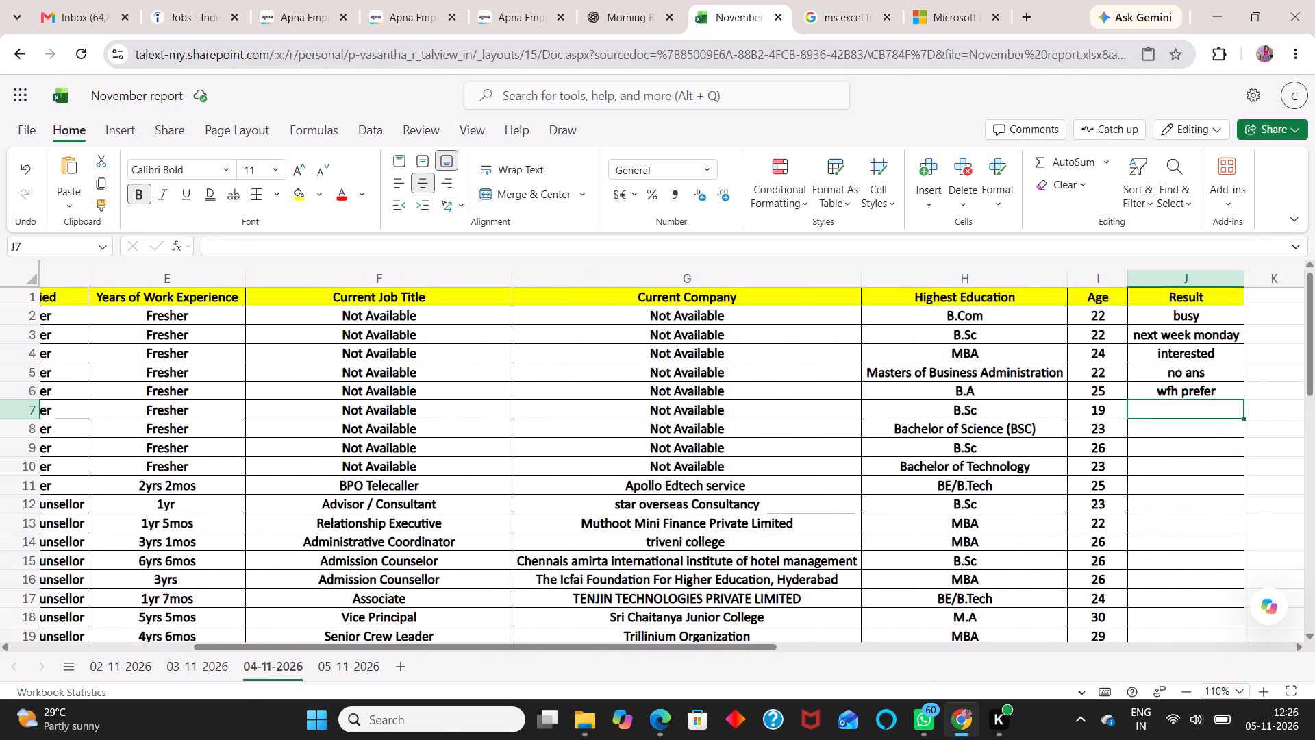
type("no")
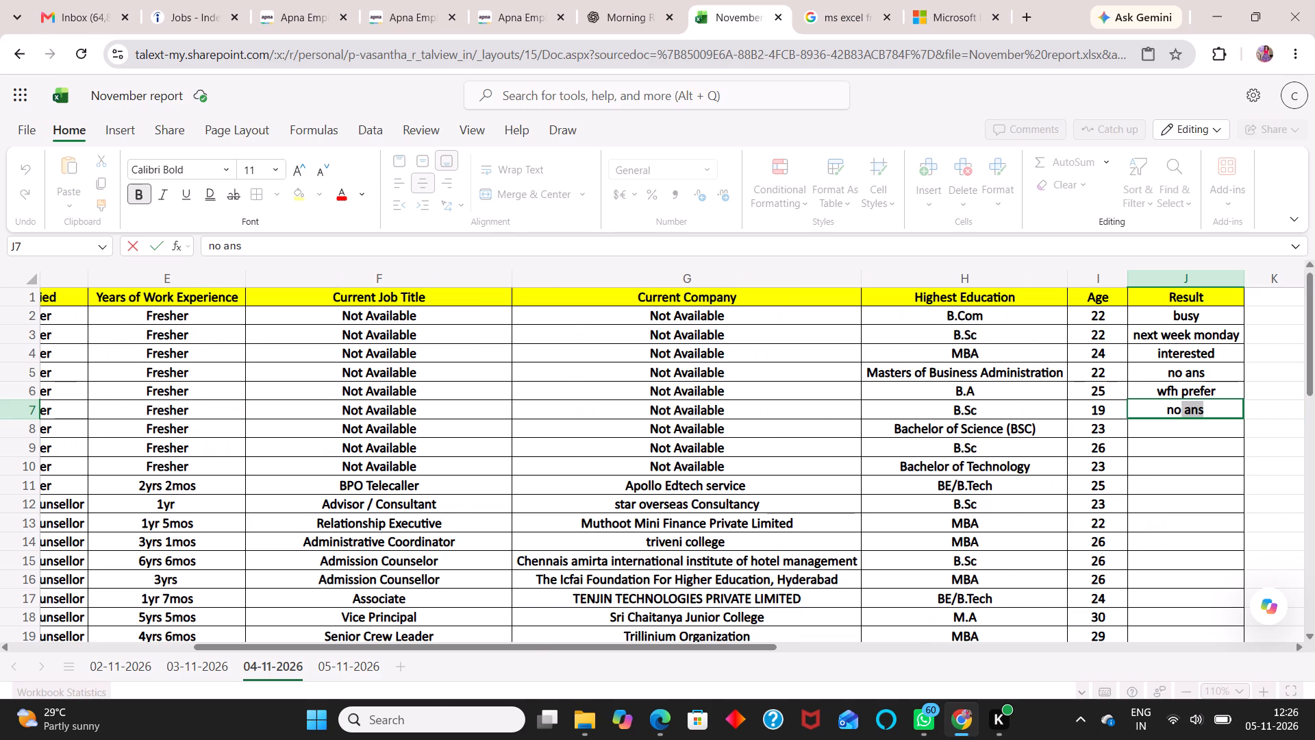
type("t looking for job")
key("Return")
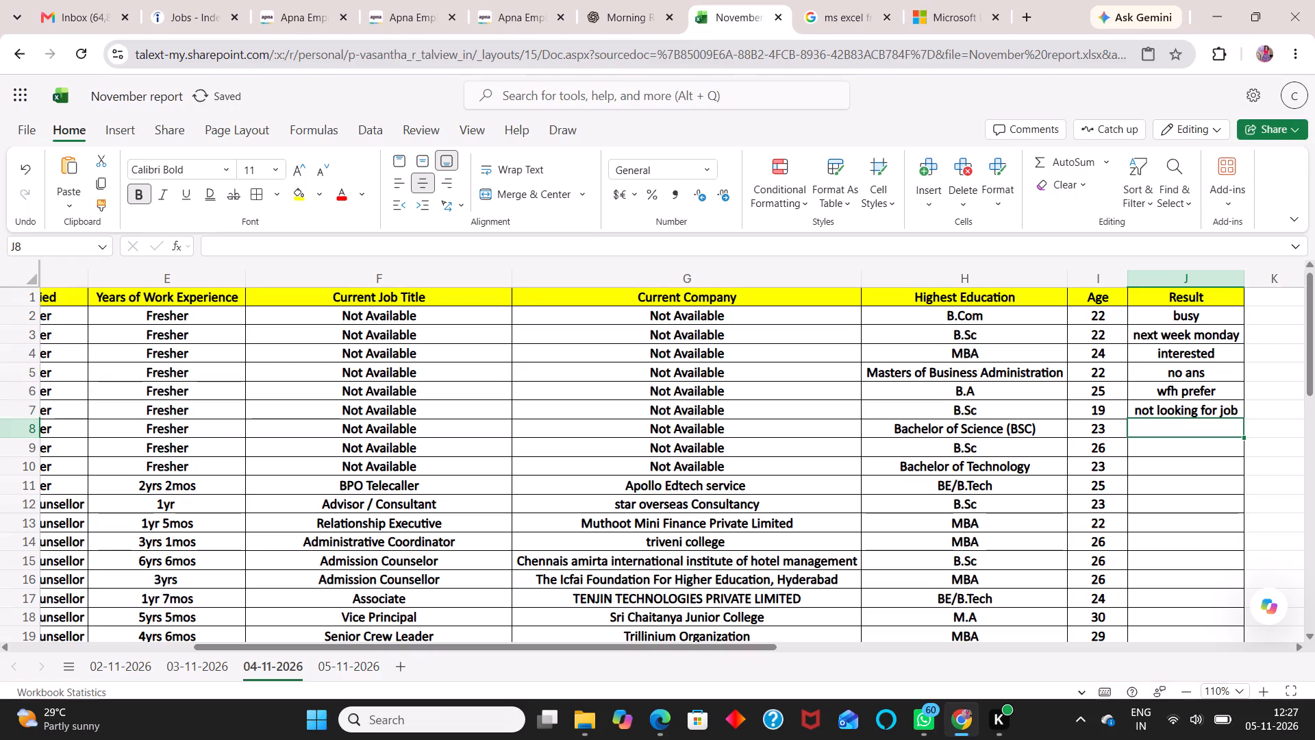
Look up the name and phone number of the candidate in row 8 of the 04-11-2026 sheet.
key("Left")
key("Left")
key("Left")
key("Left")
key("Left")
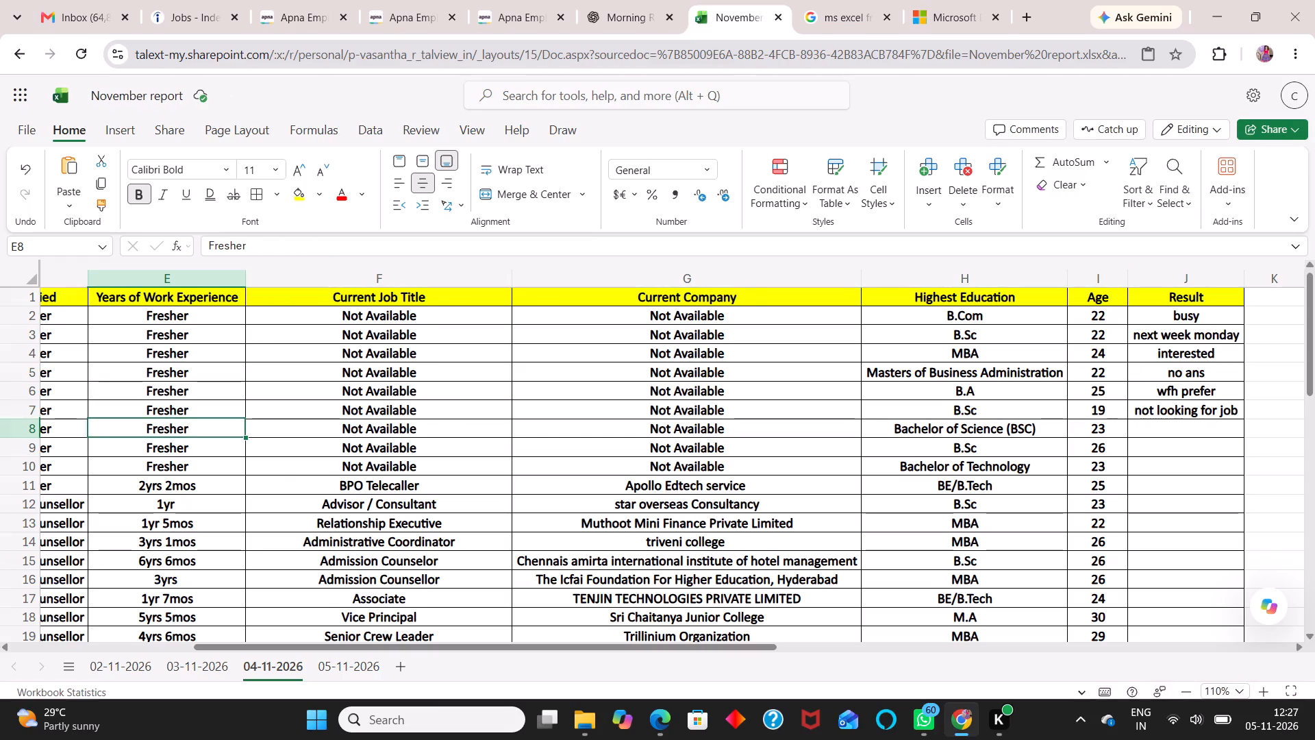
key("Left")
key("Left")
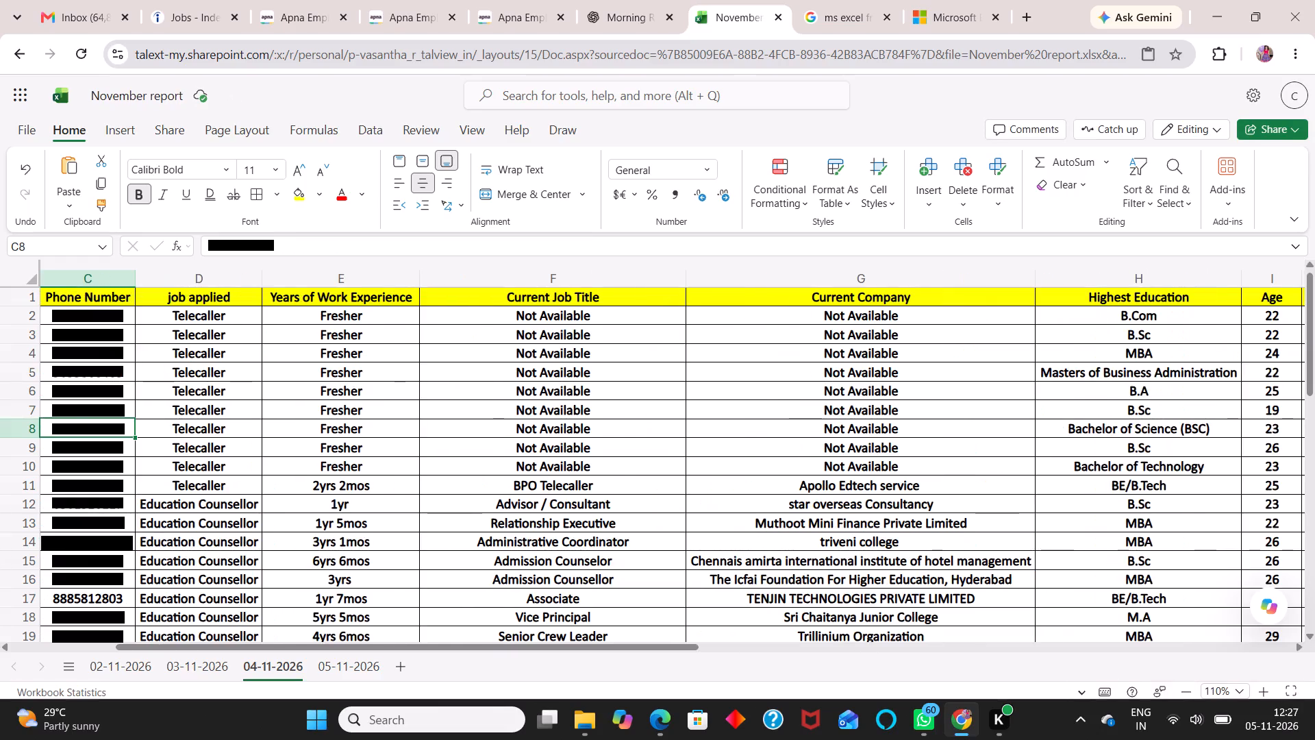
key("Left")
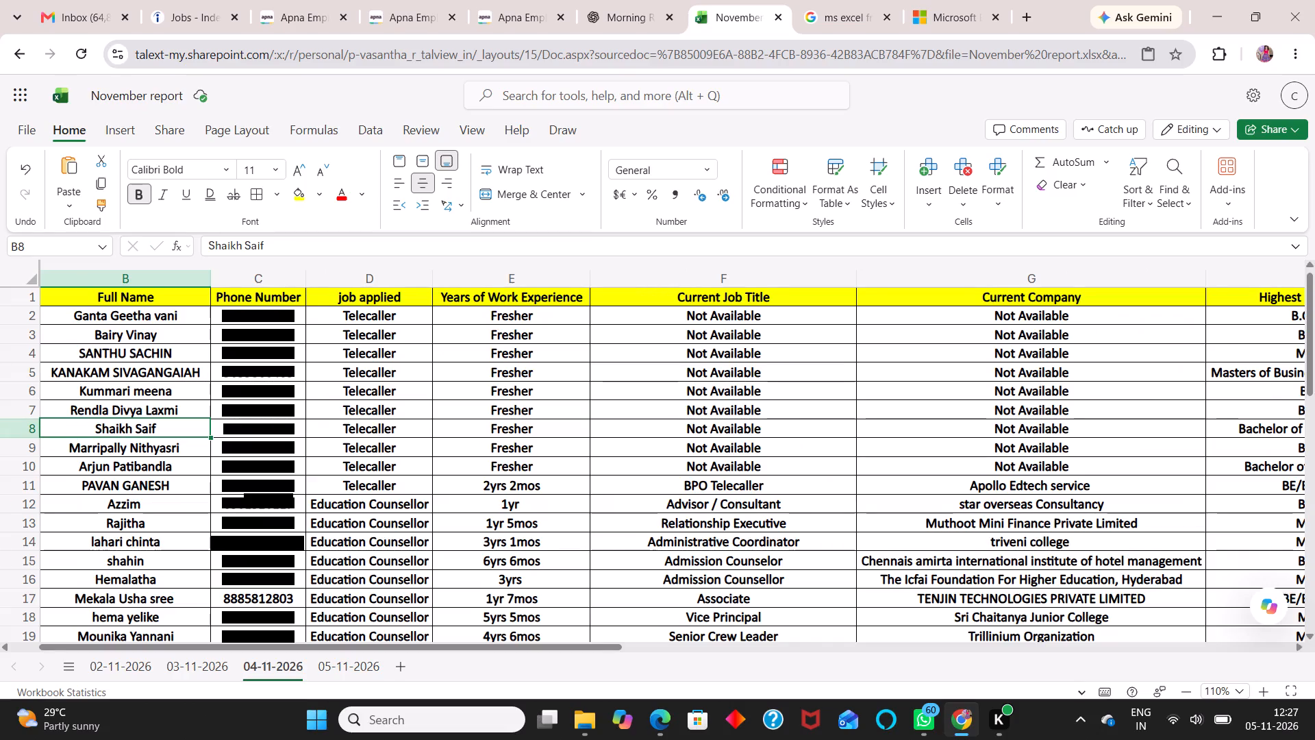
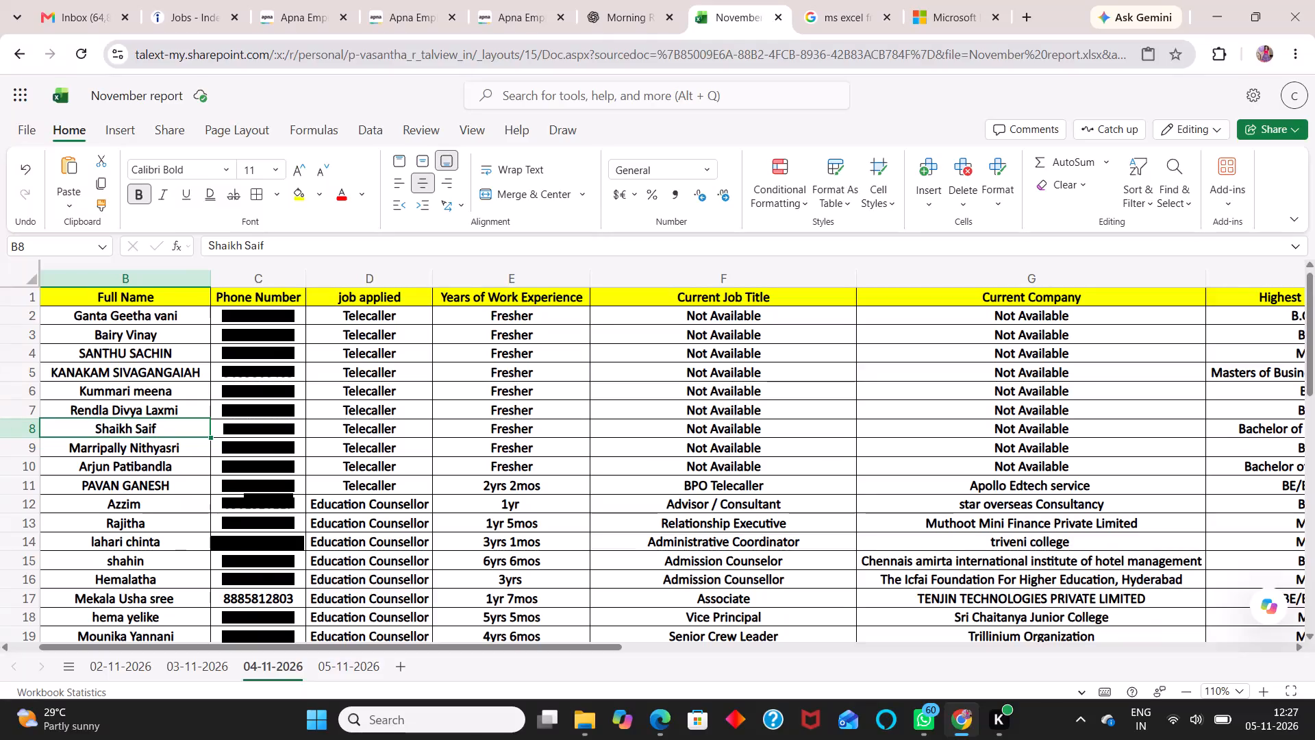
Look up the phone number of the candidate in row 8 of the 04-11-2026 sheet.
left_click(273, 431)
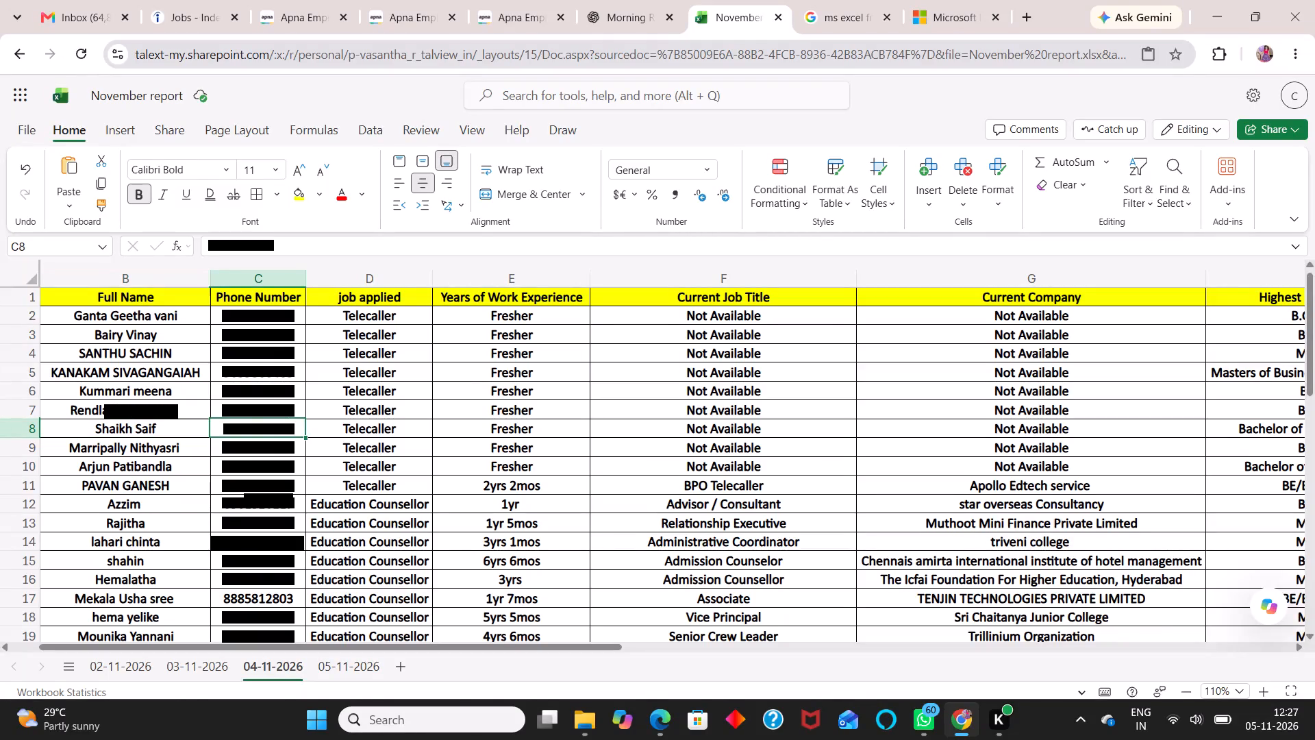
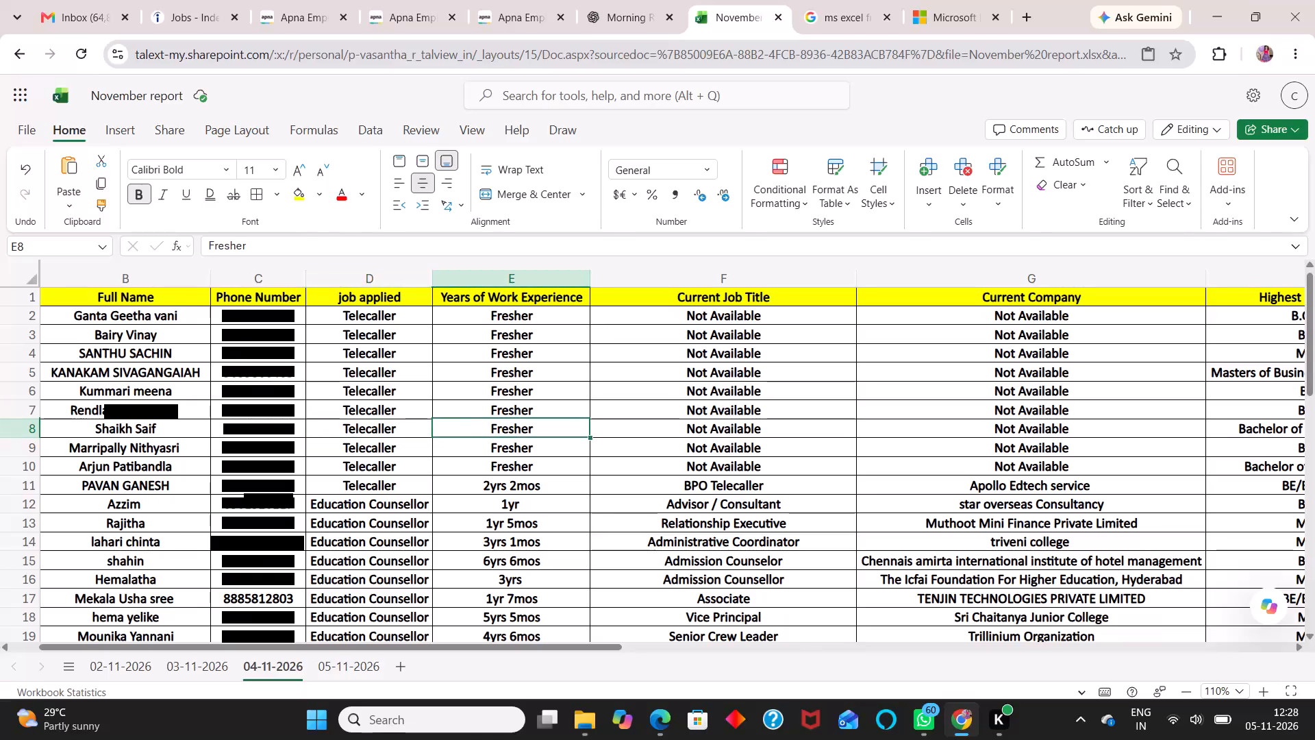
Review the row 8 candidate's details on the 04-11-2026 sheet, from the job applied for through education, age and the Result column.
key("Right")
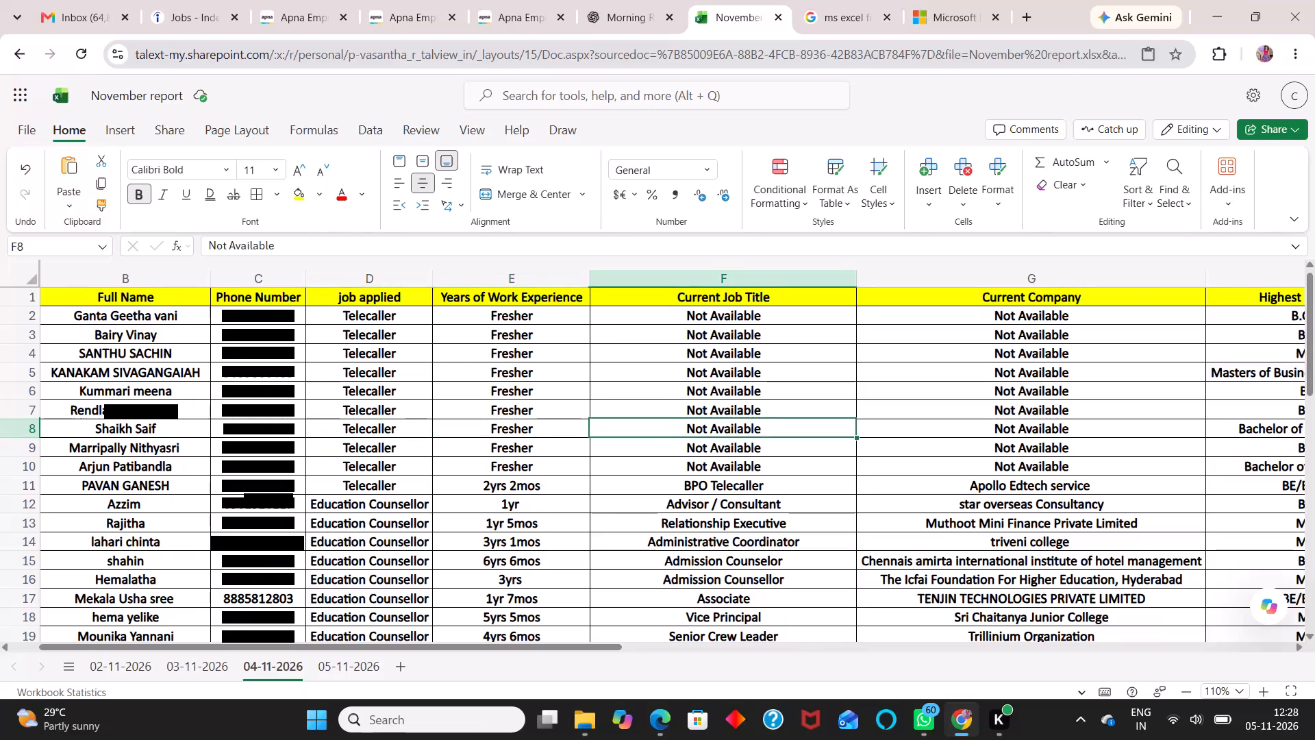
key("Right")
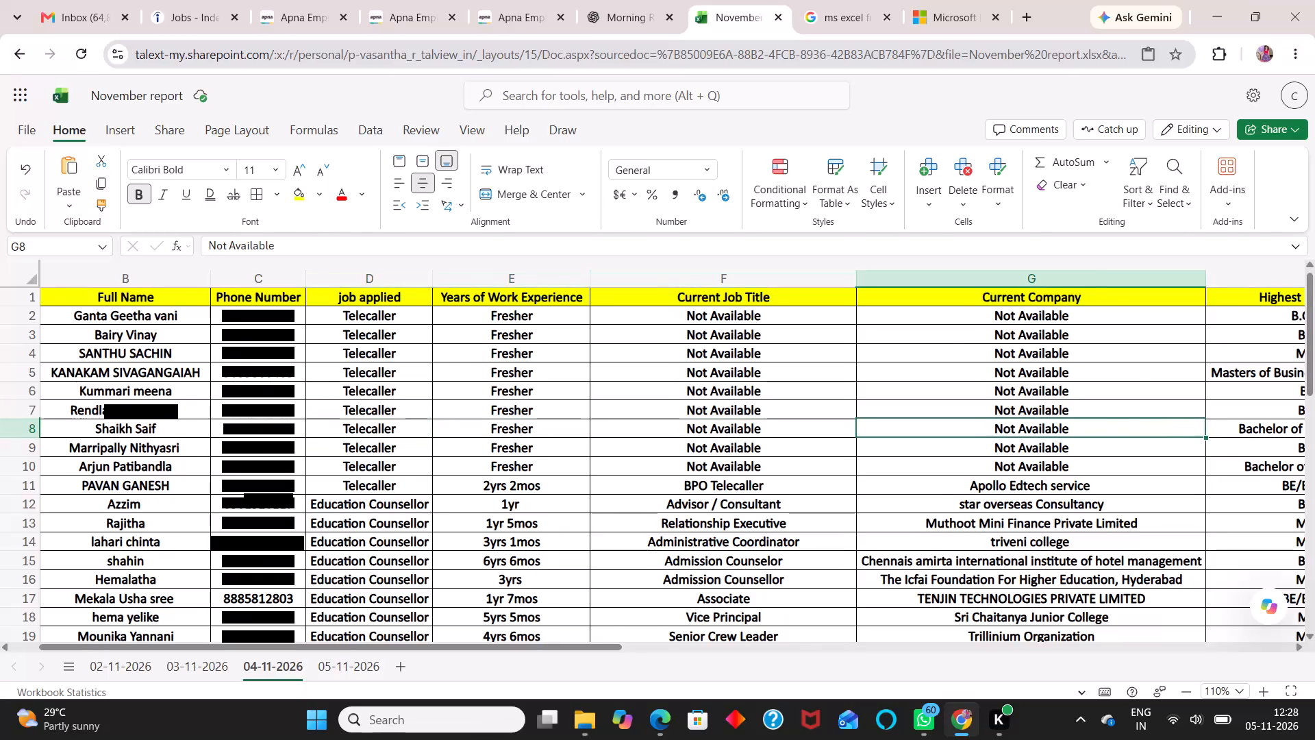
key("Right")
key("Right")
key("Right")
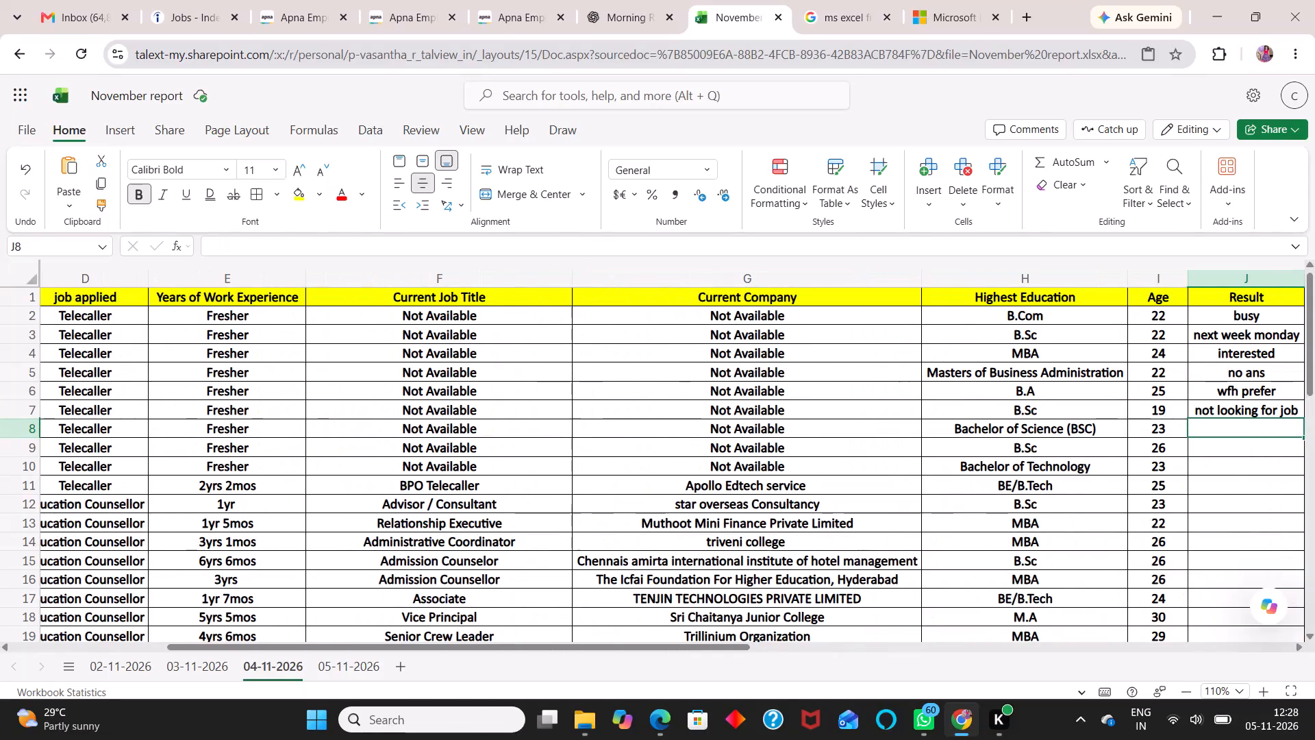
key("Left")
key("Left")
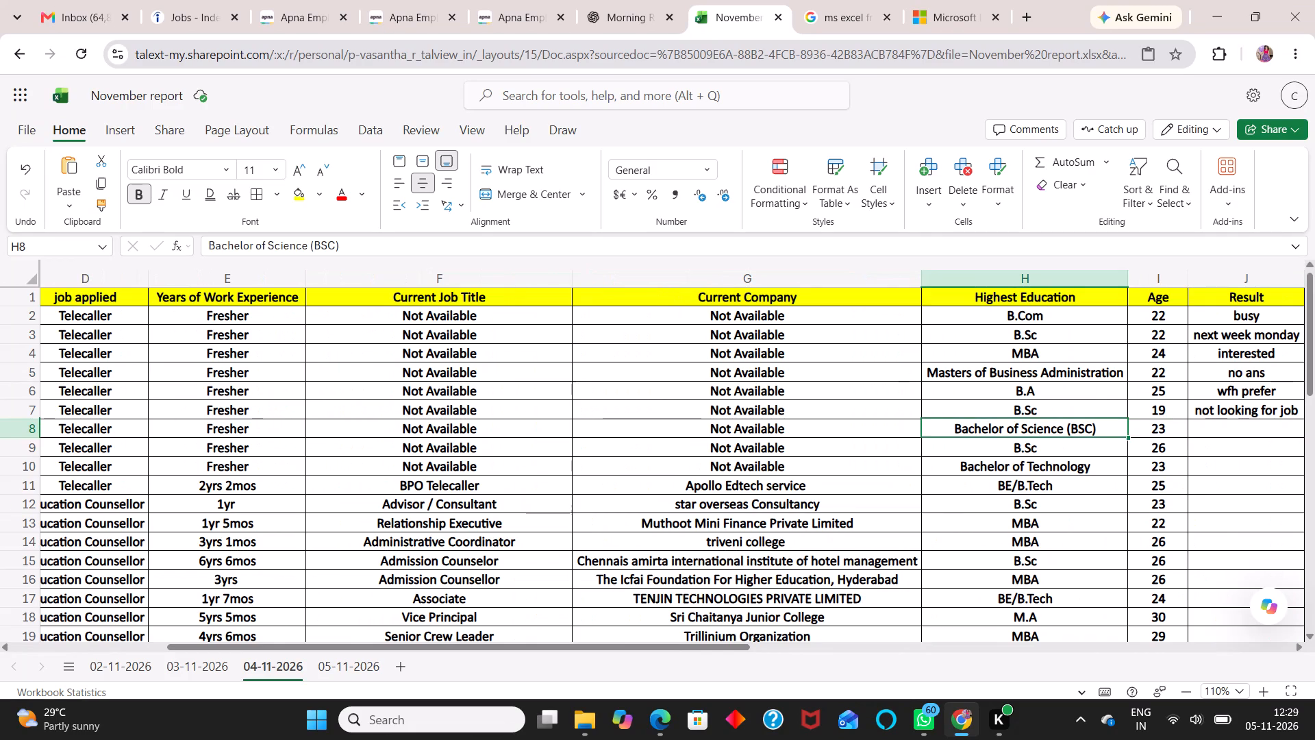
key("Left")
key("Left")
key("Left")
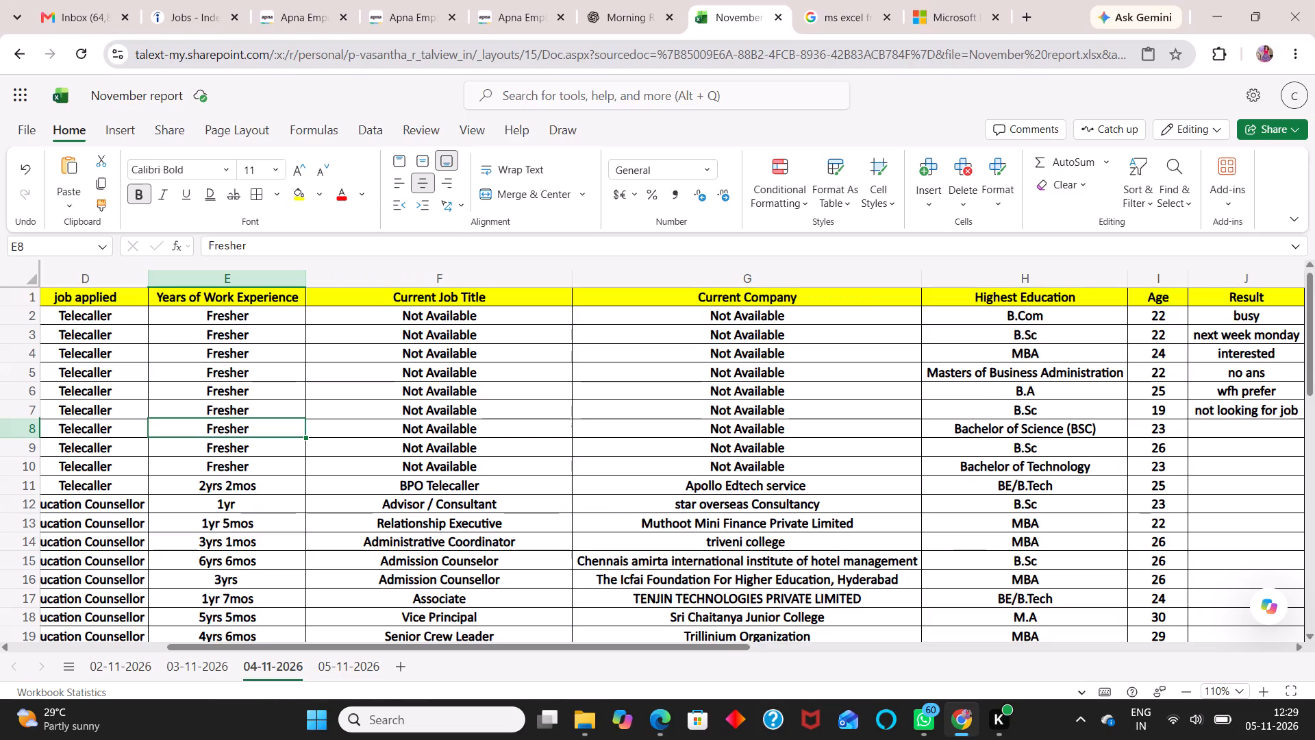
key("Left")
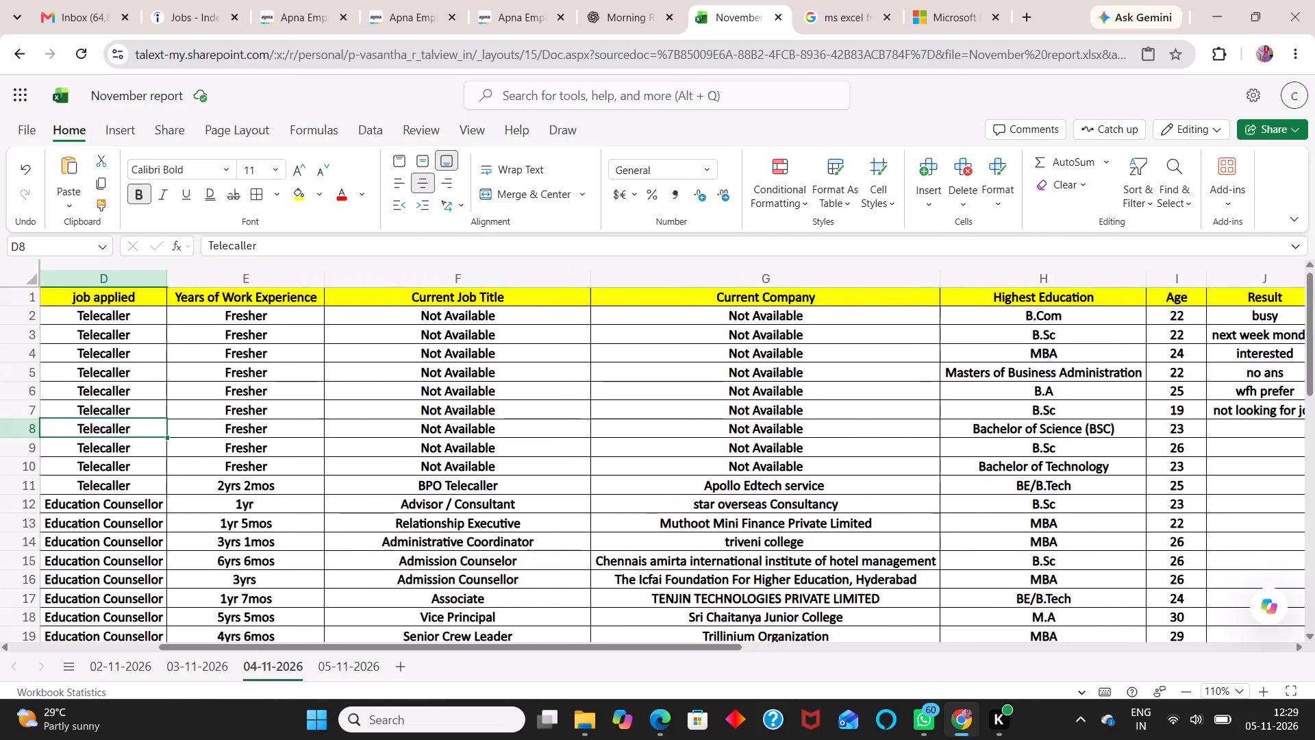
key("Left")
key("Right")
key("Right")
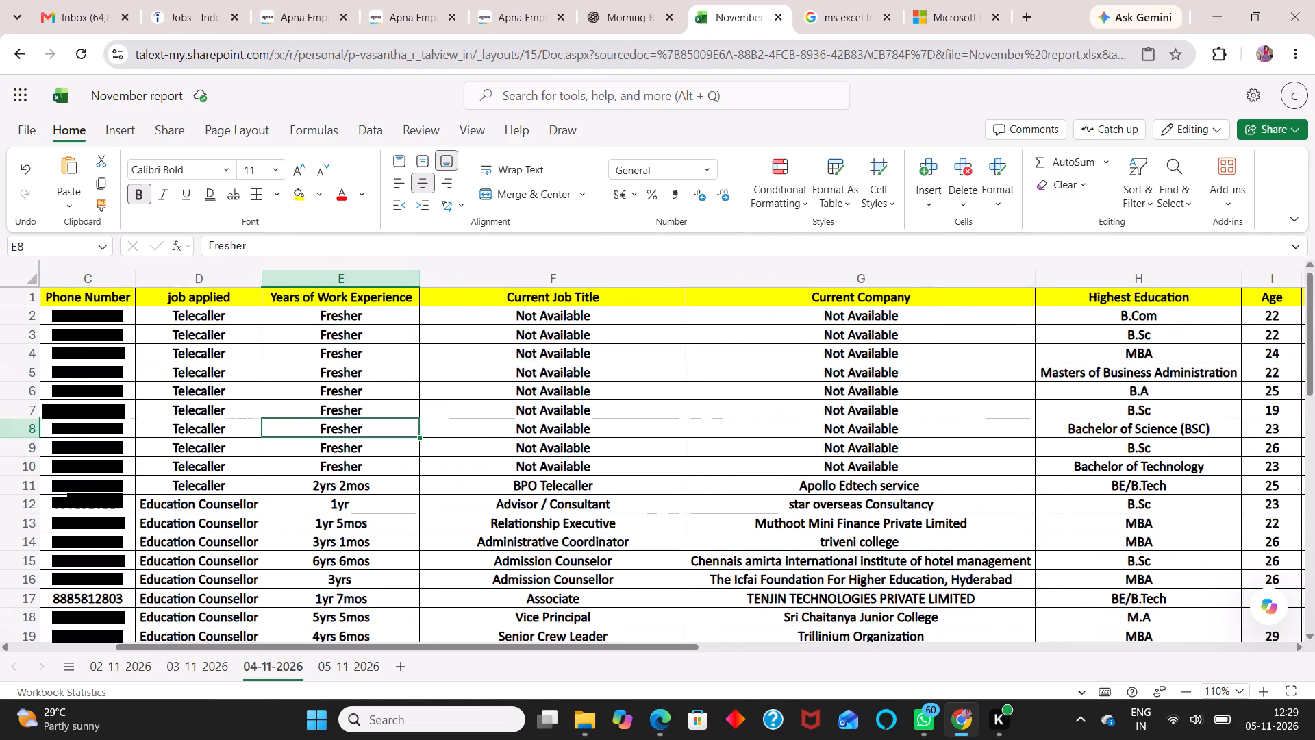
key("Right")
key("Right")
key("Right")
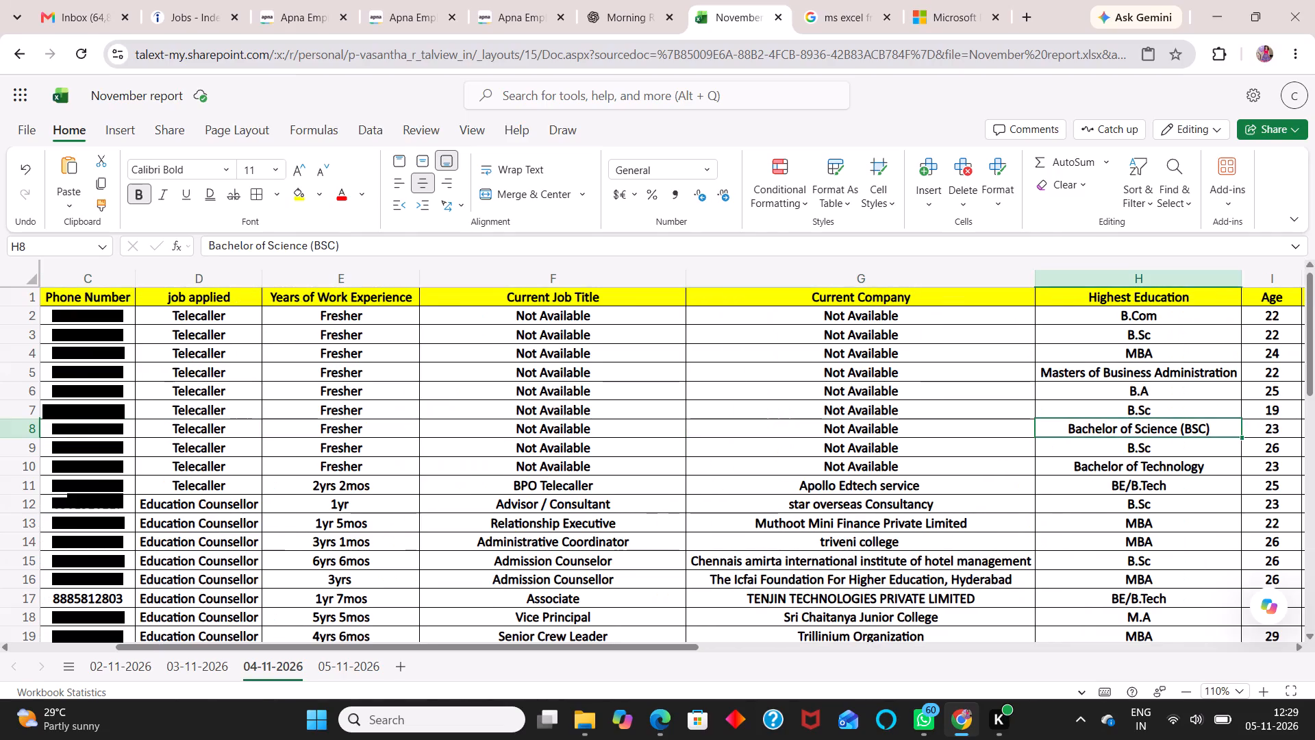
key("Right")
key("Right")
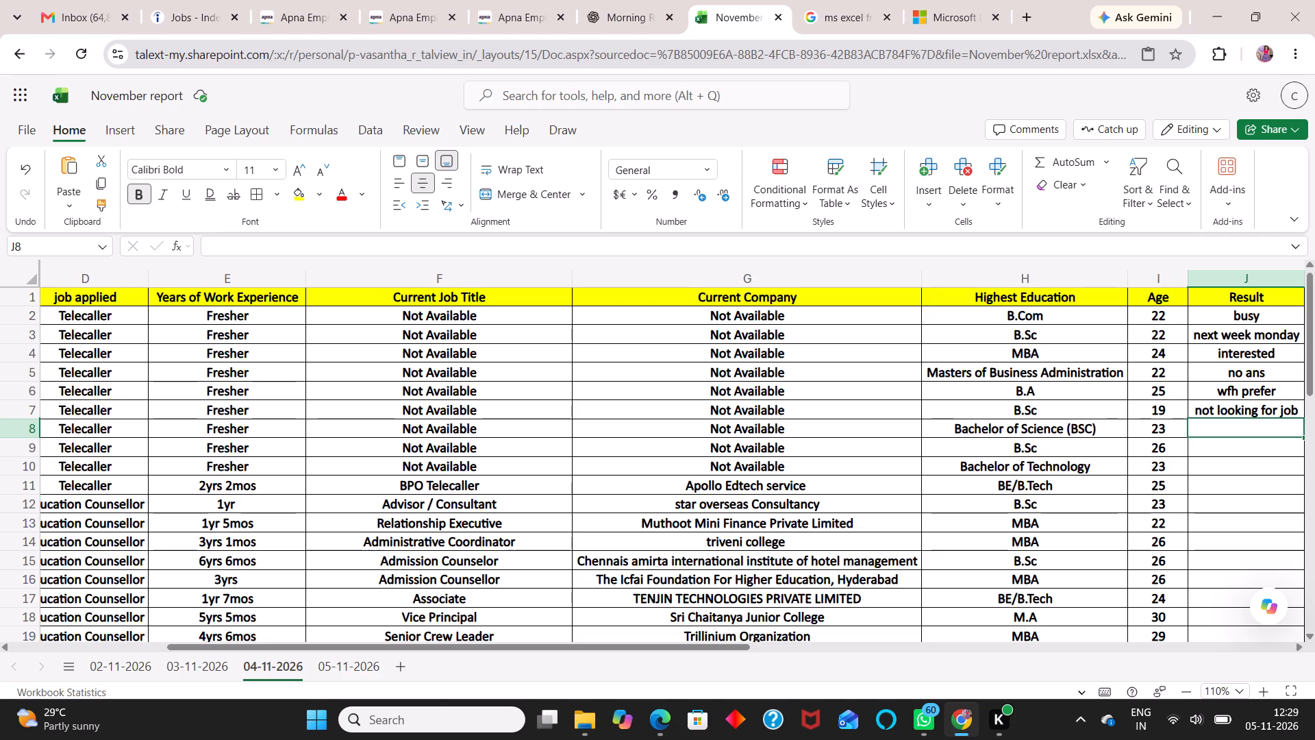
key("Right")
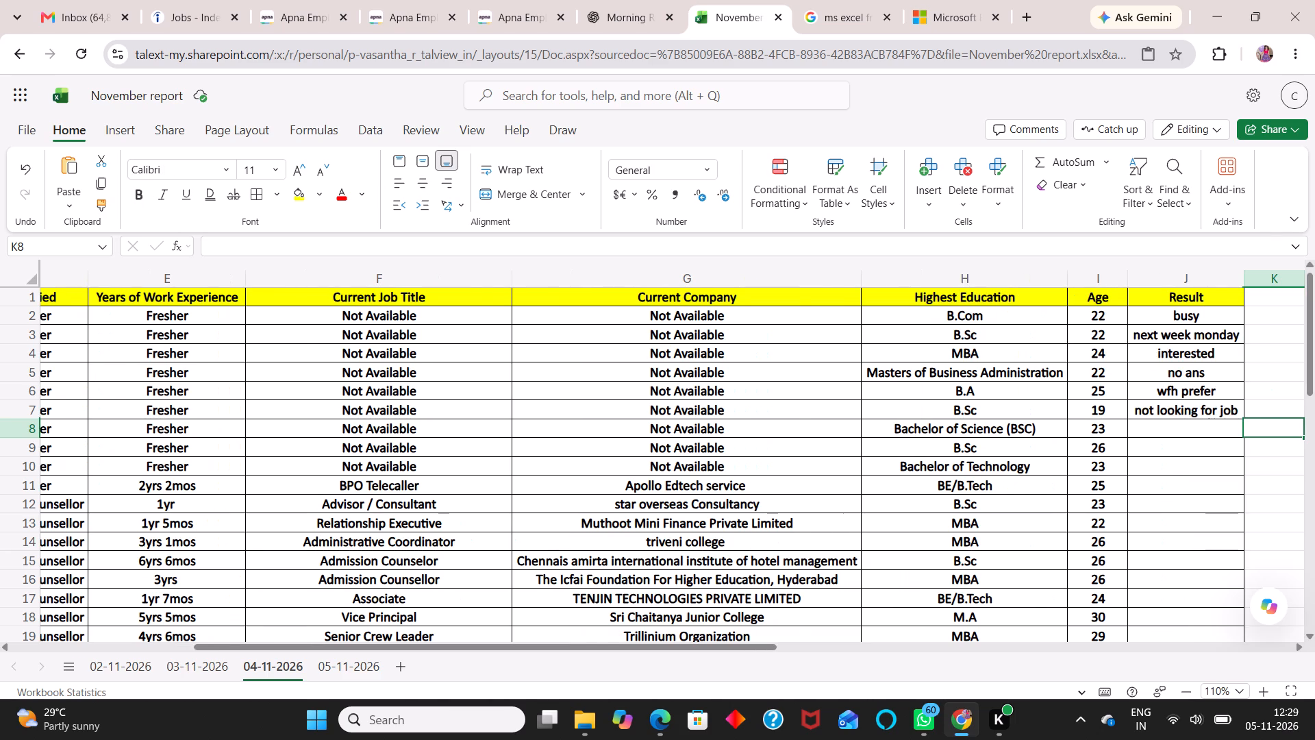
key("Left")
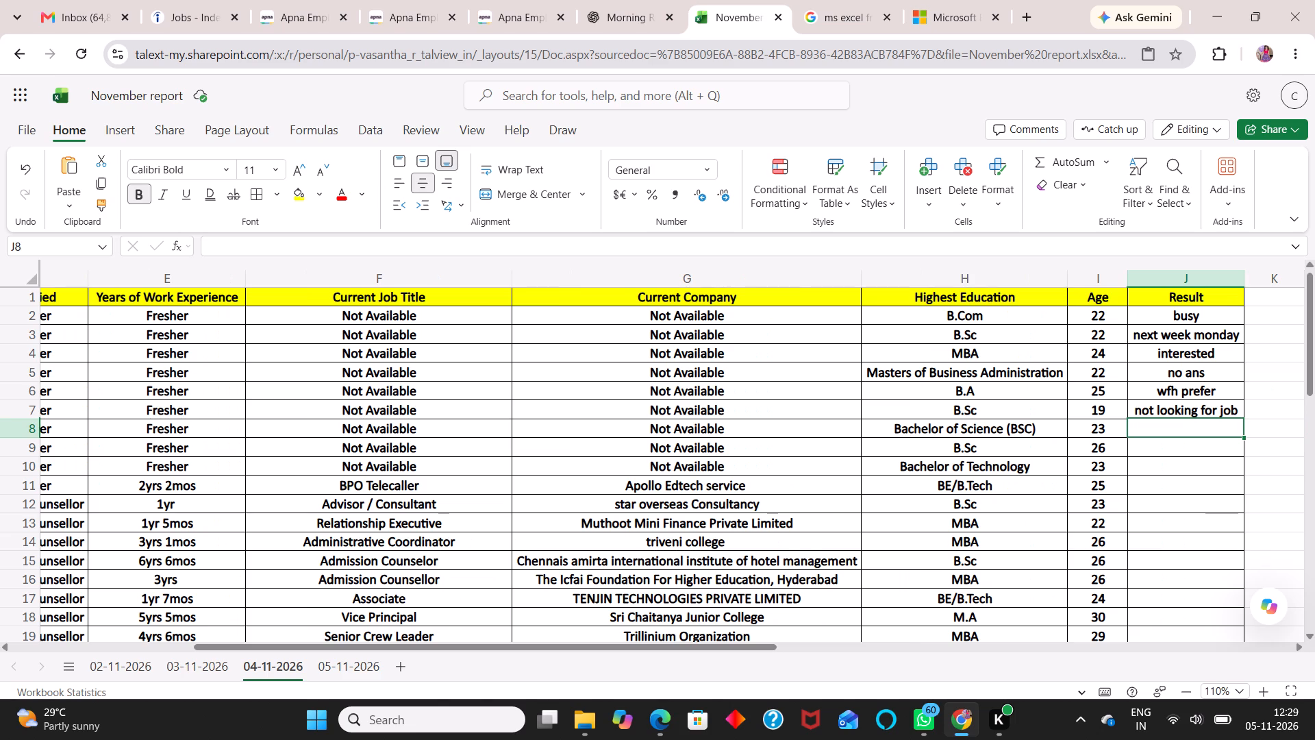
key("Left")
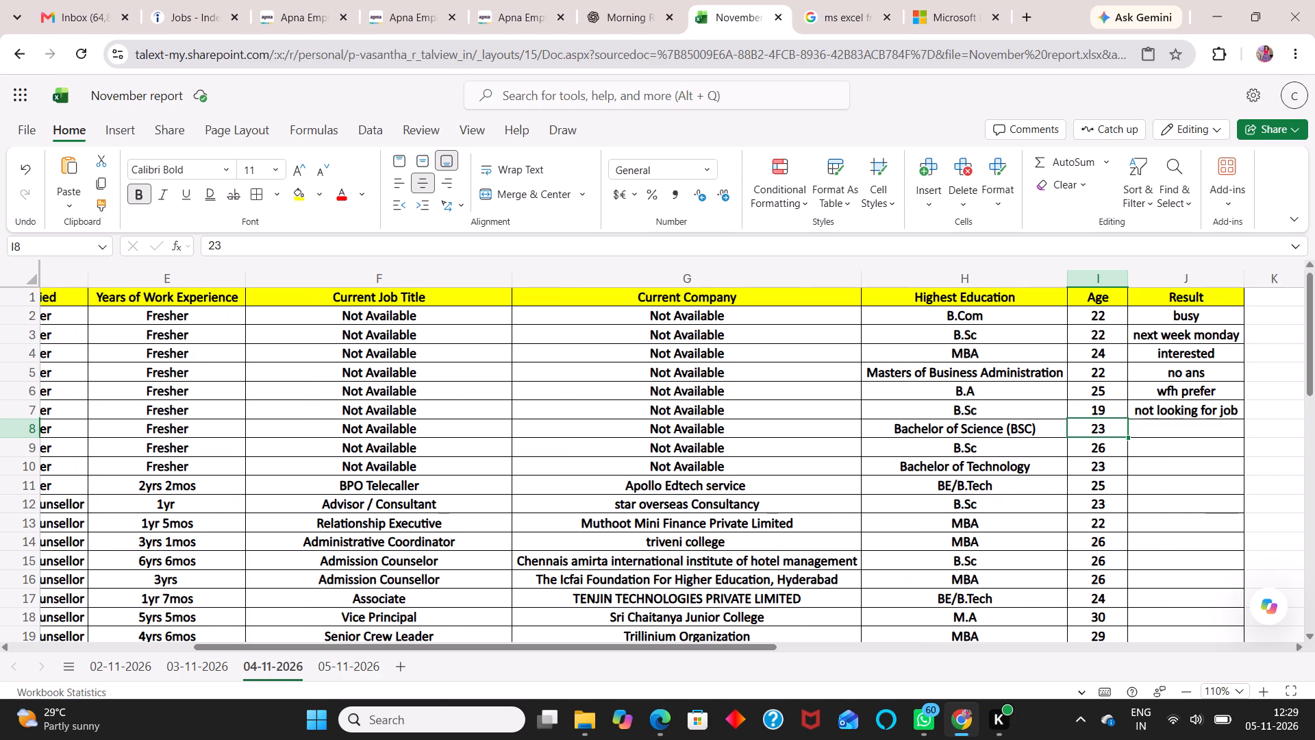
key("Left")
key("Left")
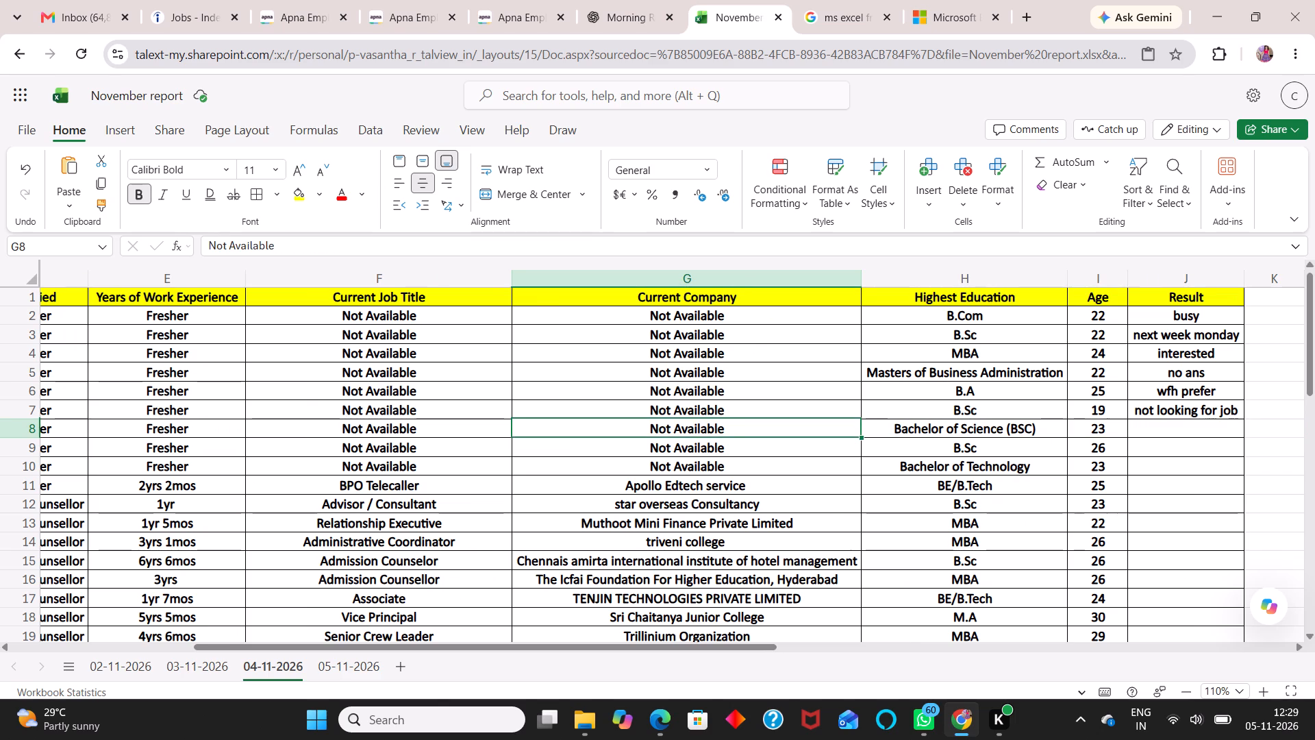
key("Left")
key("Left")
key("Left")
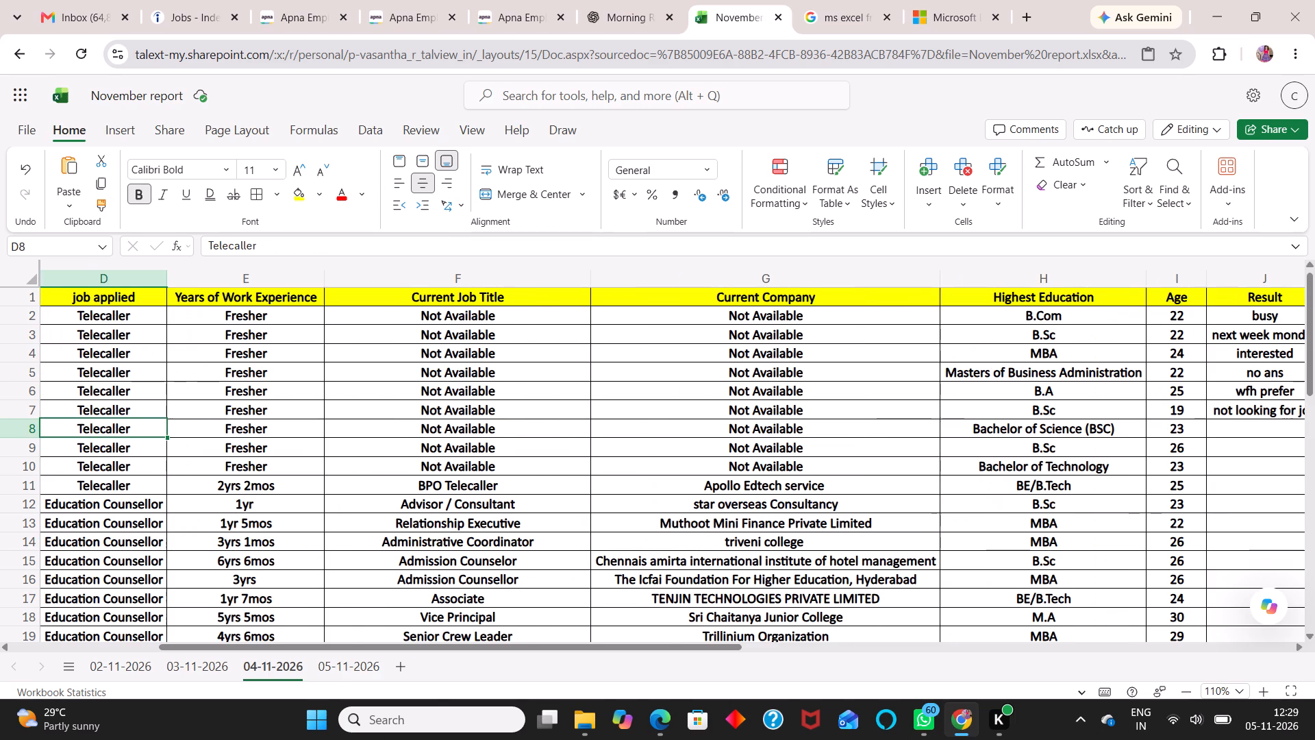
Record "wfh prefer" as the Result for the candidate in row 8 of the 04-11-2026 sheet.
key("Right")
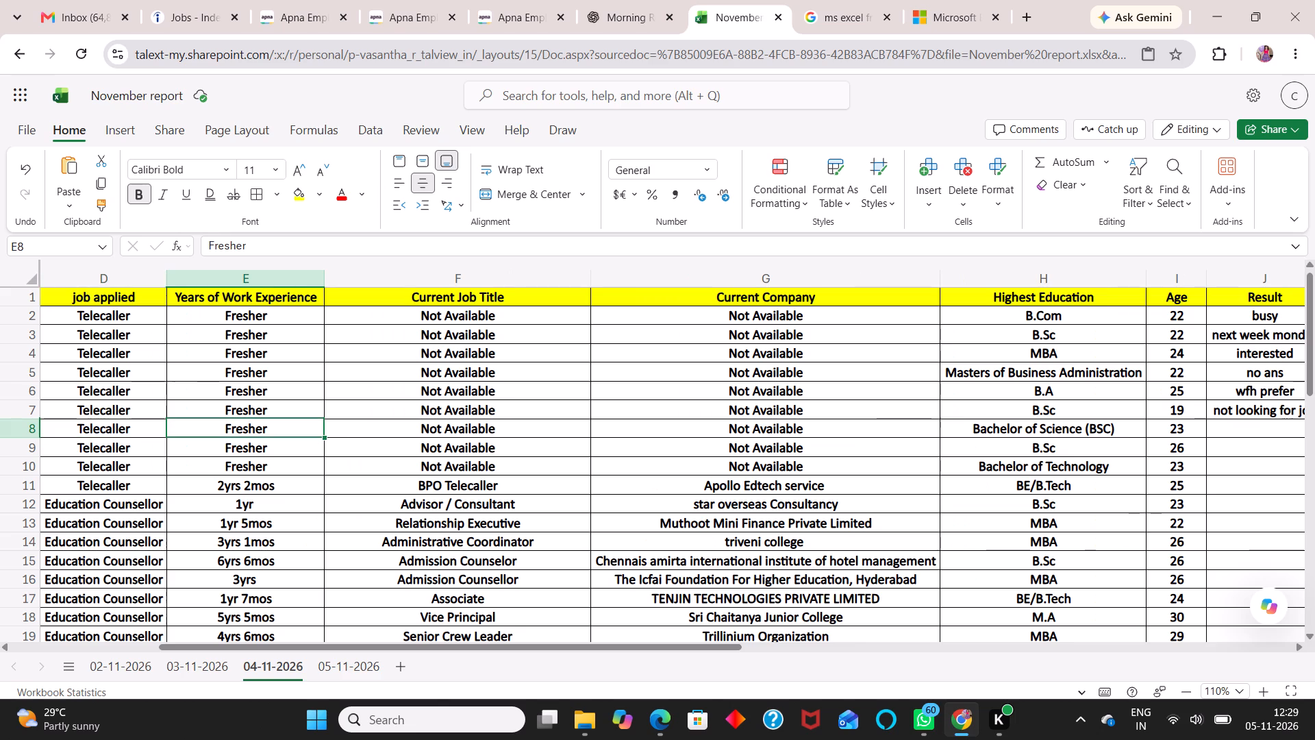
key("Right")
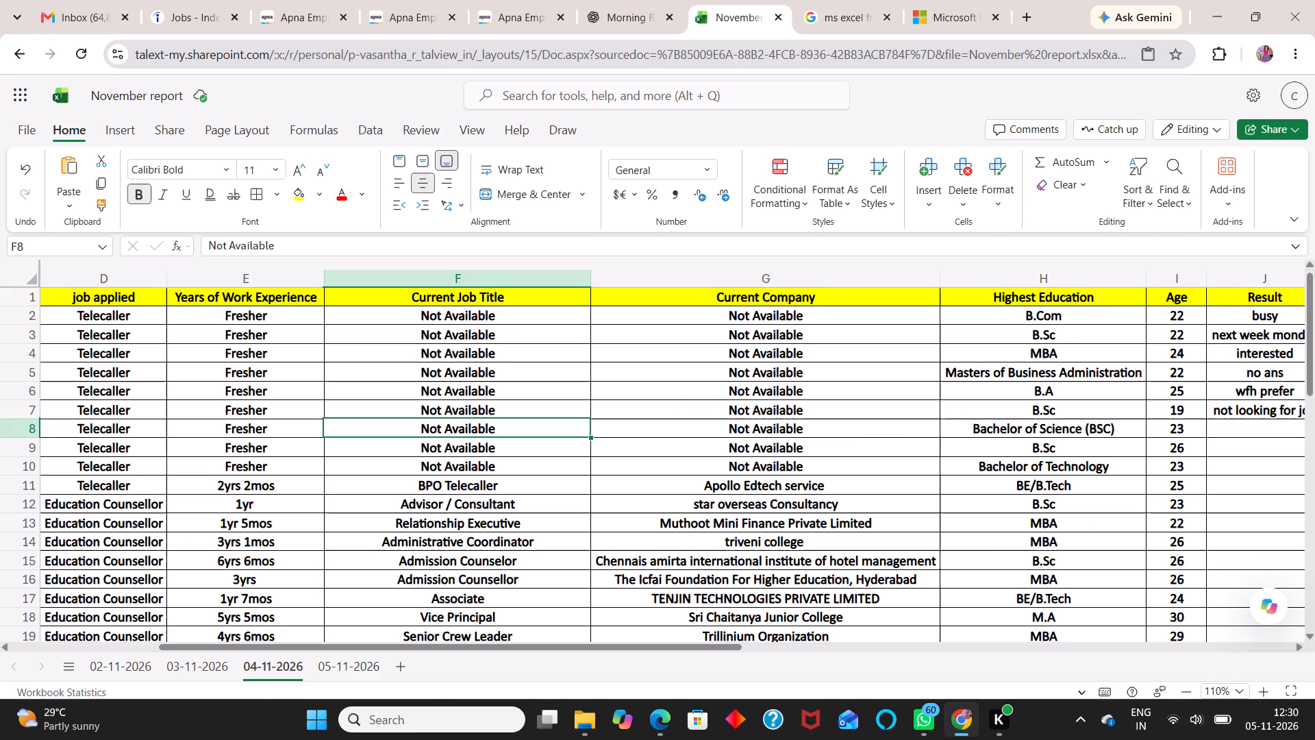
key("Right")
key("Right")
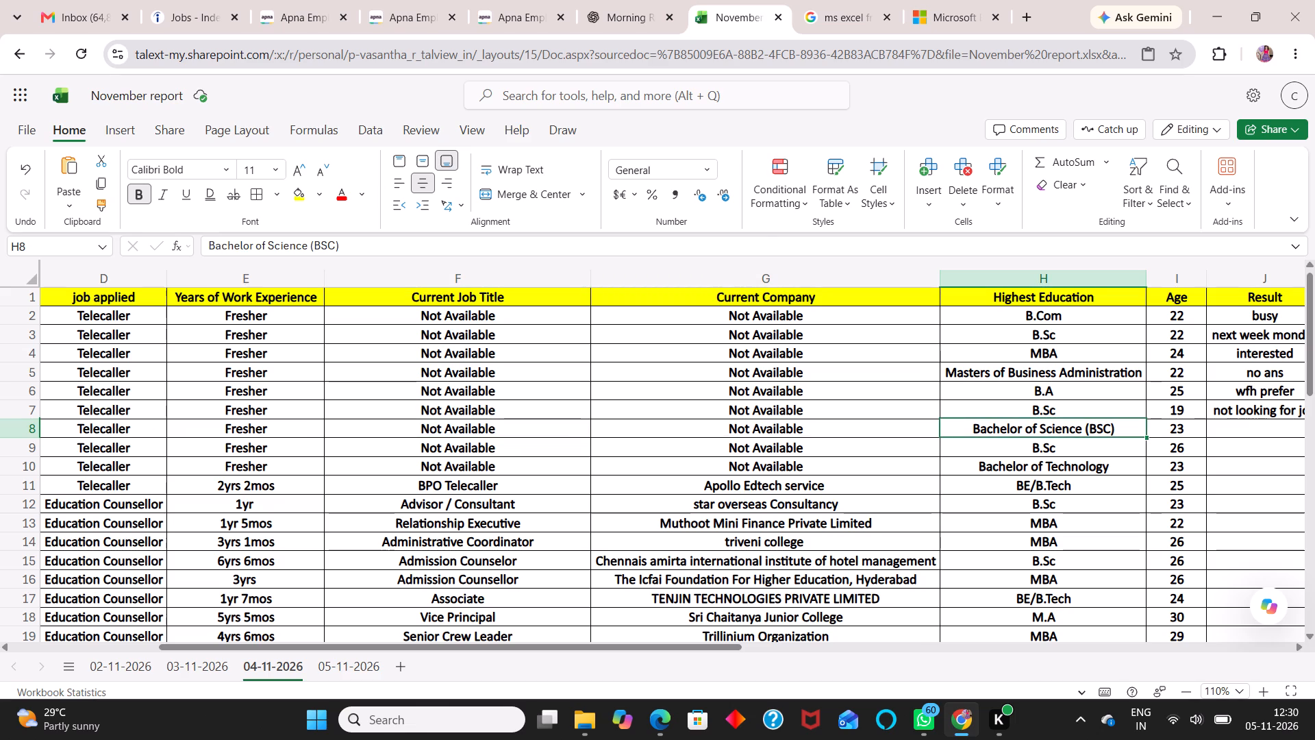
key("Right")
key("Right")
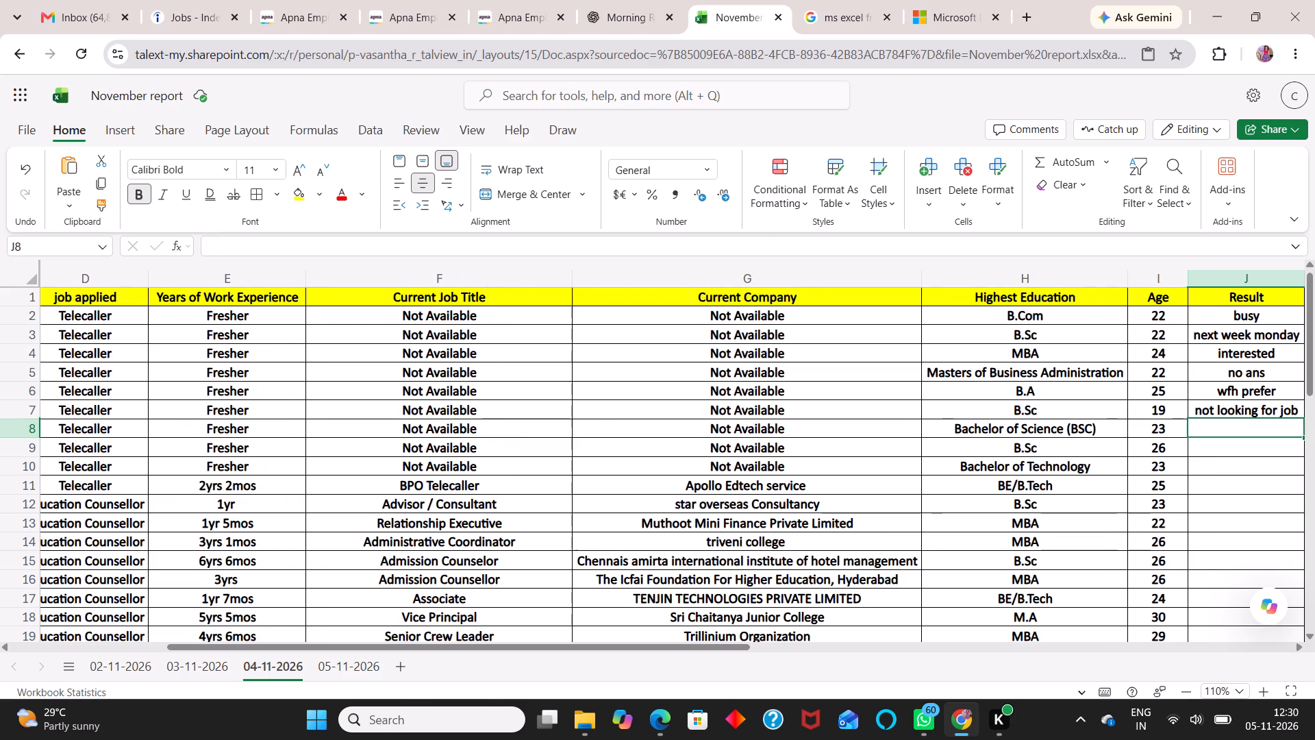
key("Left")
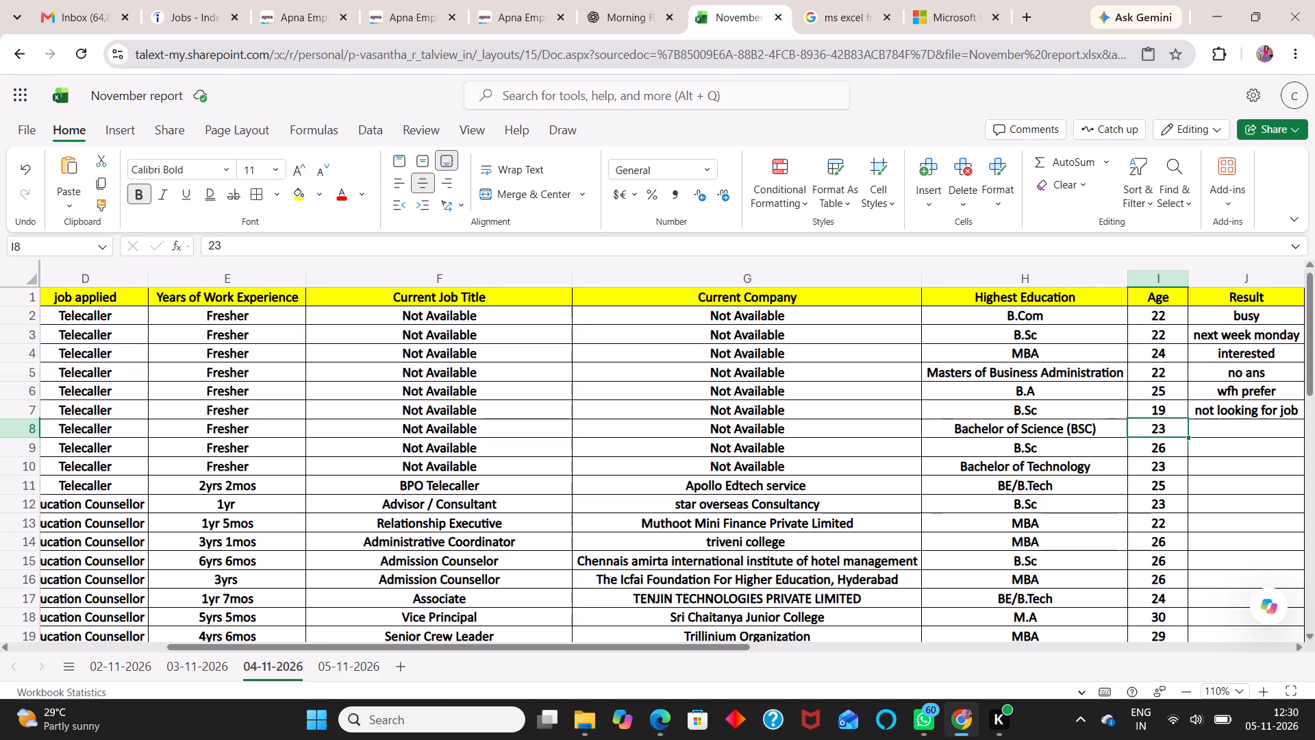
key("Right")
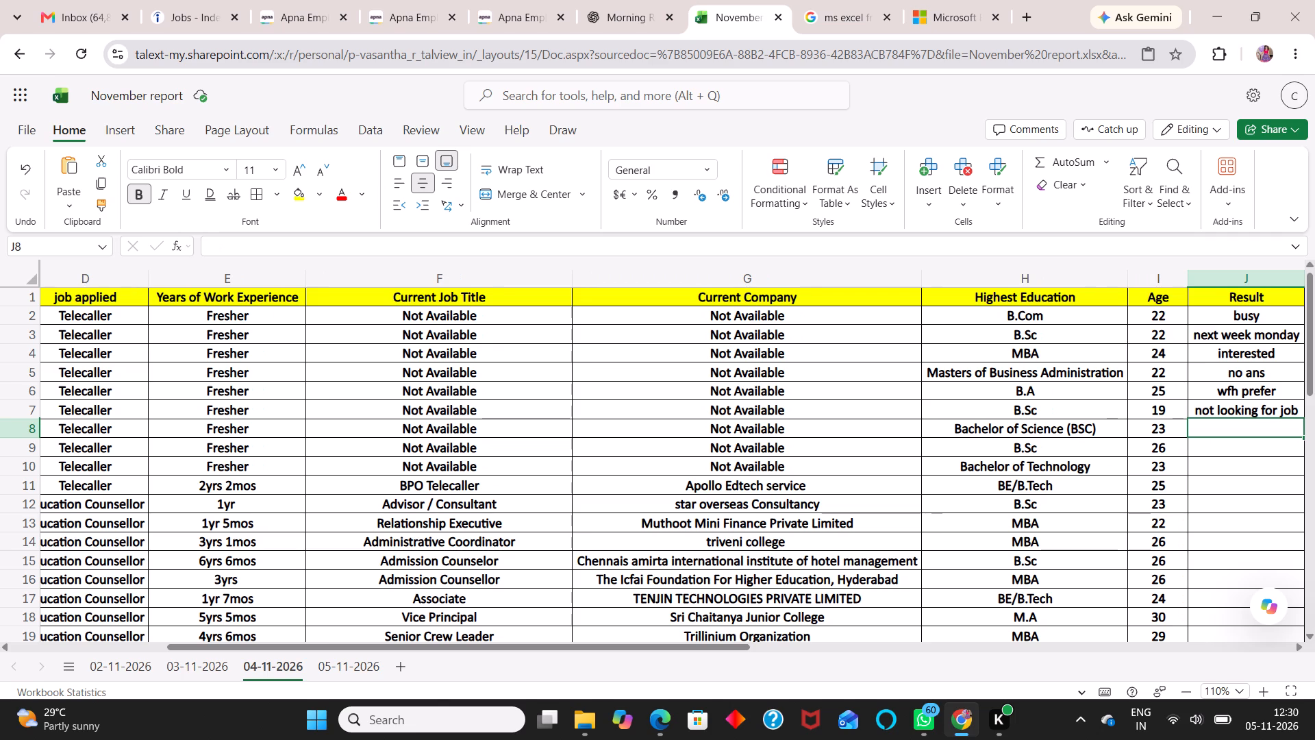
key("w")
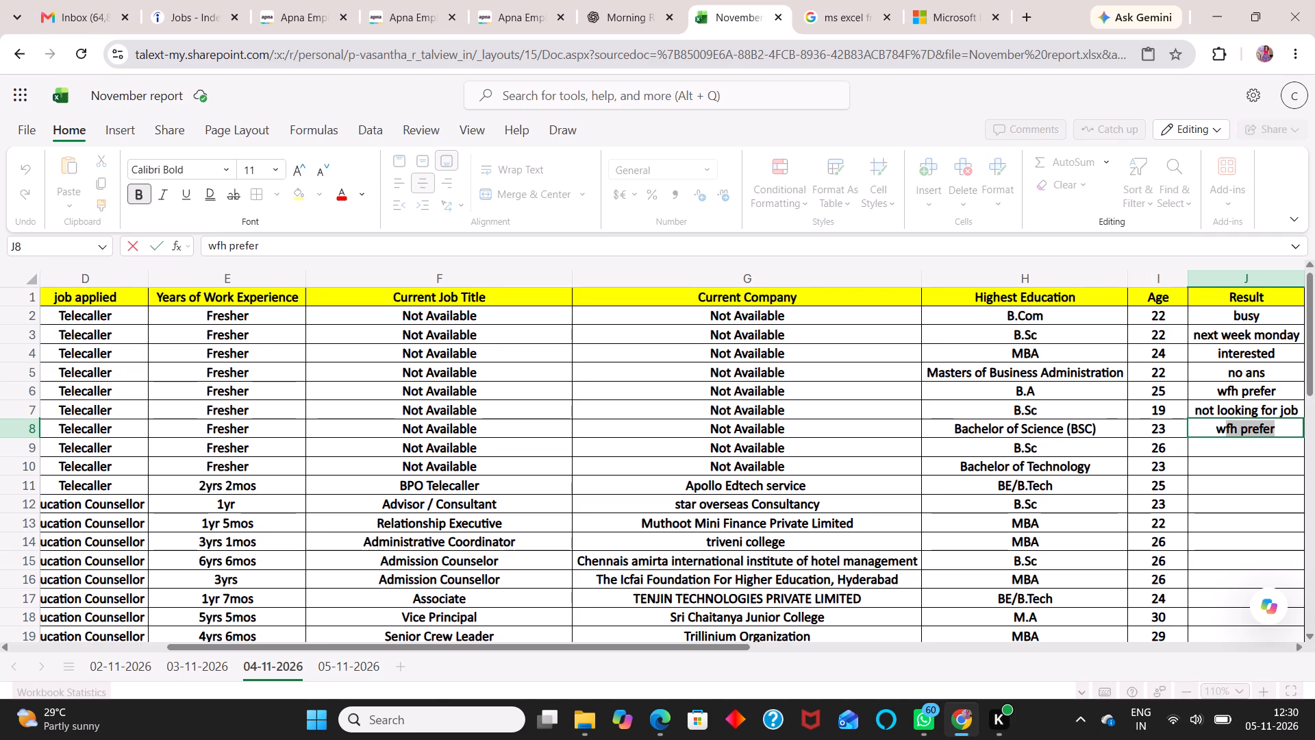
key("Return")
Look up the name and phone number of the candidate in row 9 of the 04-11-2026 sheet.
key("Left")
key("Left")
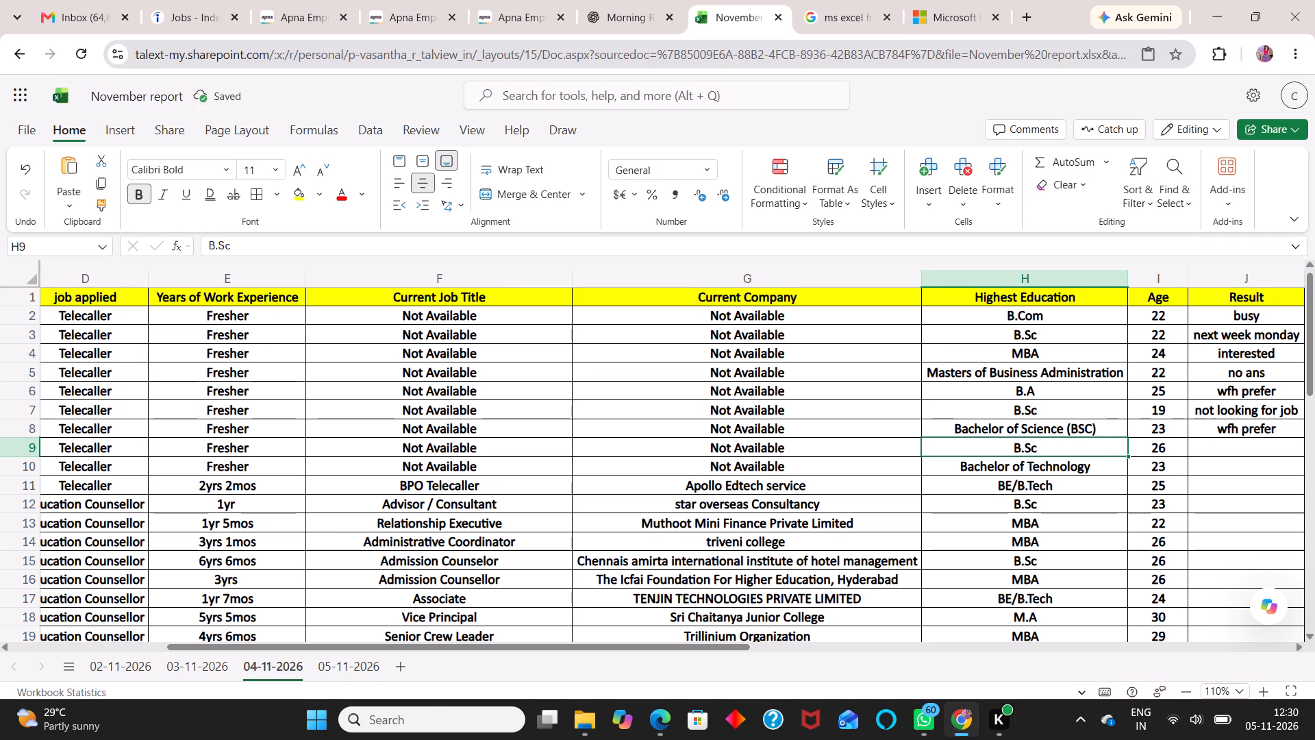
key("Left")
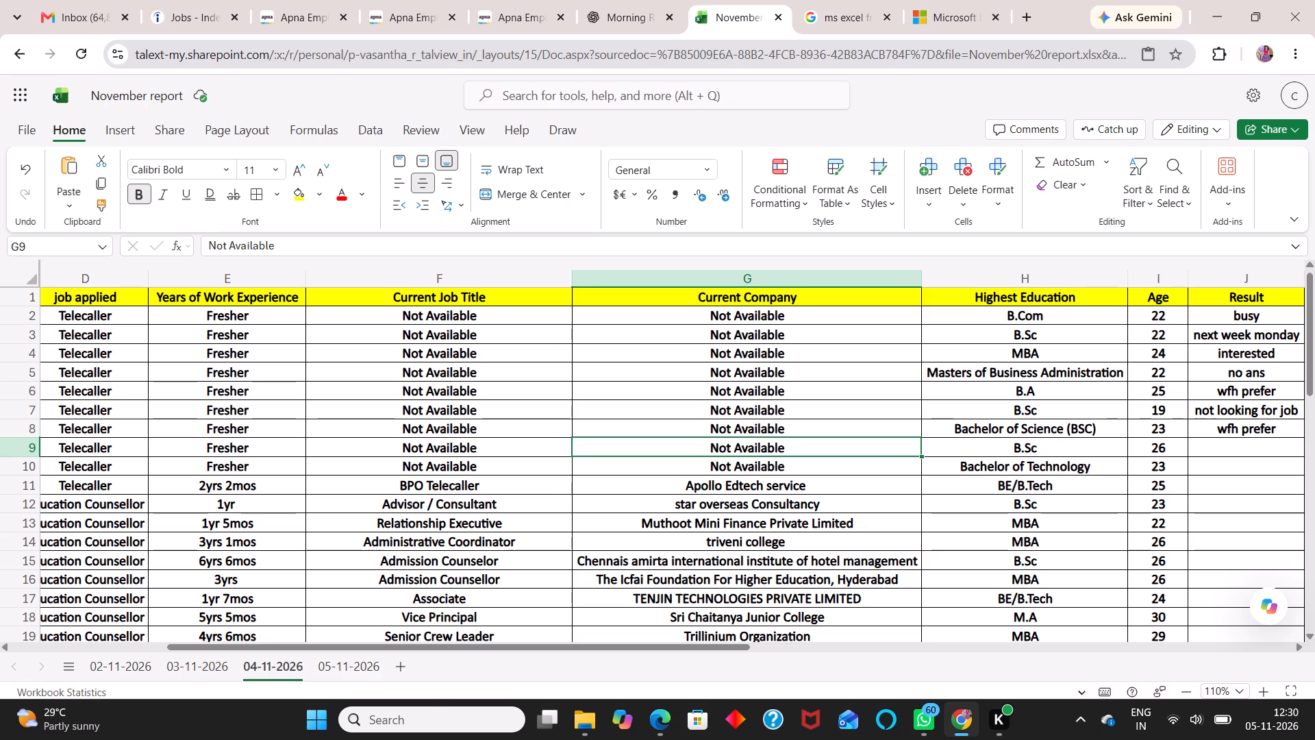
key("Left")
key("Left")
key("Left")
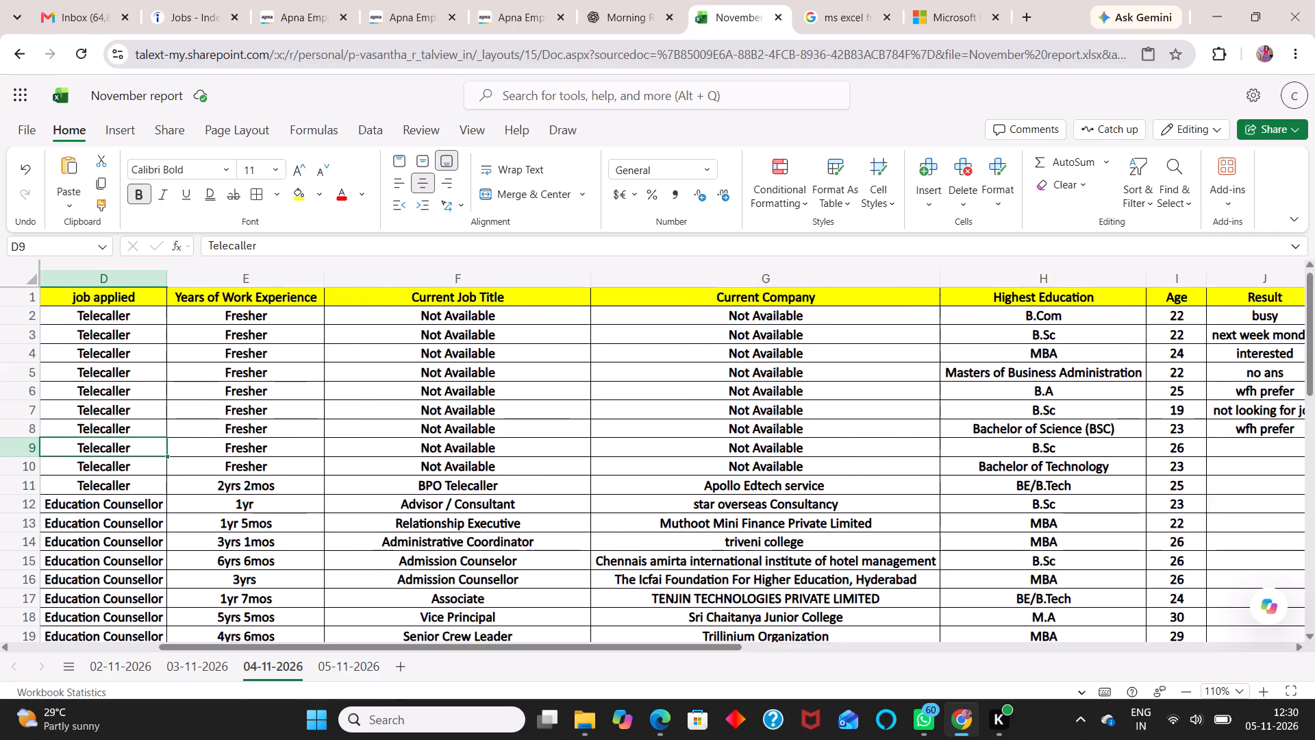
key("Left")
key("Left")
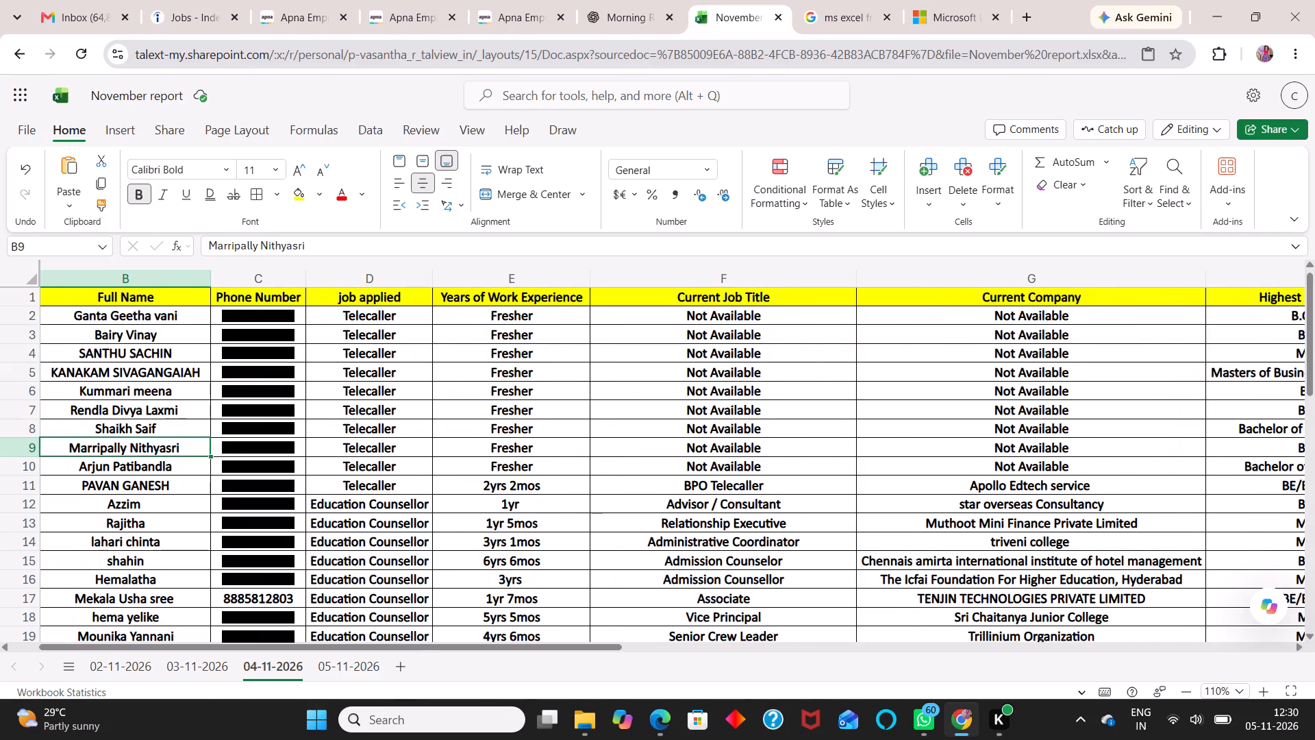
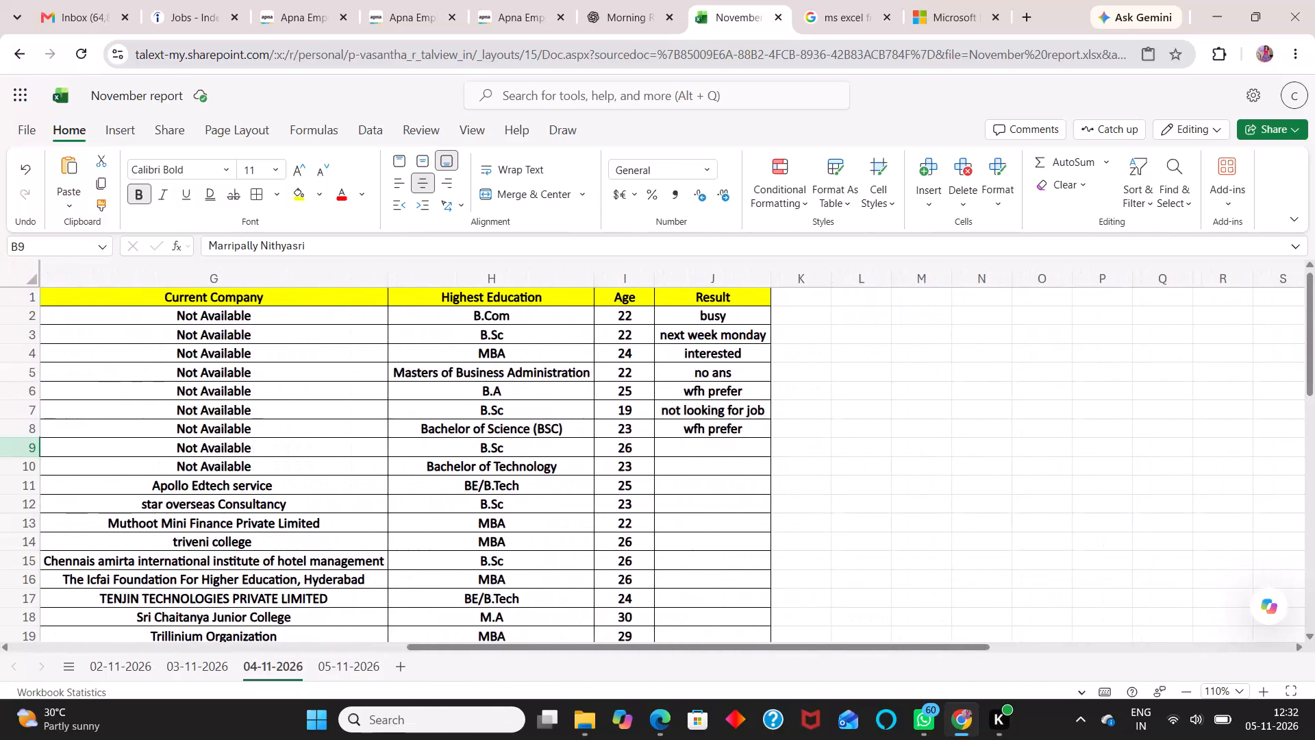
Set the Years of Work Experience for the candidate in row 8 of the 04-11-2026 sheet to "6 months".
left_click(721, 446)
key("Left")
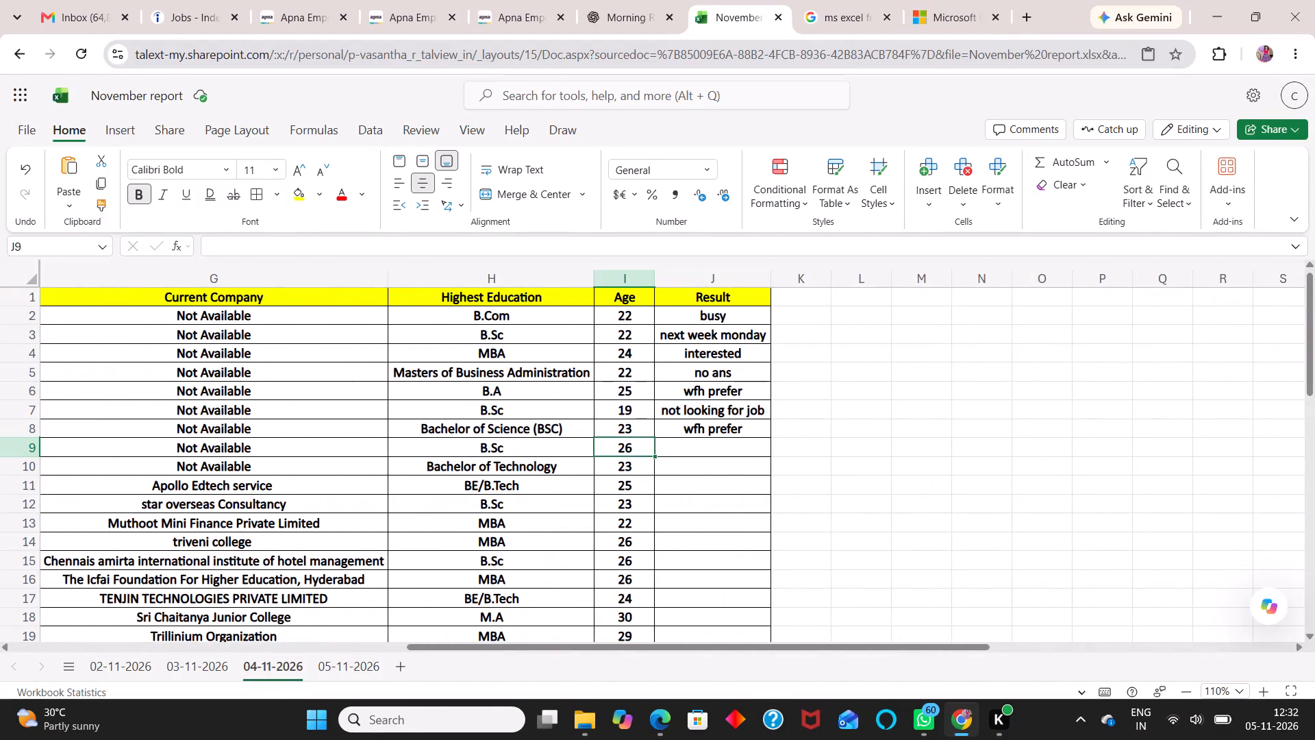
key("Left")
key("Left")
key("Left")
key("Left")
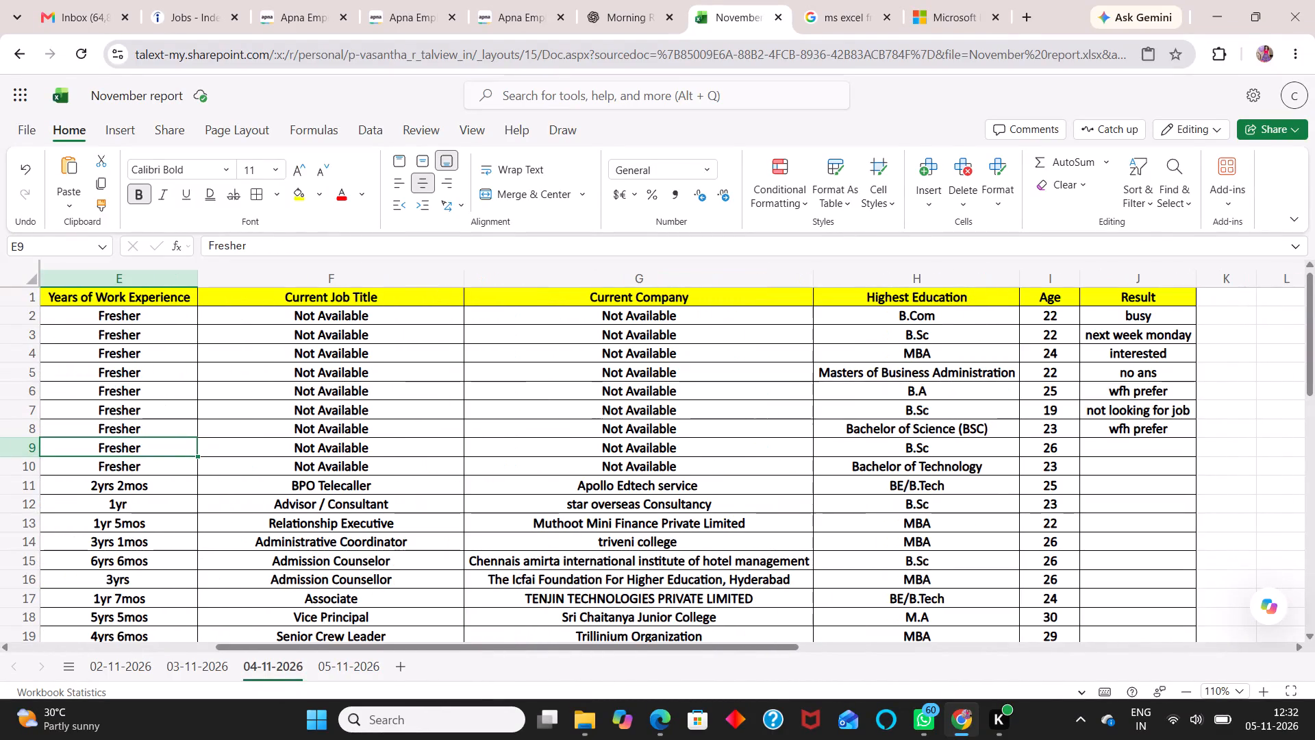
left_click(918, 428)
key("Left")
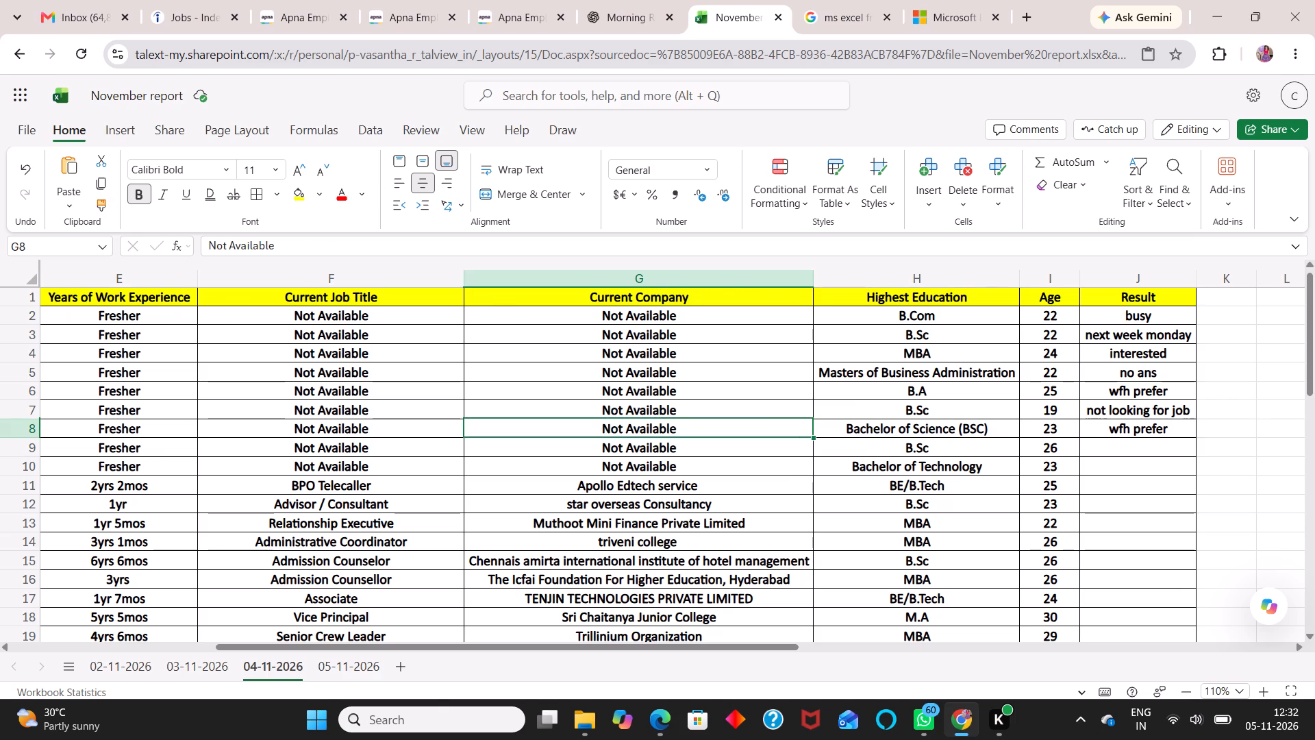
key("Left")
key("Left")
key("Left")
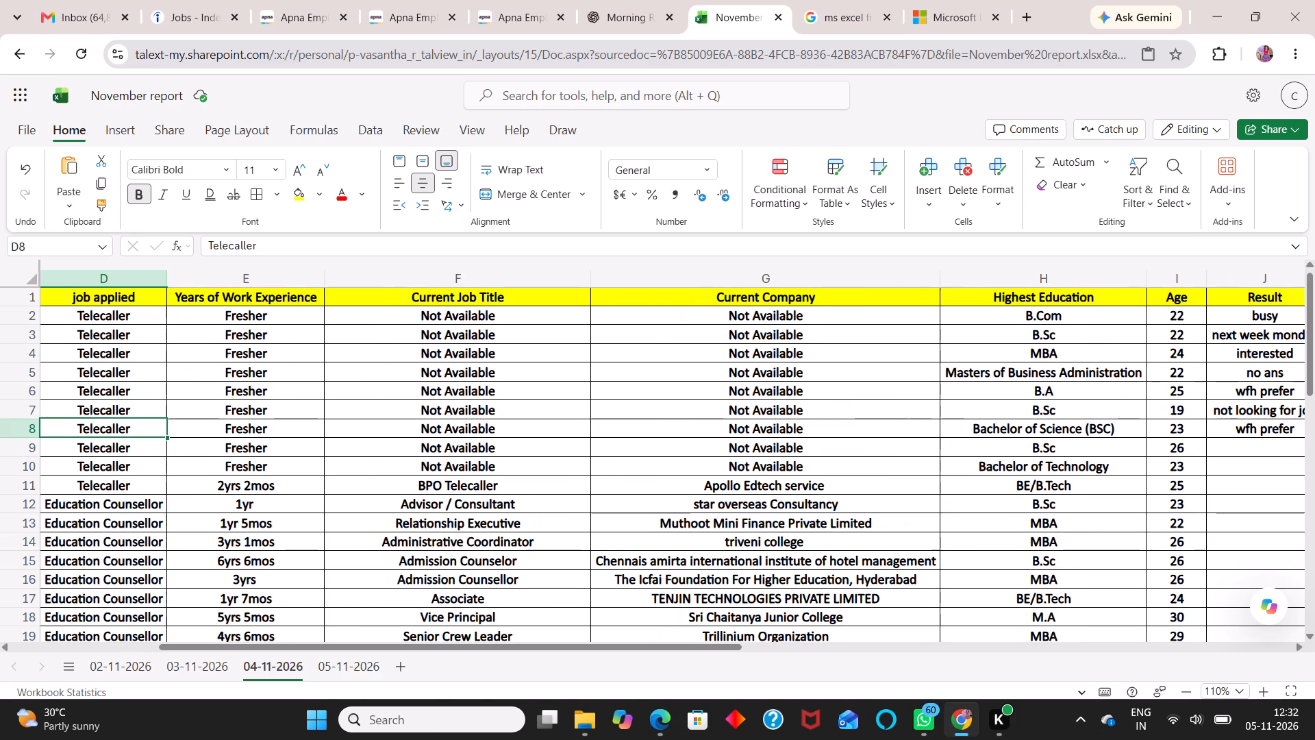
key("Right")
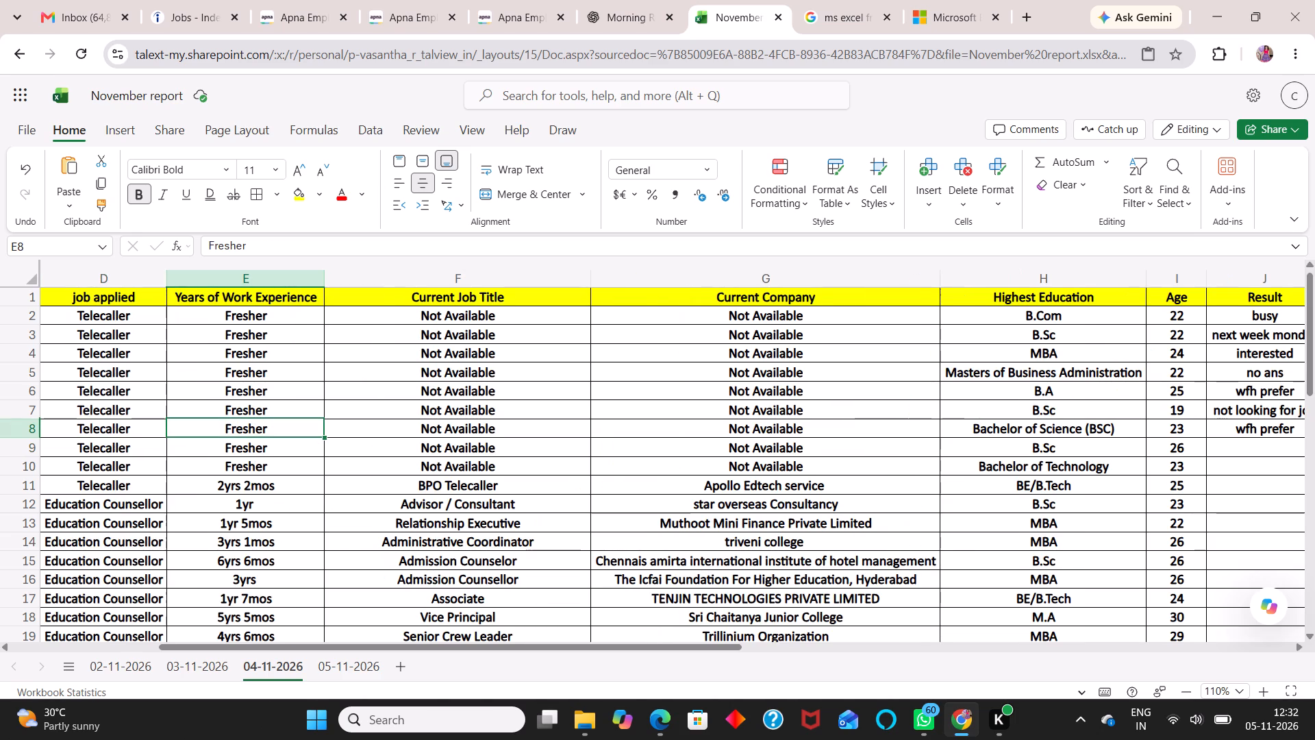
type("6 months")
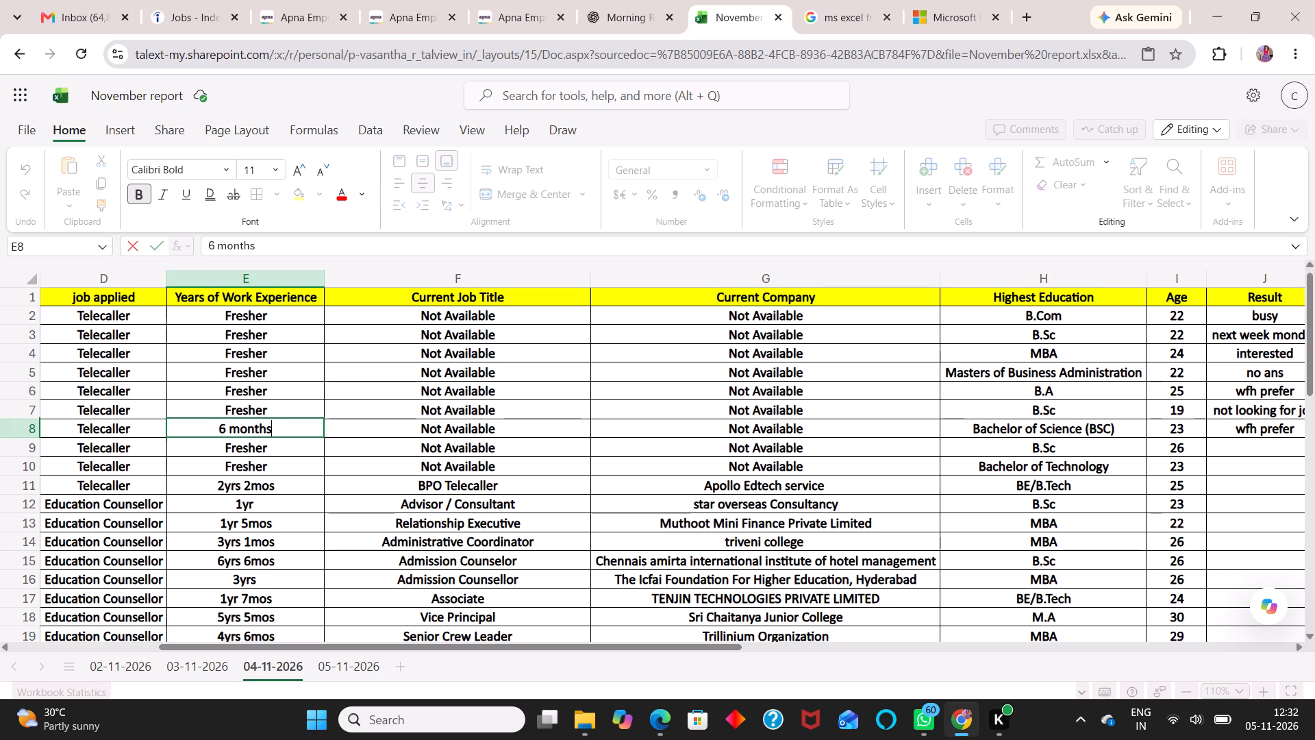
key("space")
key("Right")
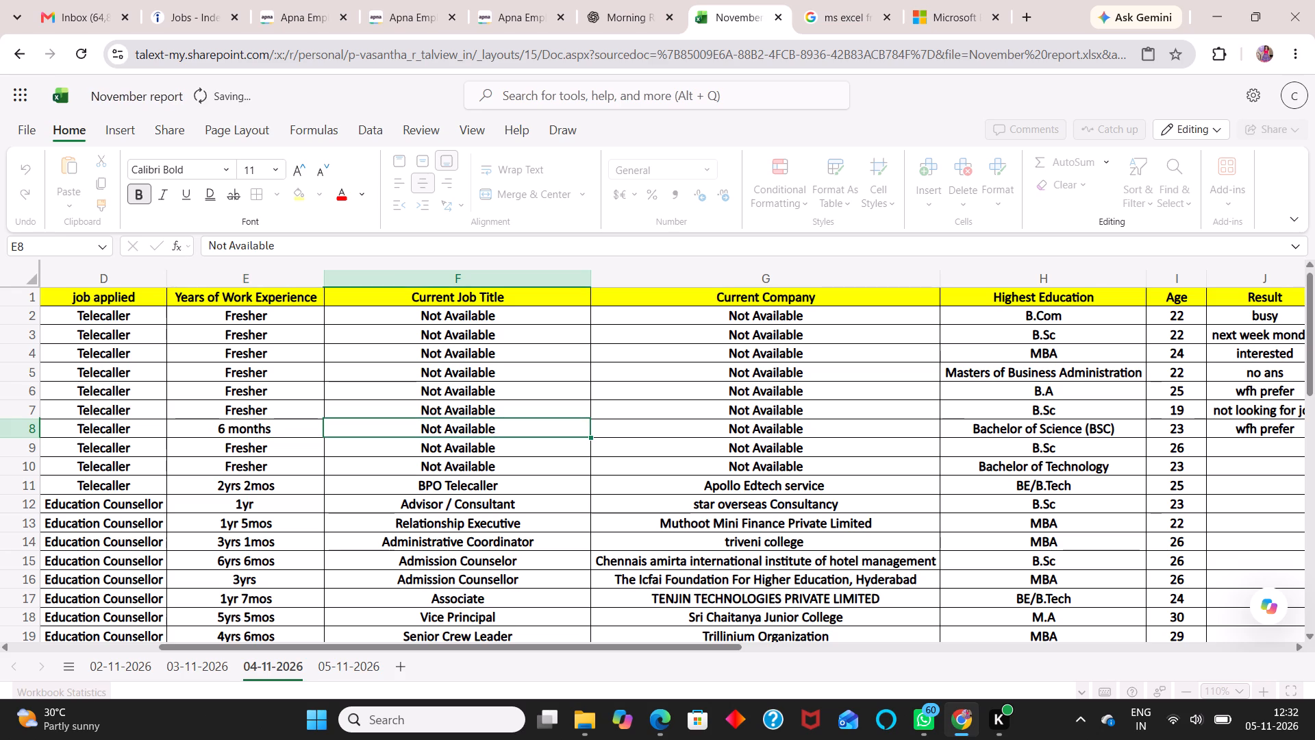
Enter "telecalling" as the Current Job Title for the candidate in row 8.
type("te")
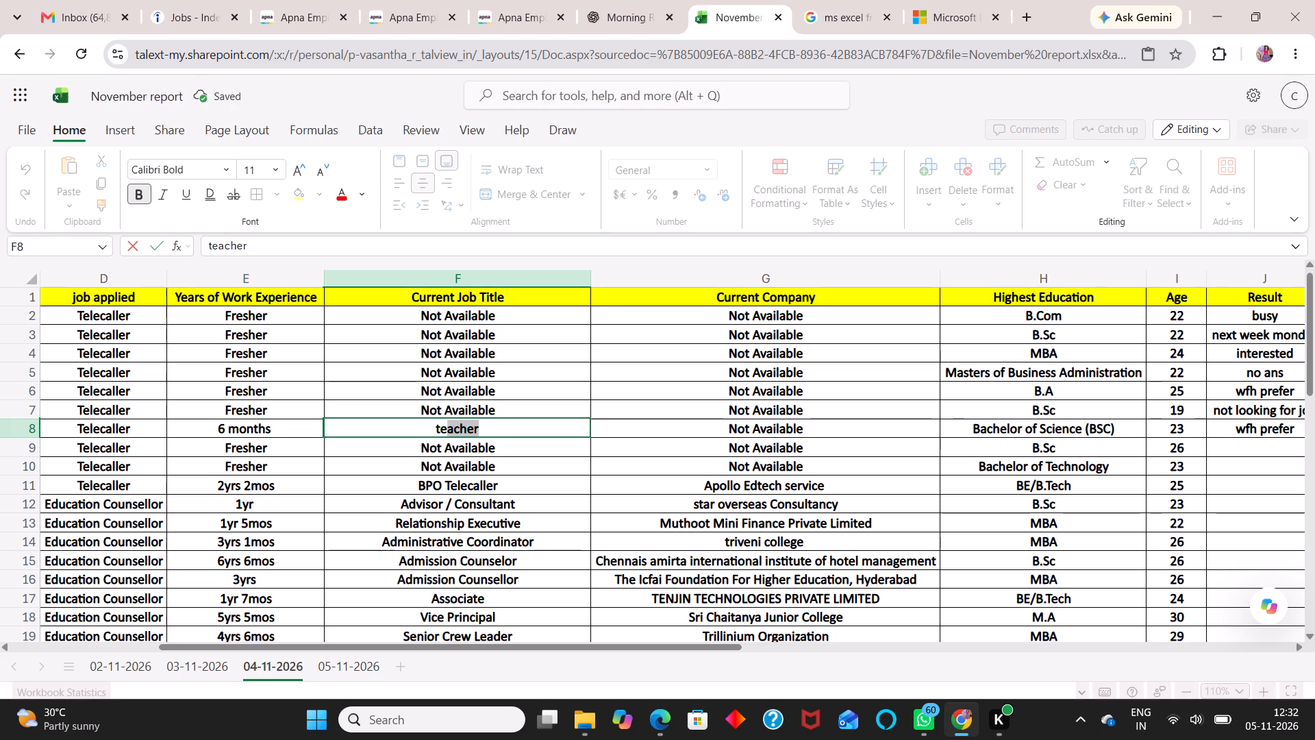
type("le")
type("calling")
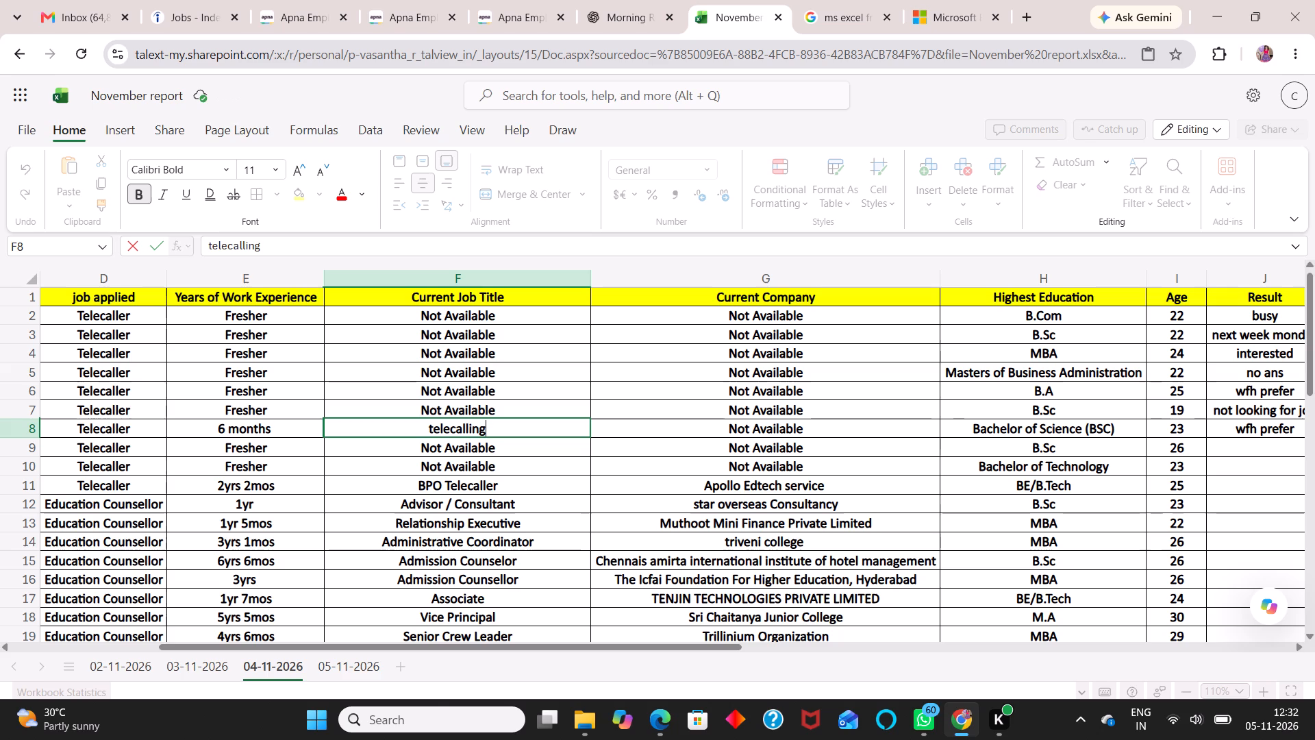
key("Right")
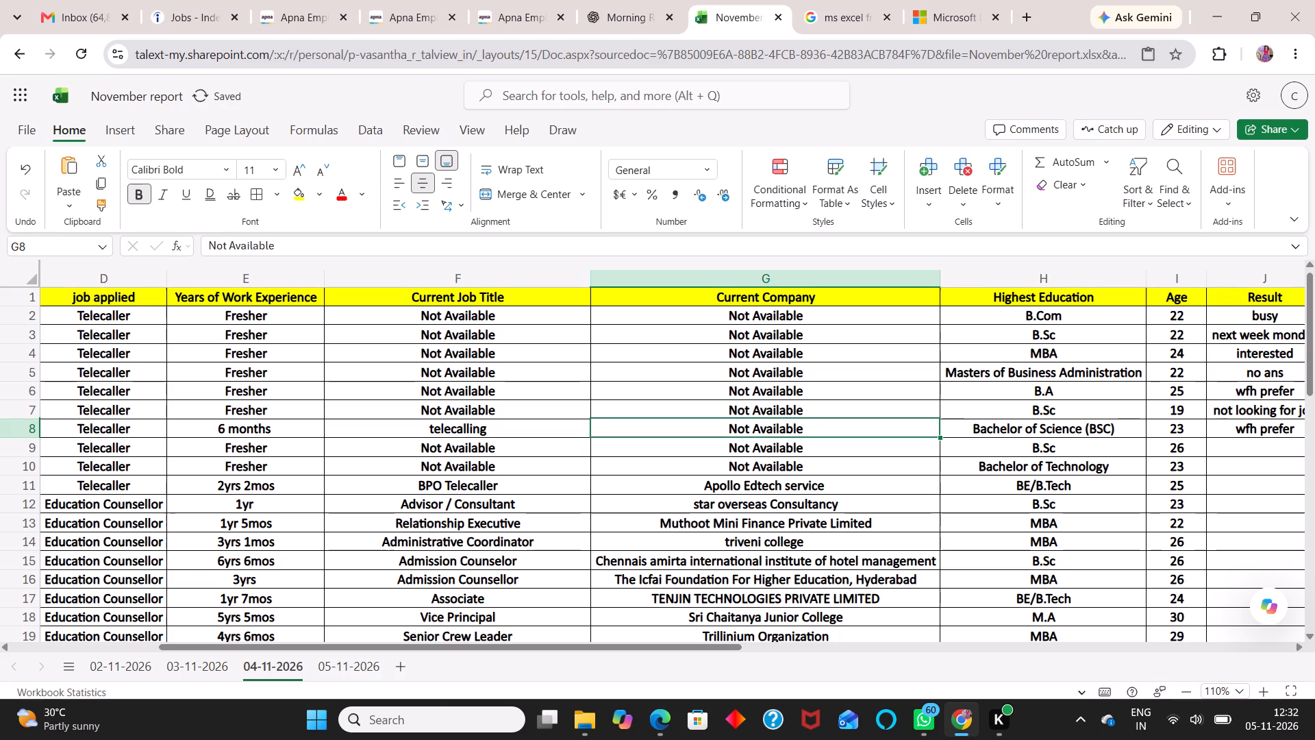
Review the row 9 candidate's details on the 04-11-2026 sheet, from education and current job back to the phone number and name.
key("Down")
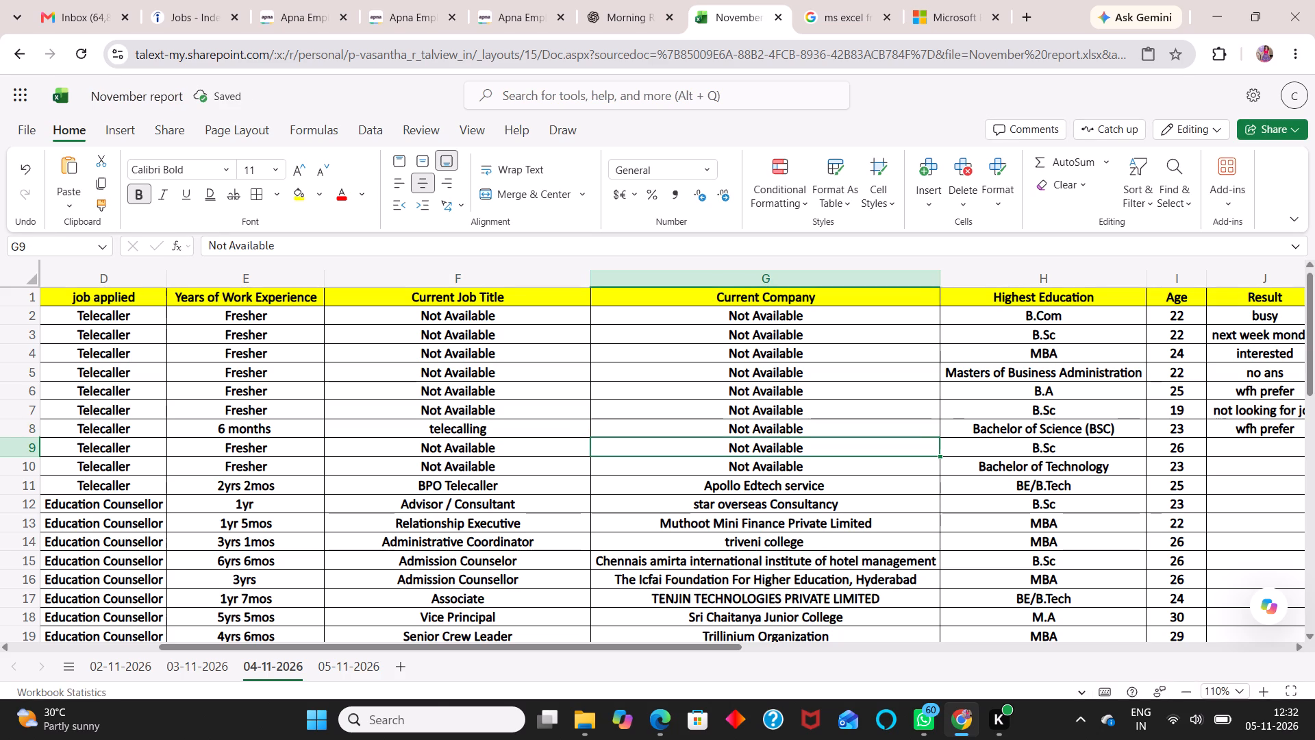
key("Left")
key("Left")
key("Left")
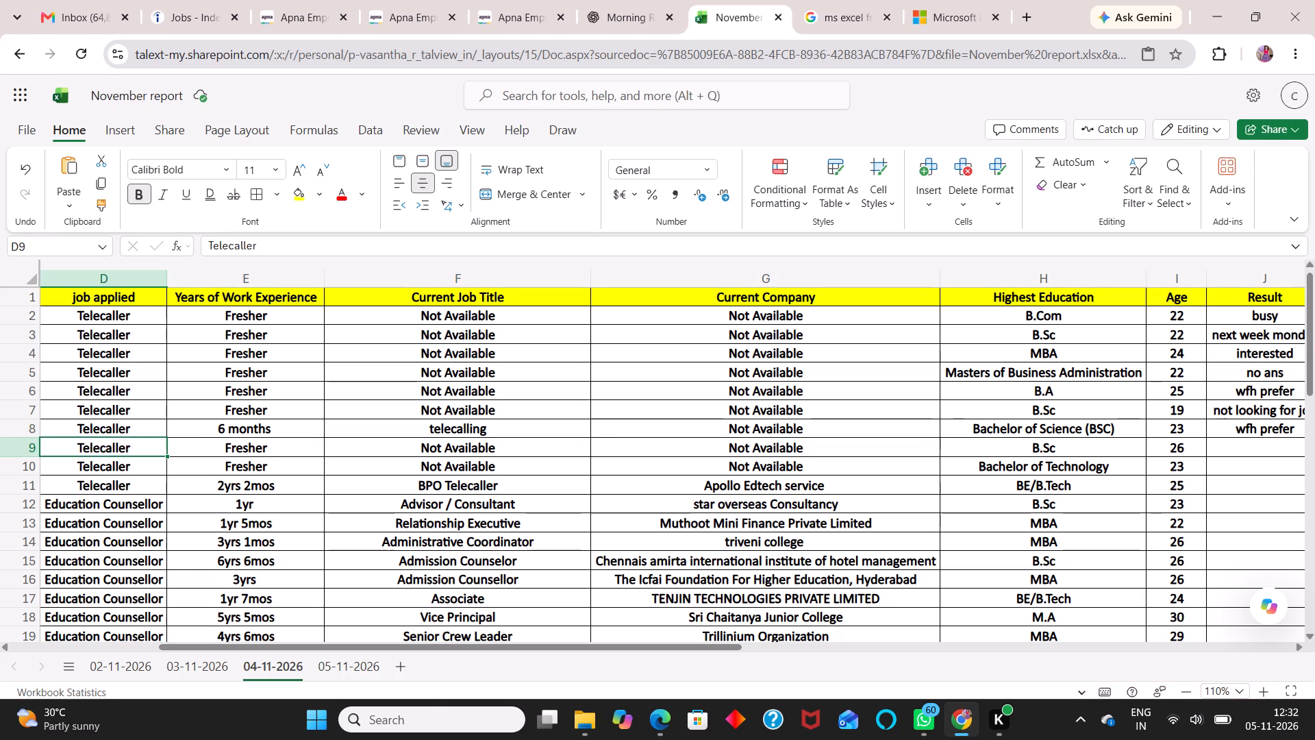
left_click(1112, 452)
key("Left")
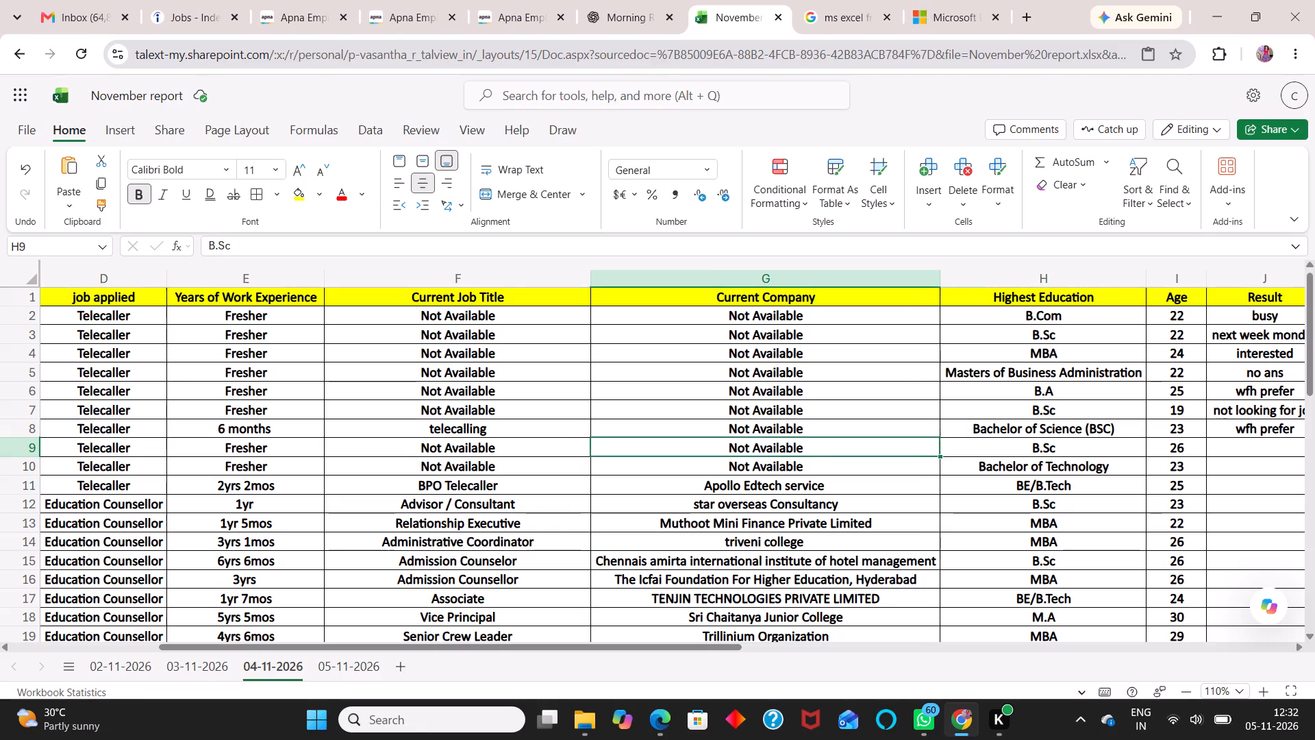
key("Left")
key("Left")
key("Left")
key("Left")
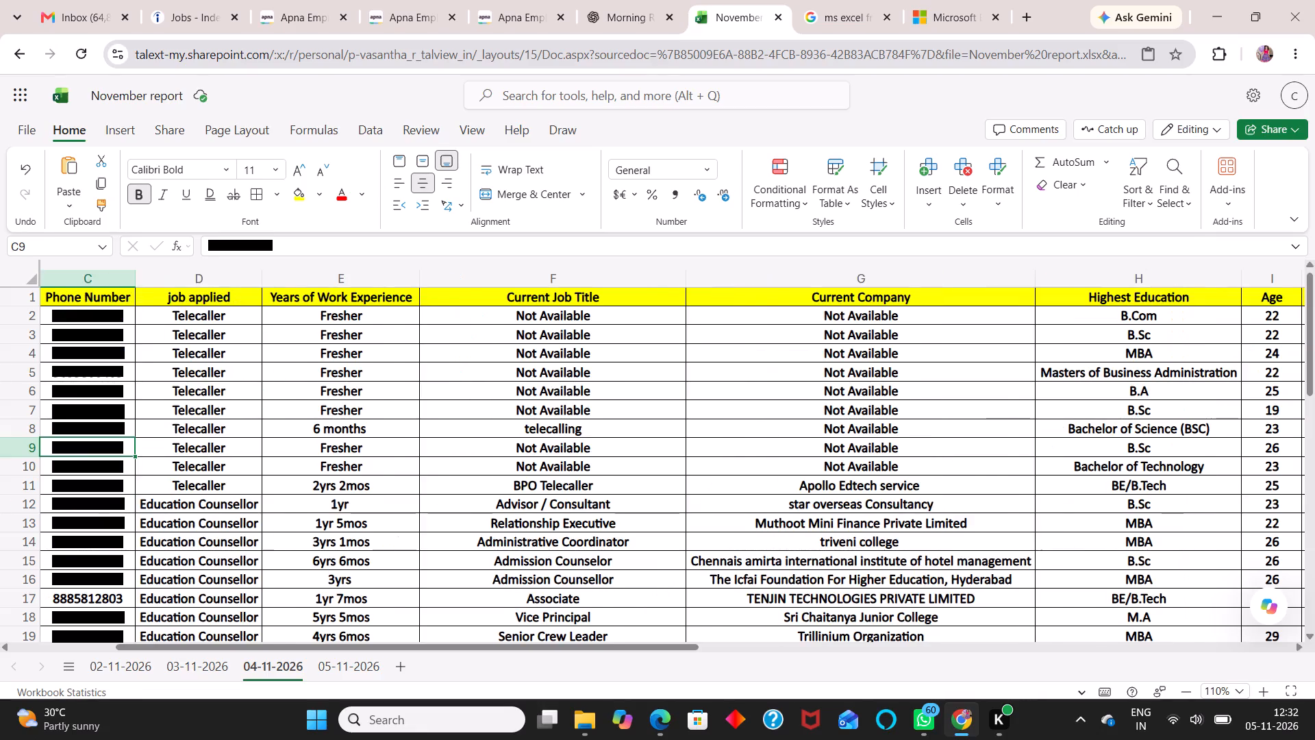
key("Left")
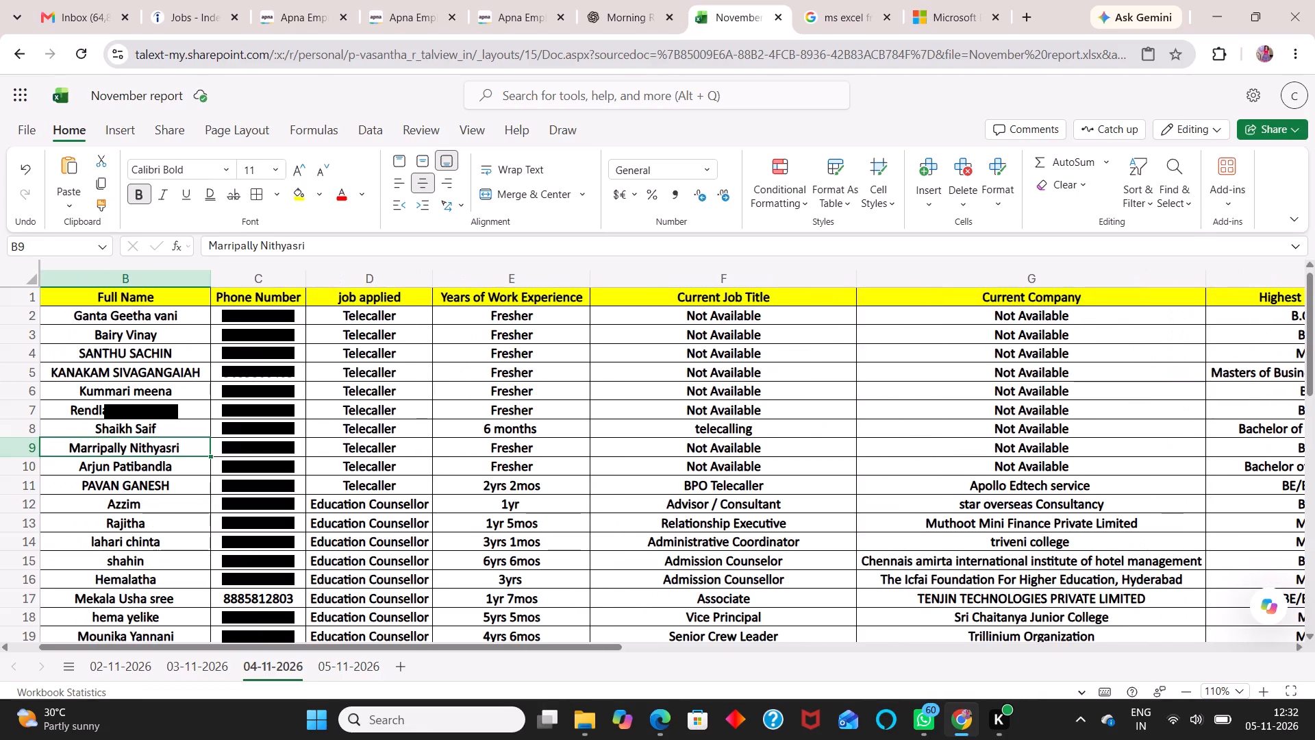
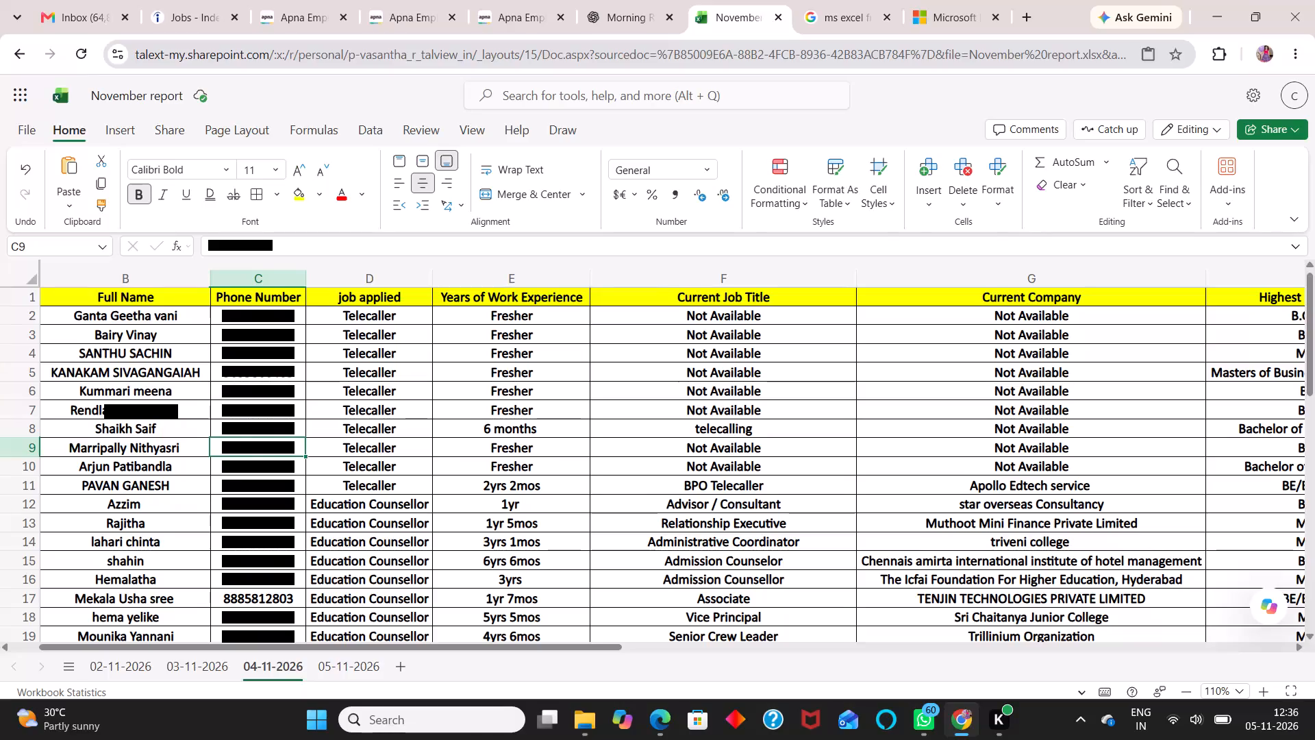
Enter "no ans" as the Result for the candidate in row 9 of the 04-11-2026 sheet.
key("Right")
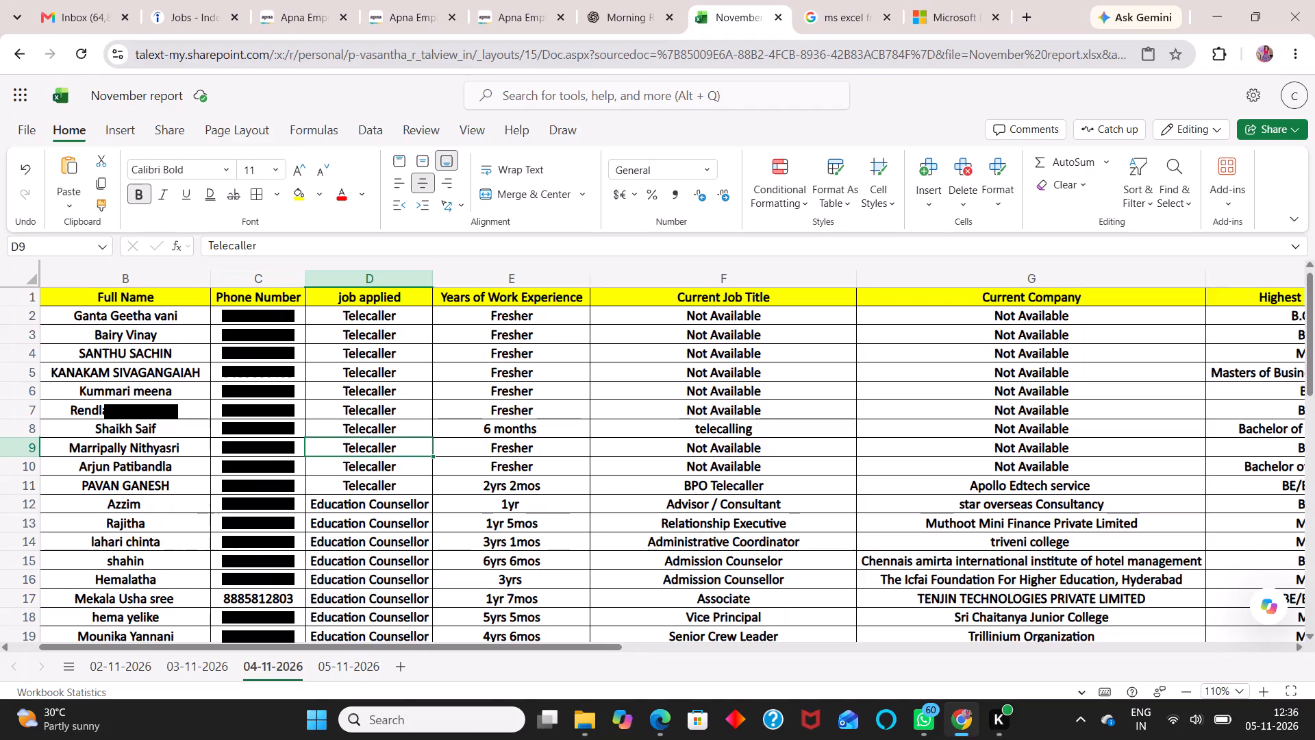
key("Right")
key("Right")
key("Right")
key("Right")
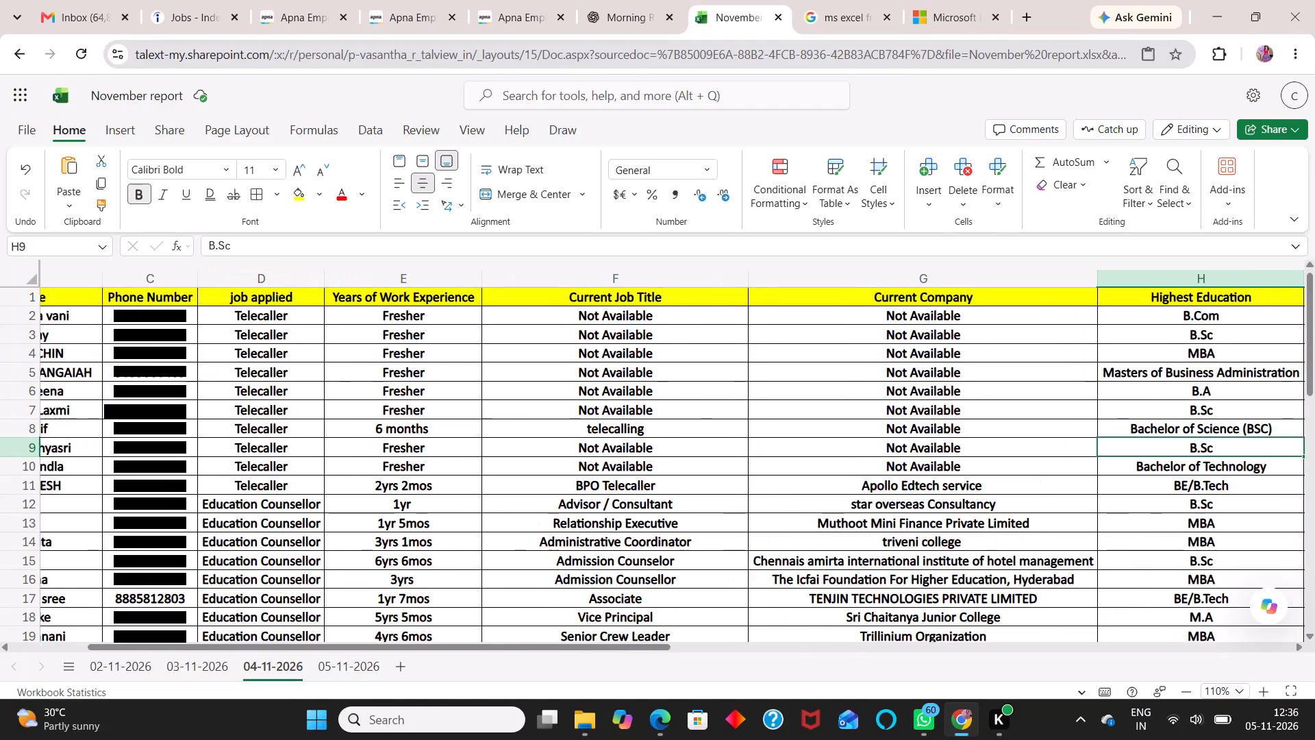
key("Right")
key("Right")
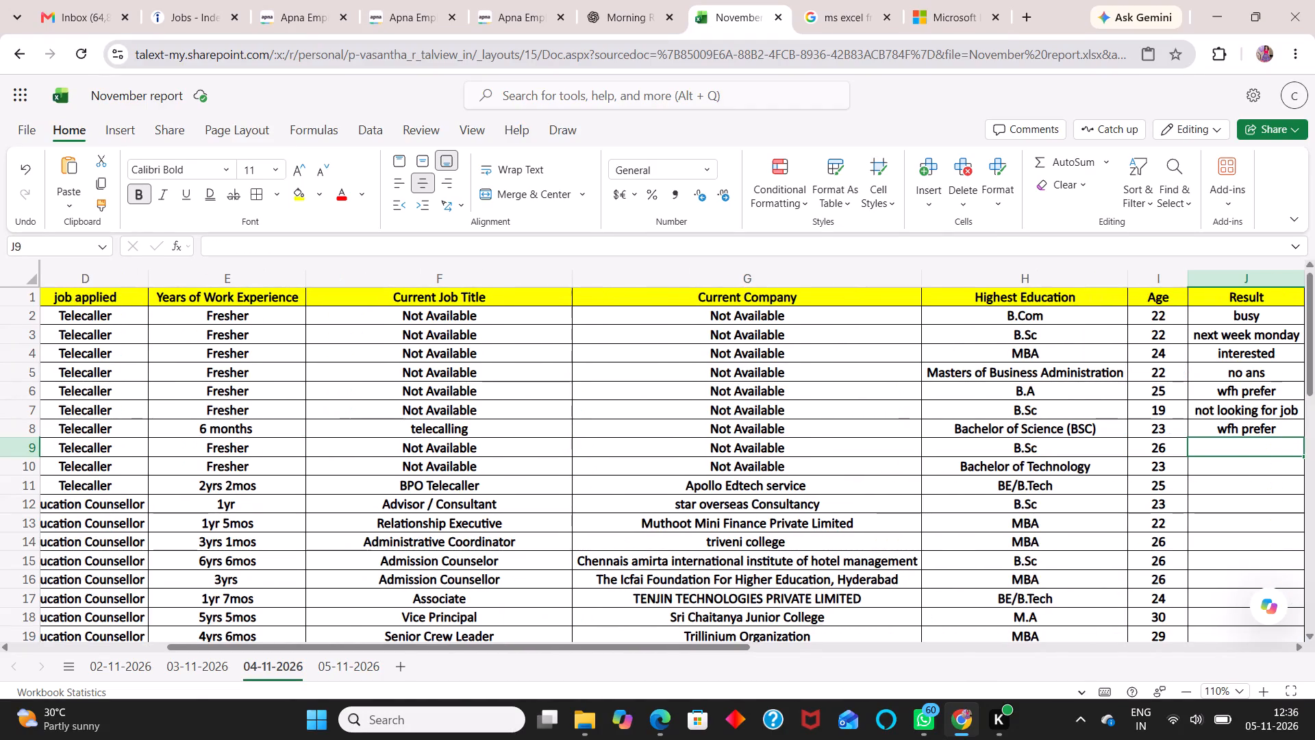
key("n")
key("o")
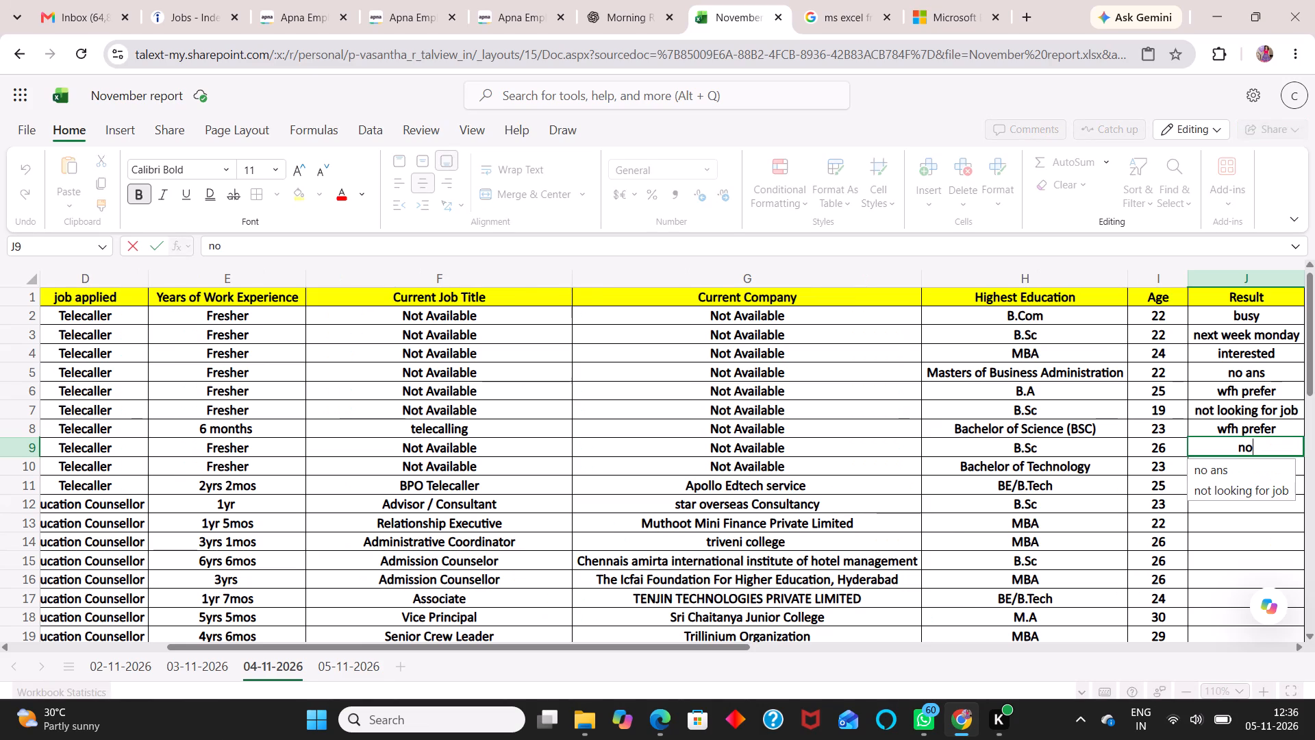
double_click(1215, 472)
left_click(1242, 502)
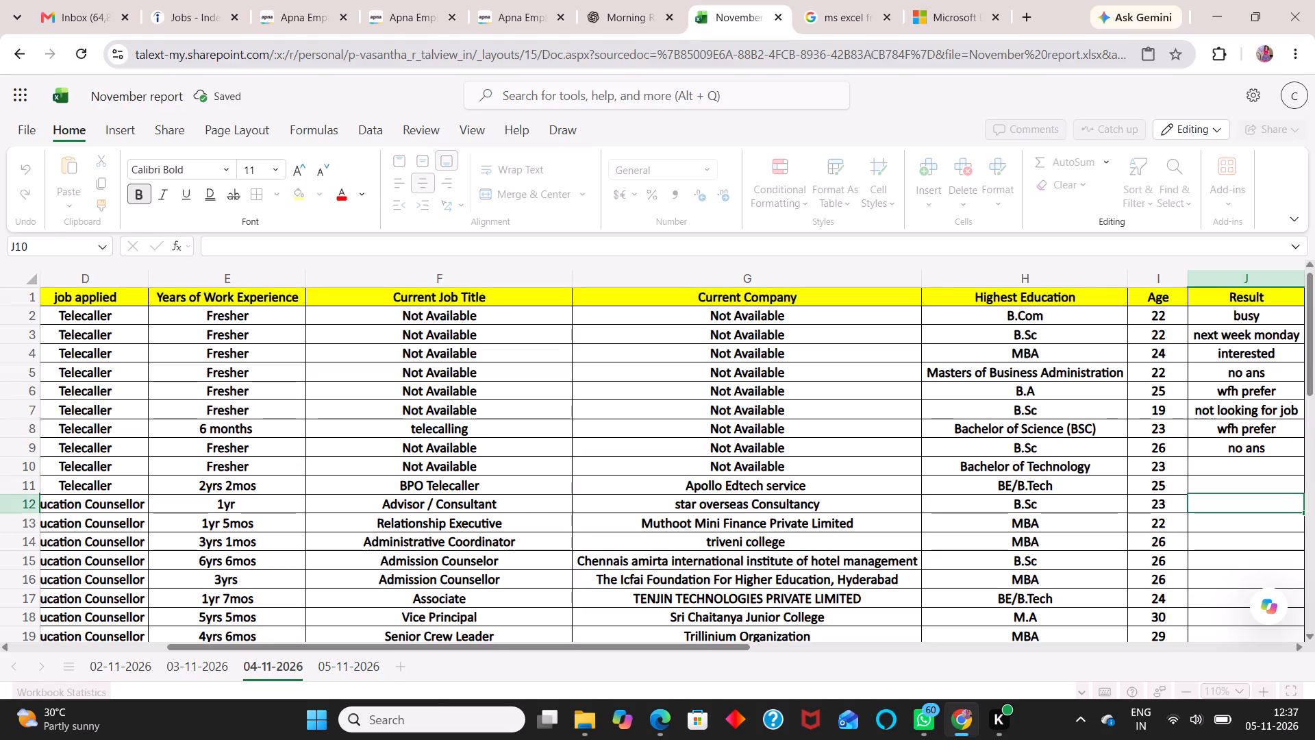
Review the row 10 candidate's details on the 04-11-2026 sheet, from the empty result back to the phone number and name.
left_click(1264, 463)
key("Left")
key("Left")
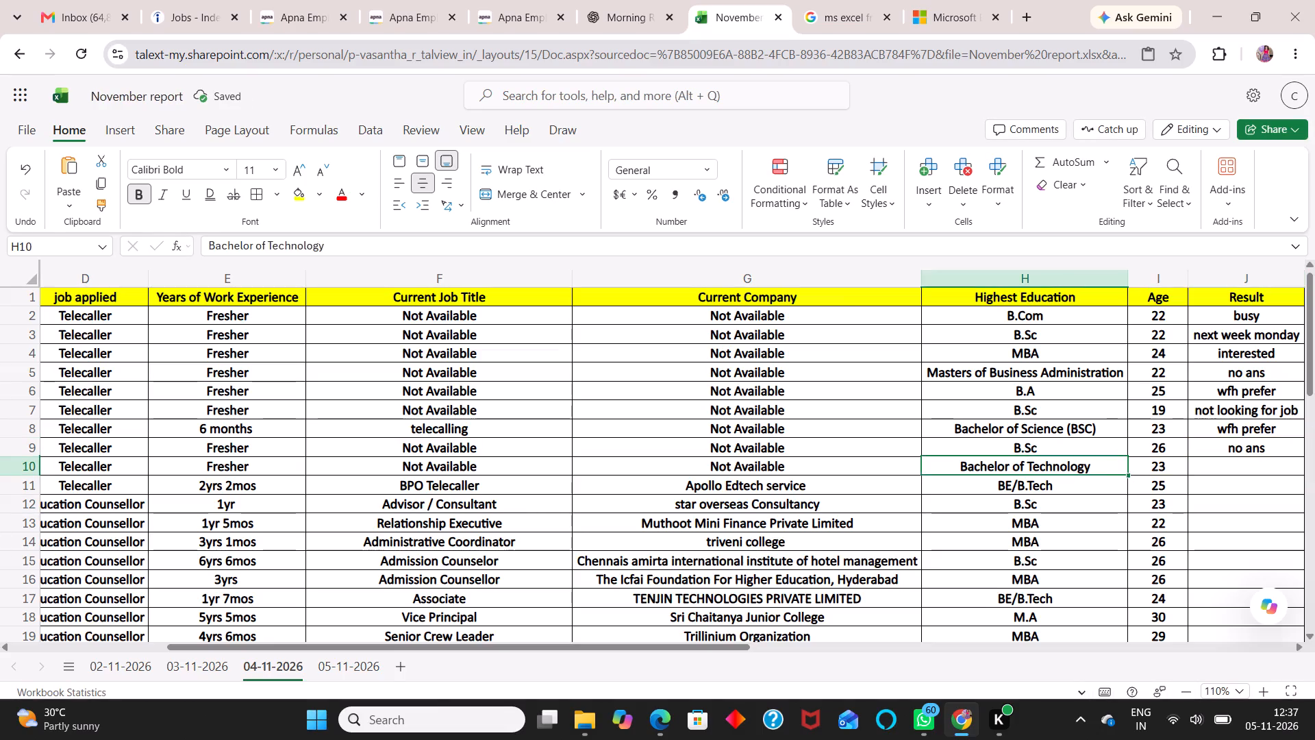
key("Left")
key("Left")
key("Left")
key("Left")
key("Left")
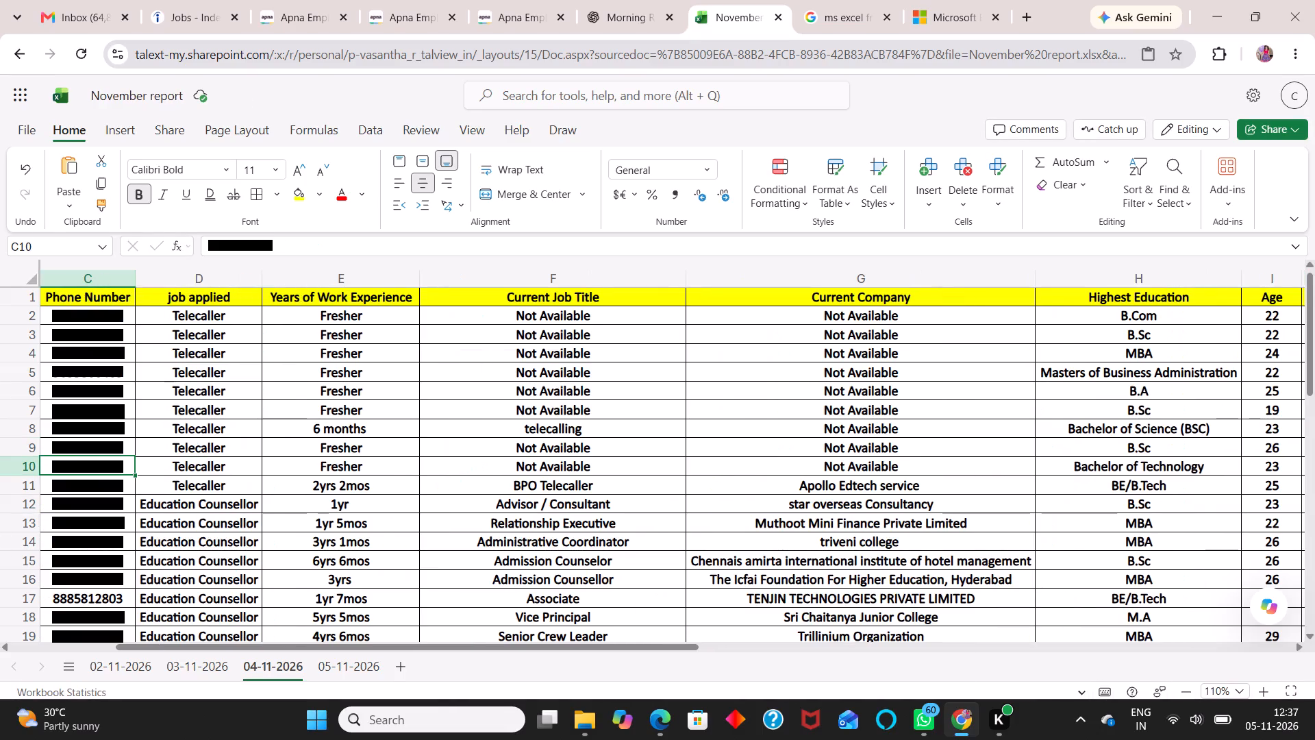
key("Left")
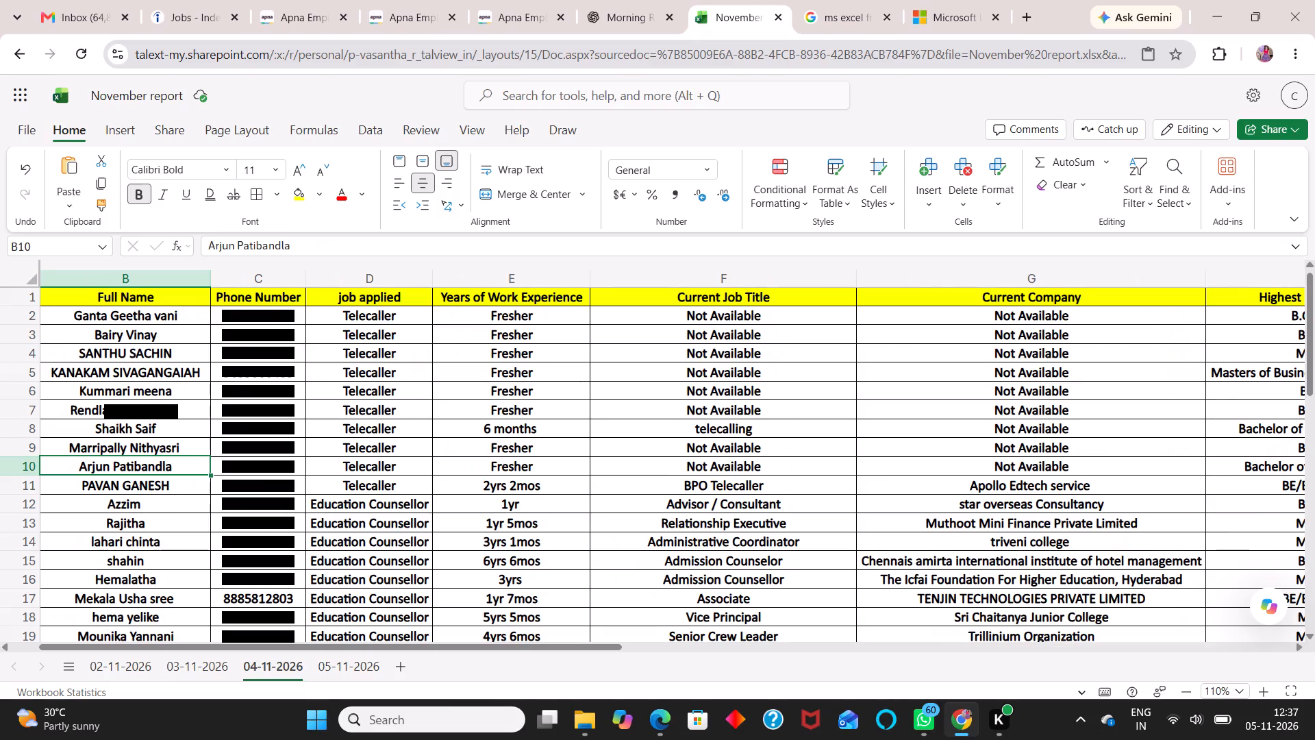
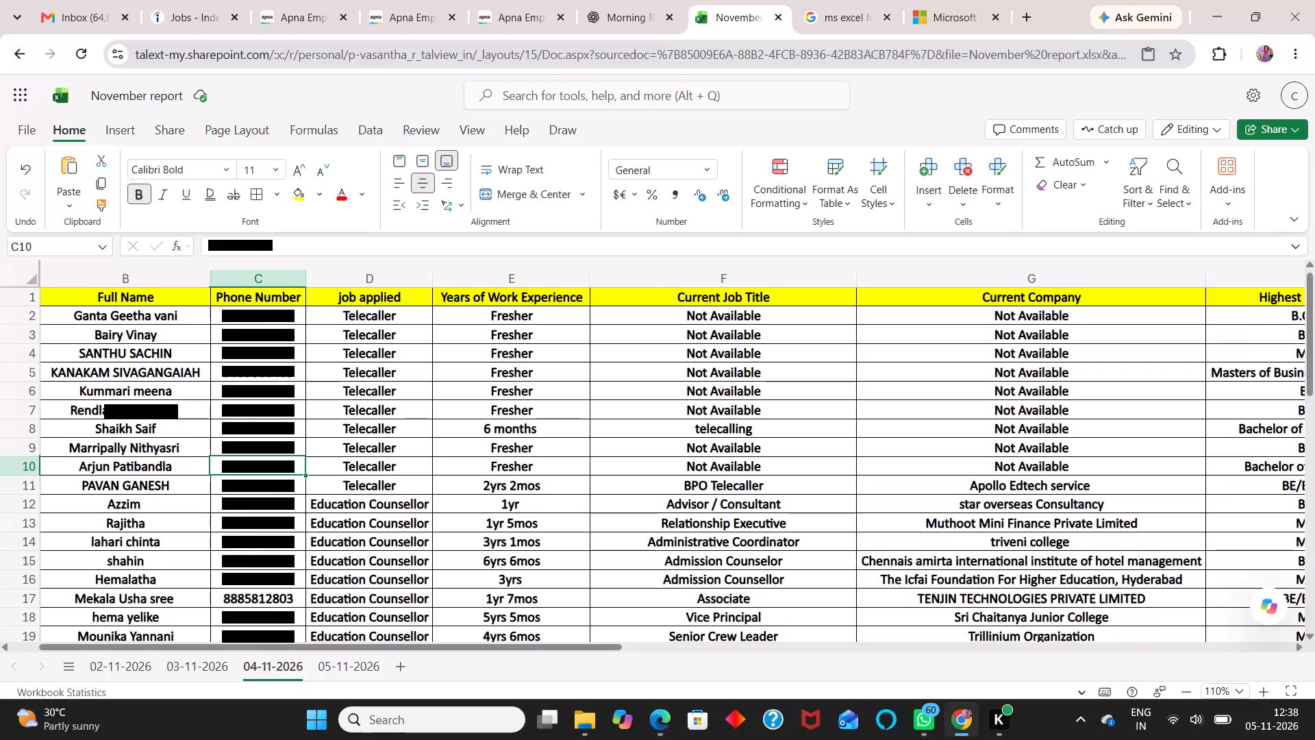
Review the row 10 candidate's details on the 04-11-2026 sheet, from job applied and experience through education, age and result.
key("Right")
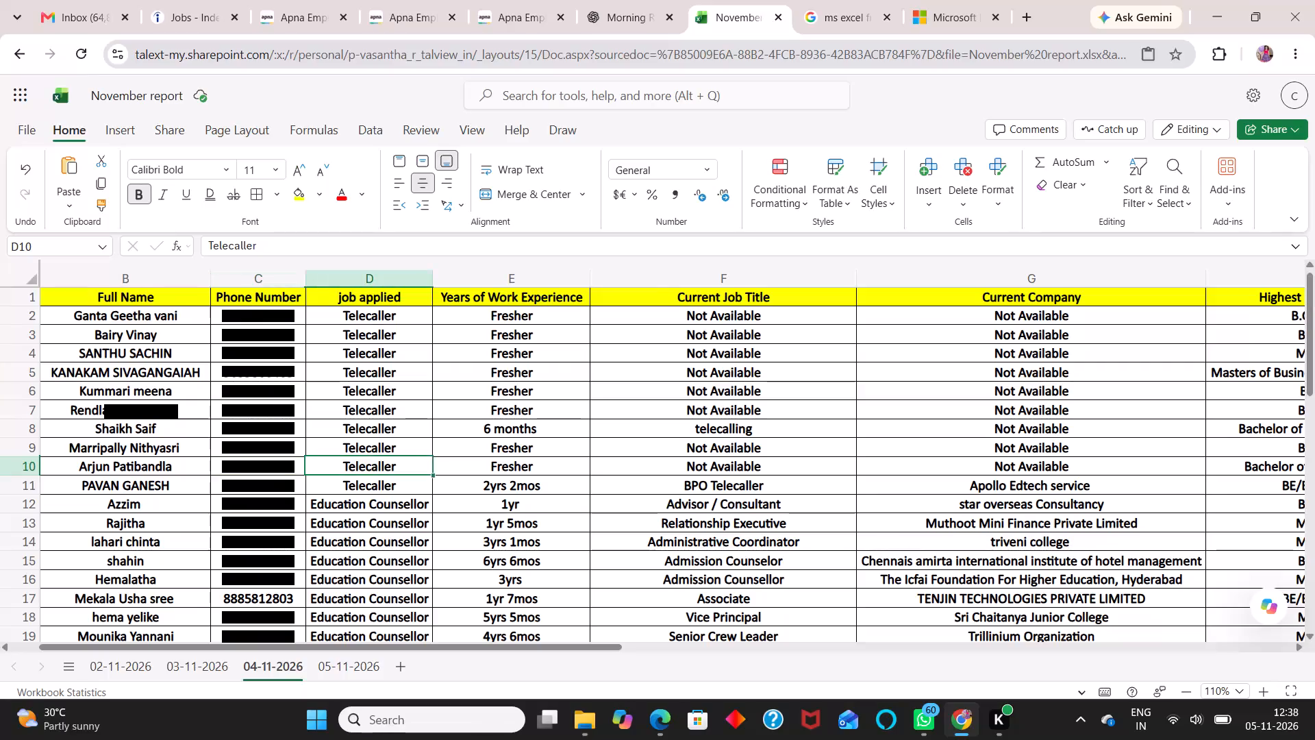
key("Right")
key("Right")
key("Right")
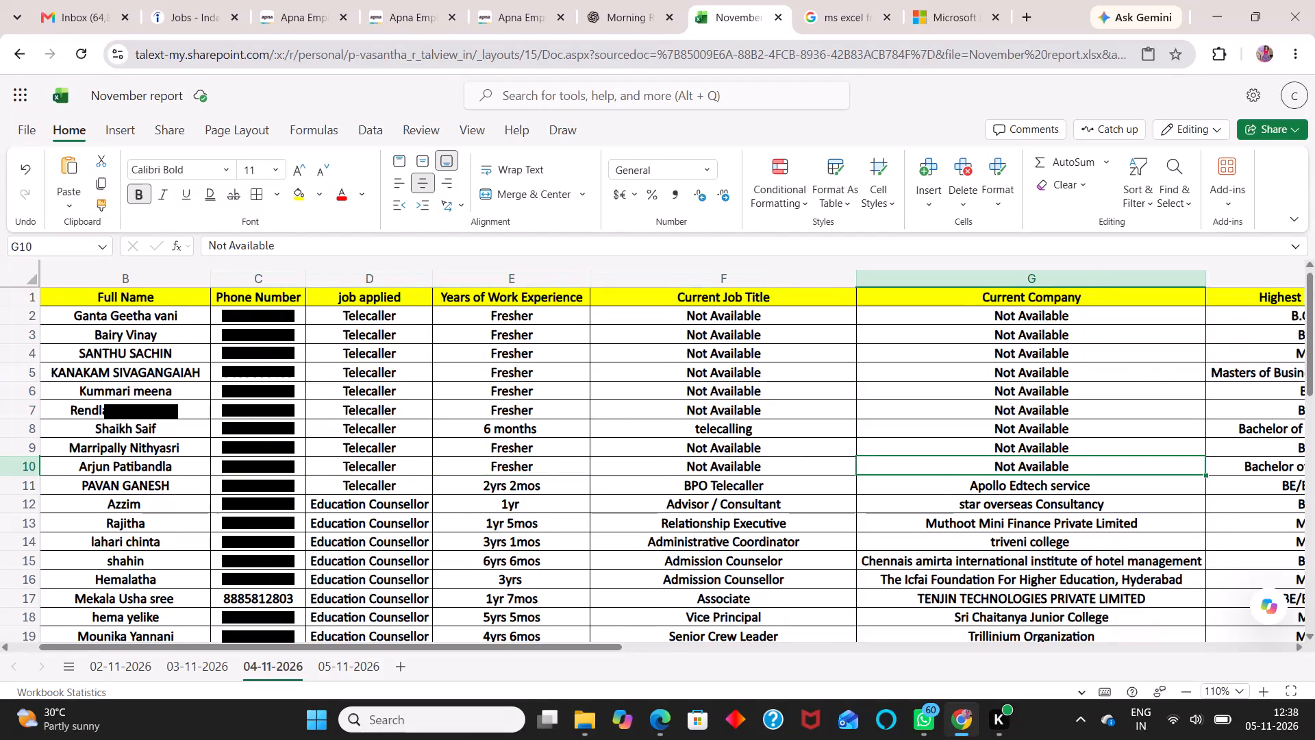
key("Right")
key("Right")
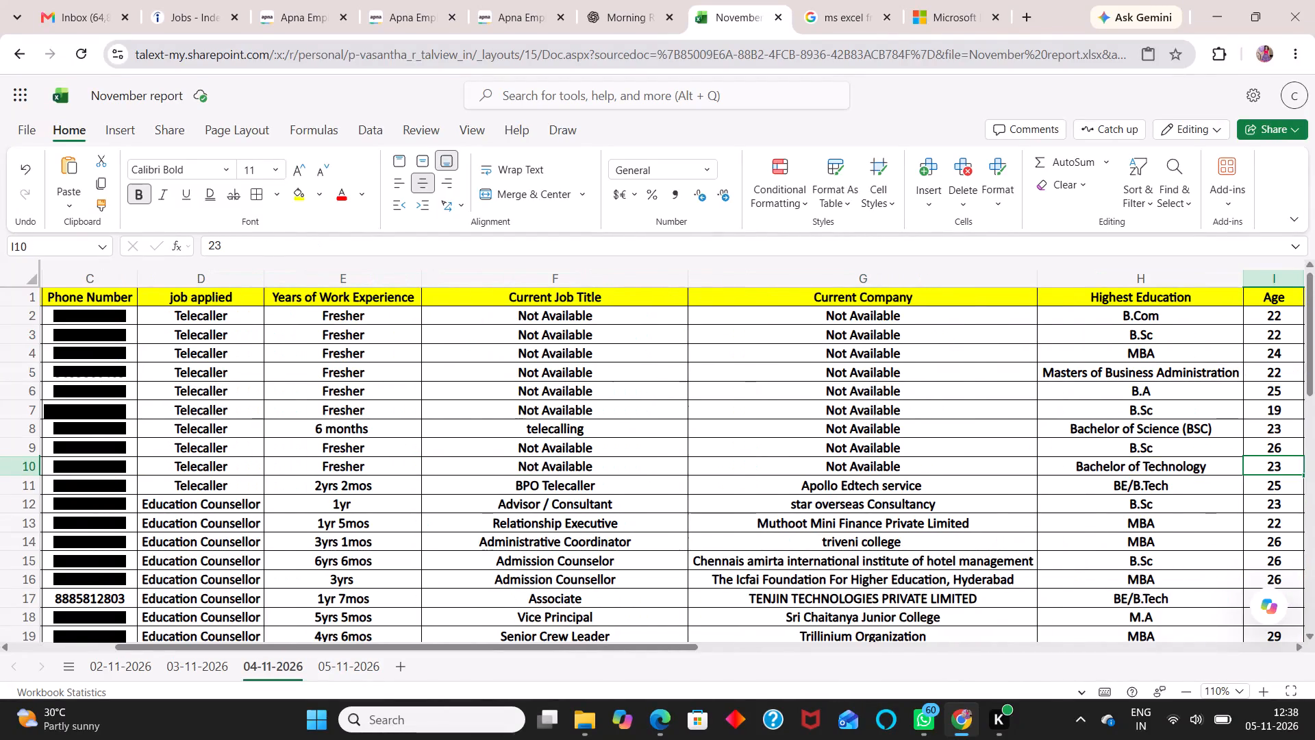
key("Right")
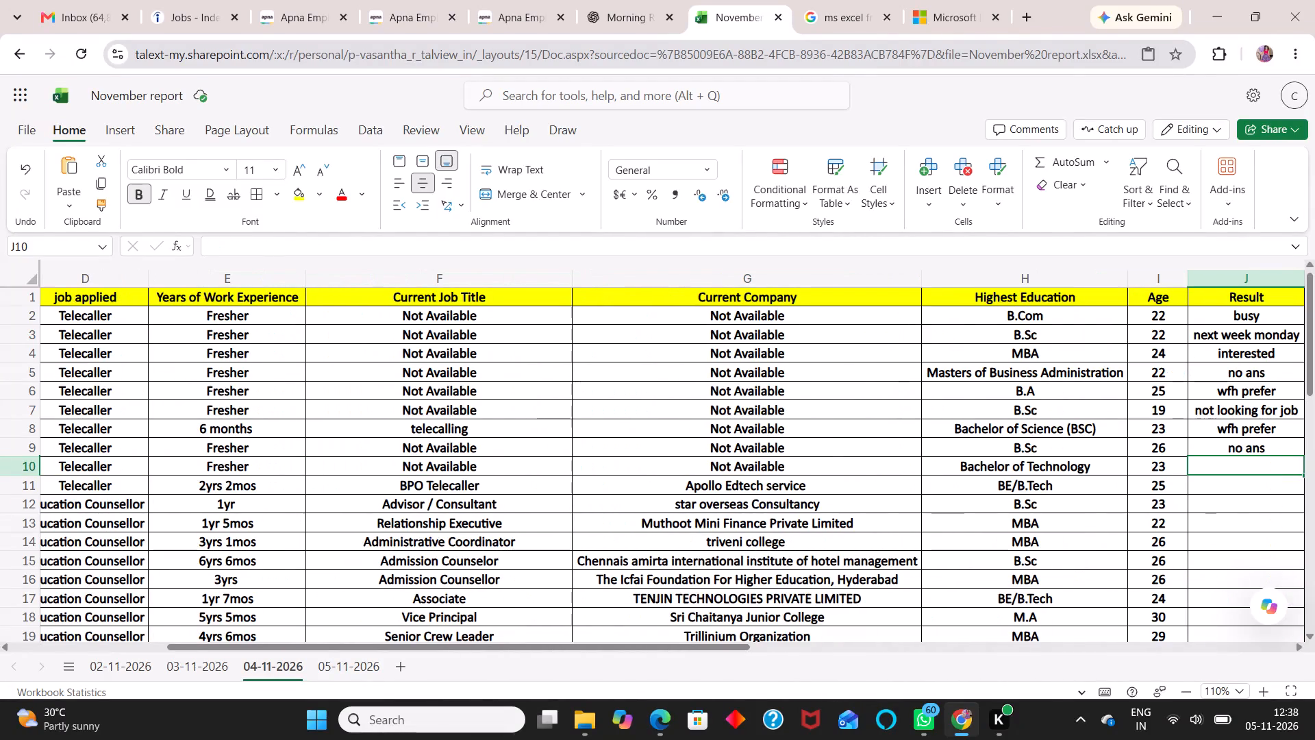
key("Left")
key("Left")
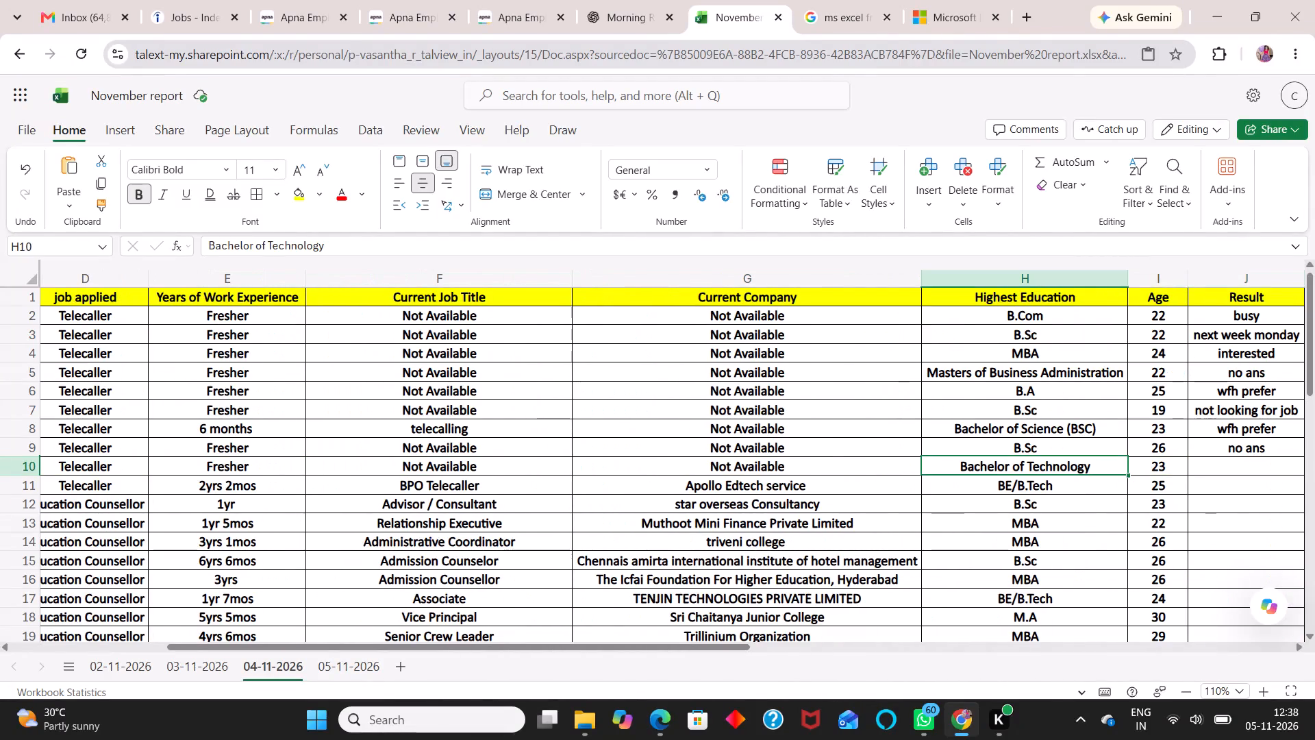
key("Left")
key("Left")
key("Left")
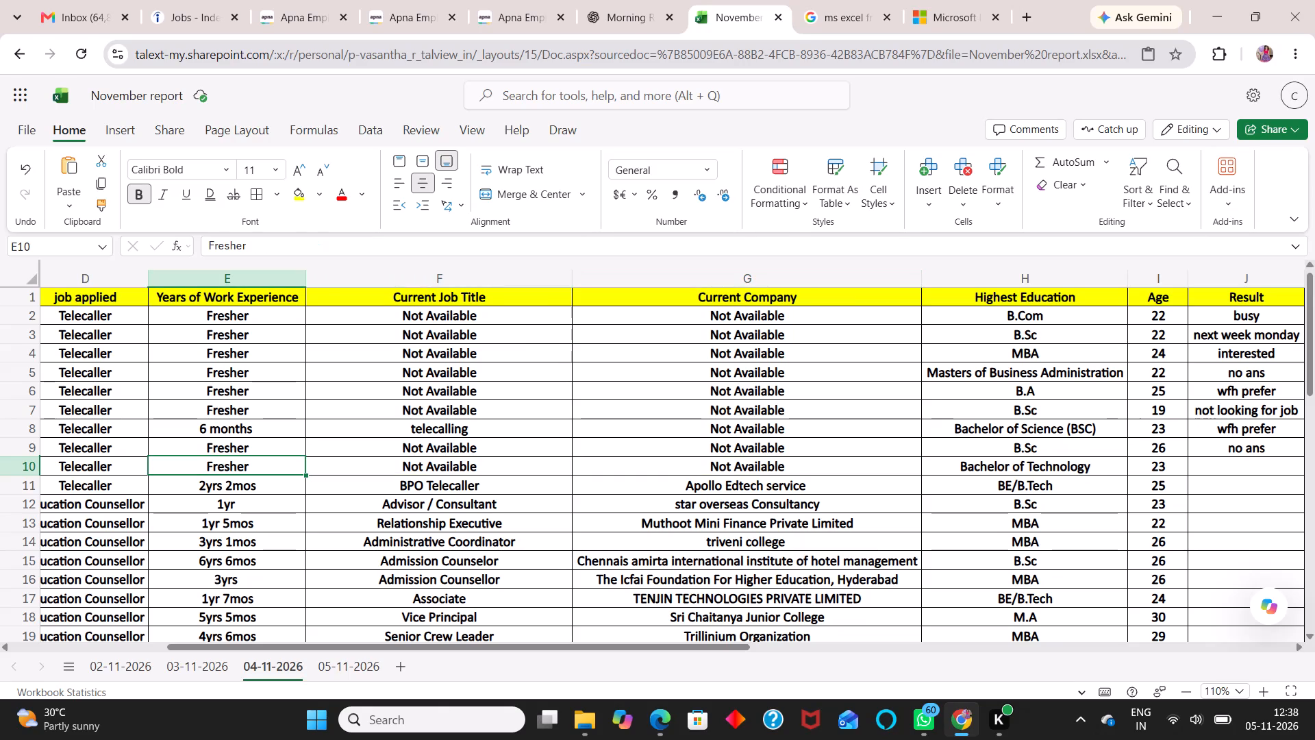
key("Left")
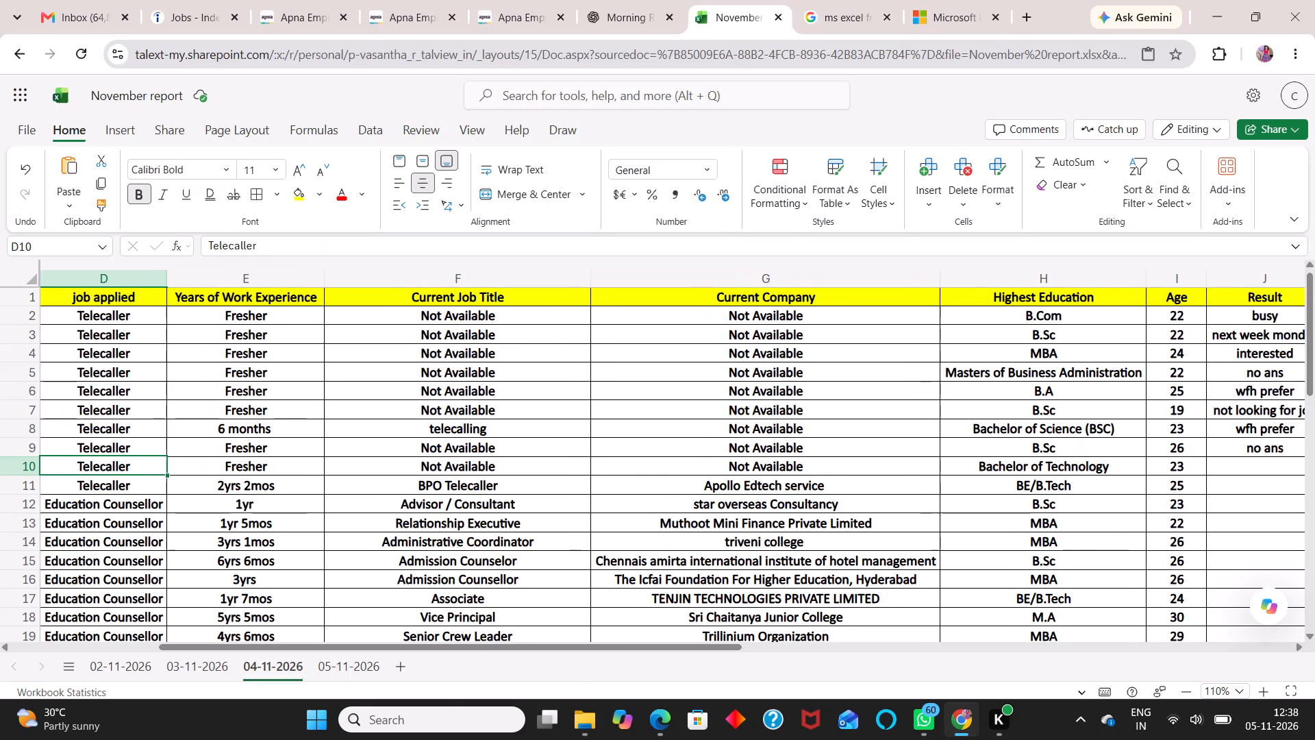
key("Right")
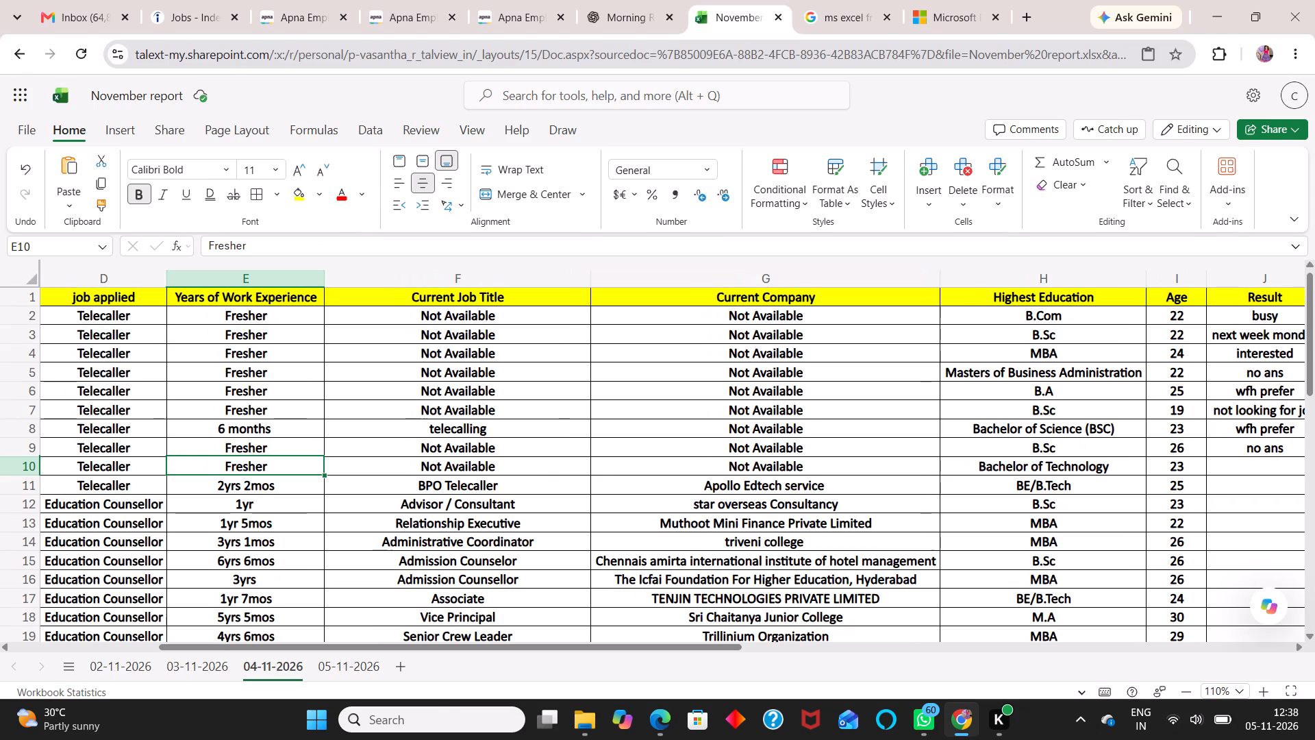
key("Right")
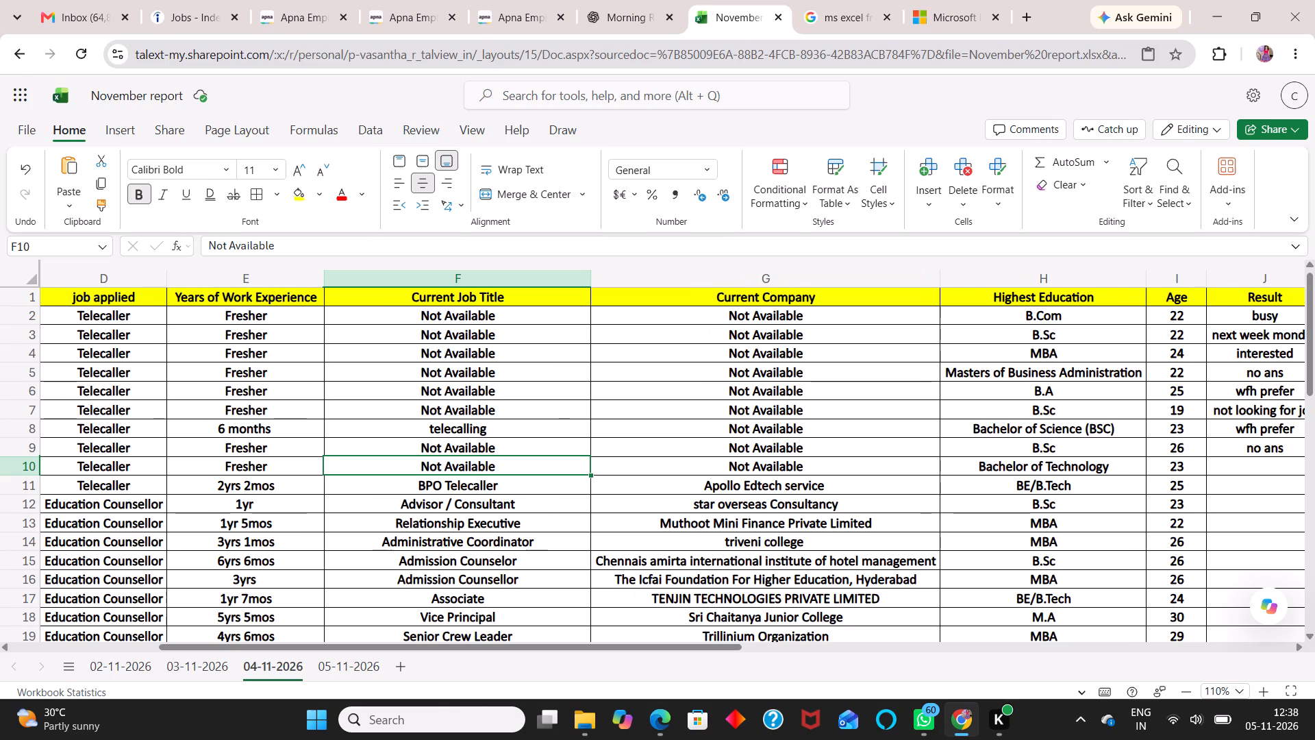
key("Right")
key("Right")
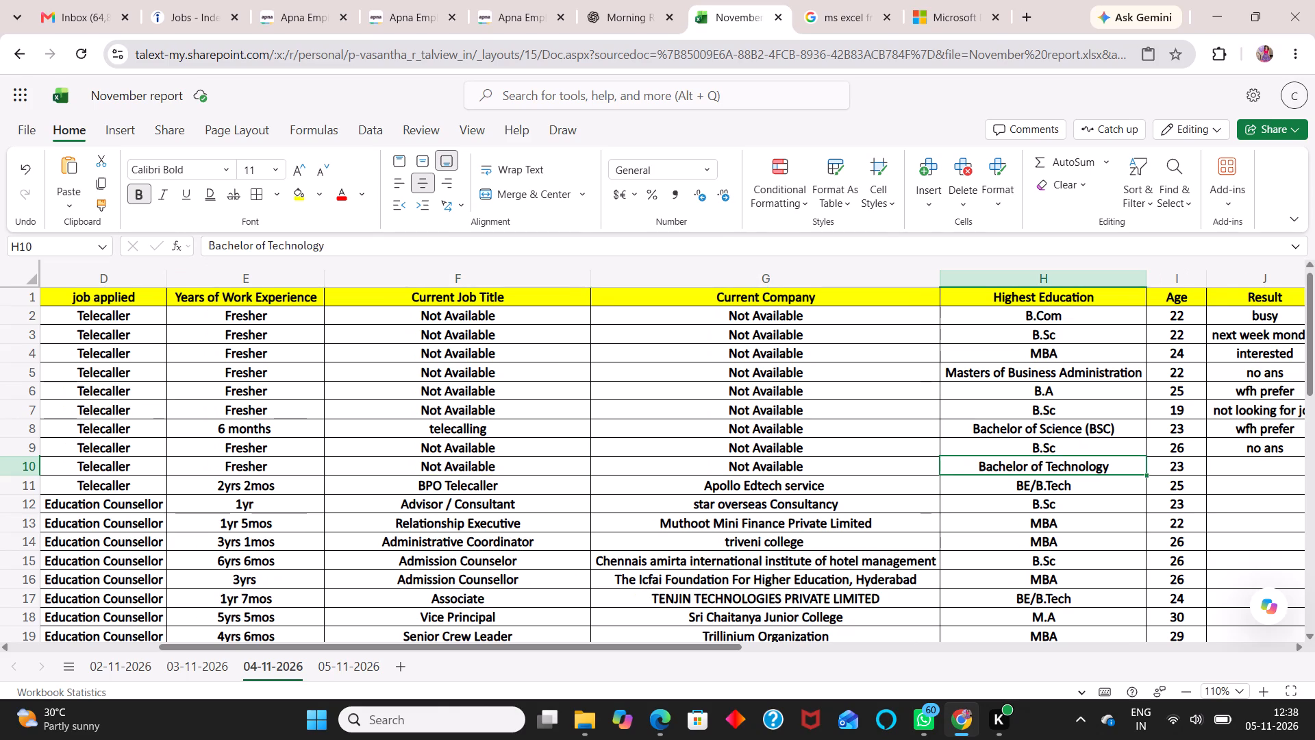
key("Right")
key("Right")
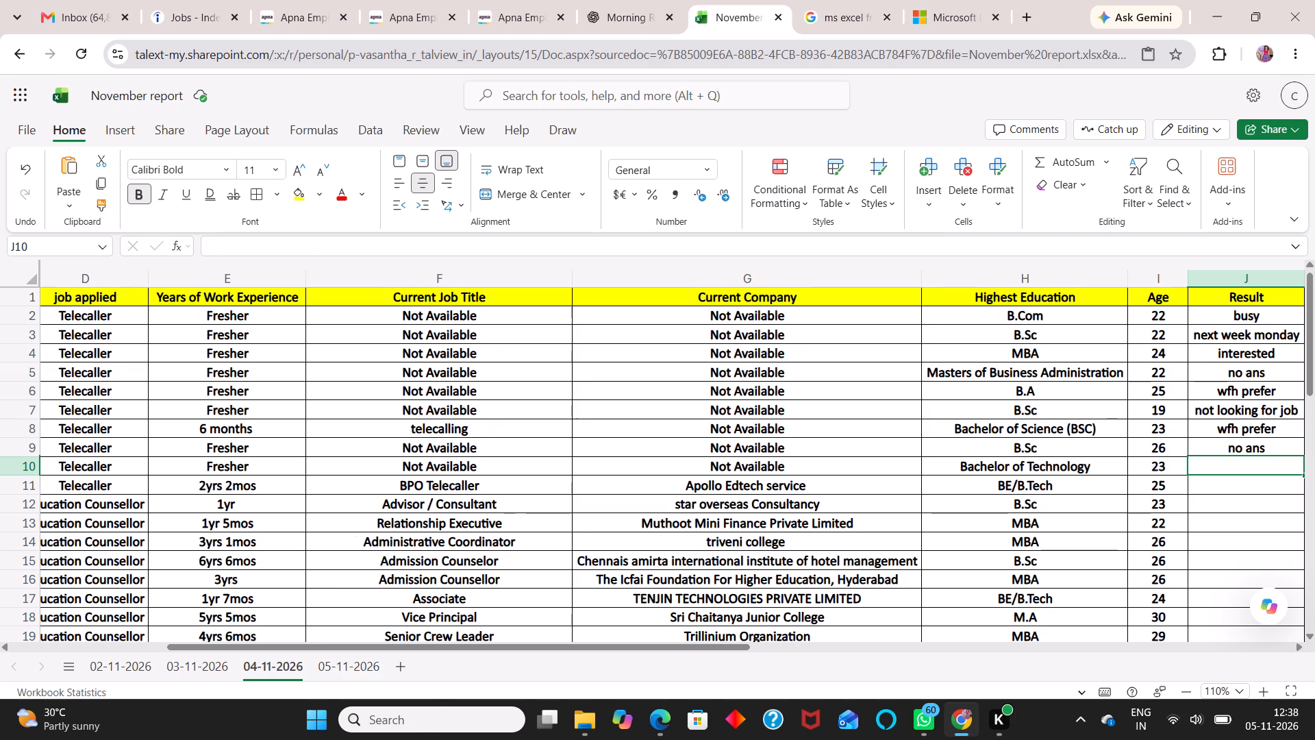
left_click(1151, 464)
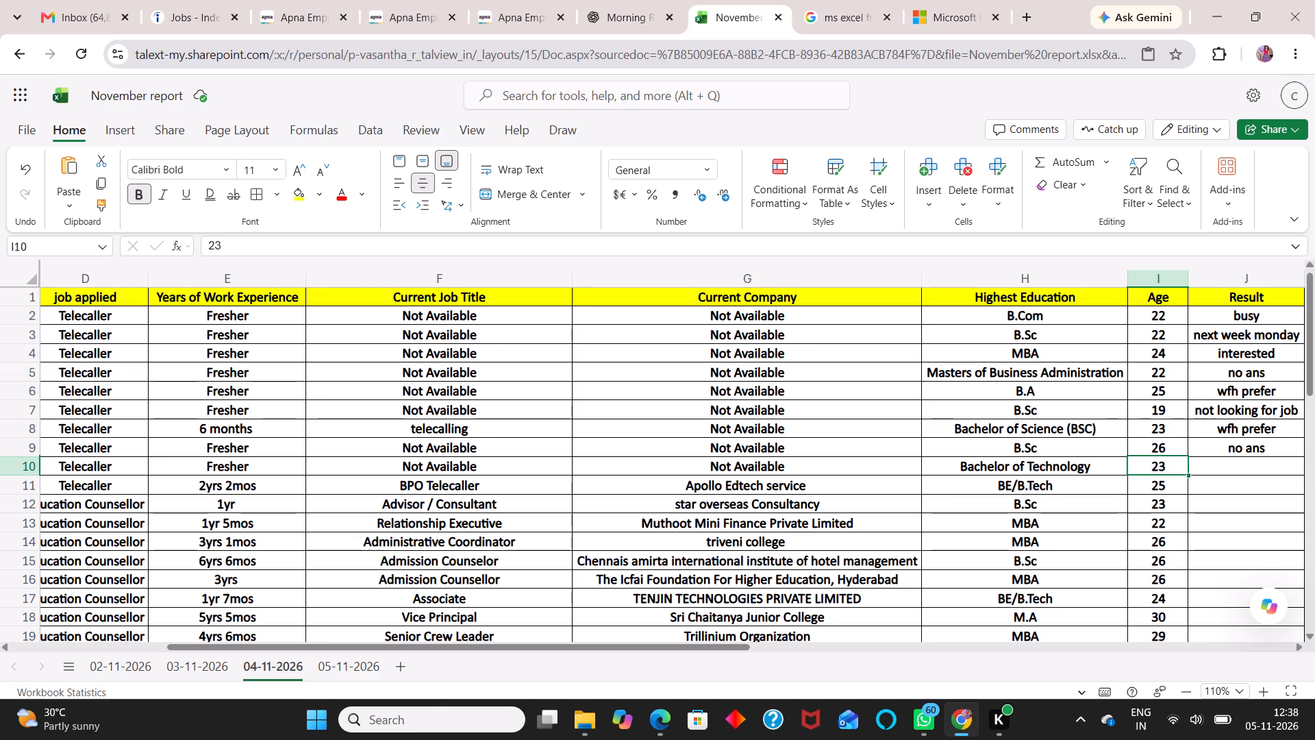
left_click(1204, 460)
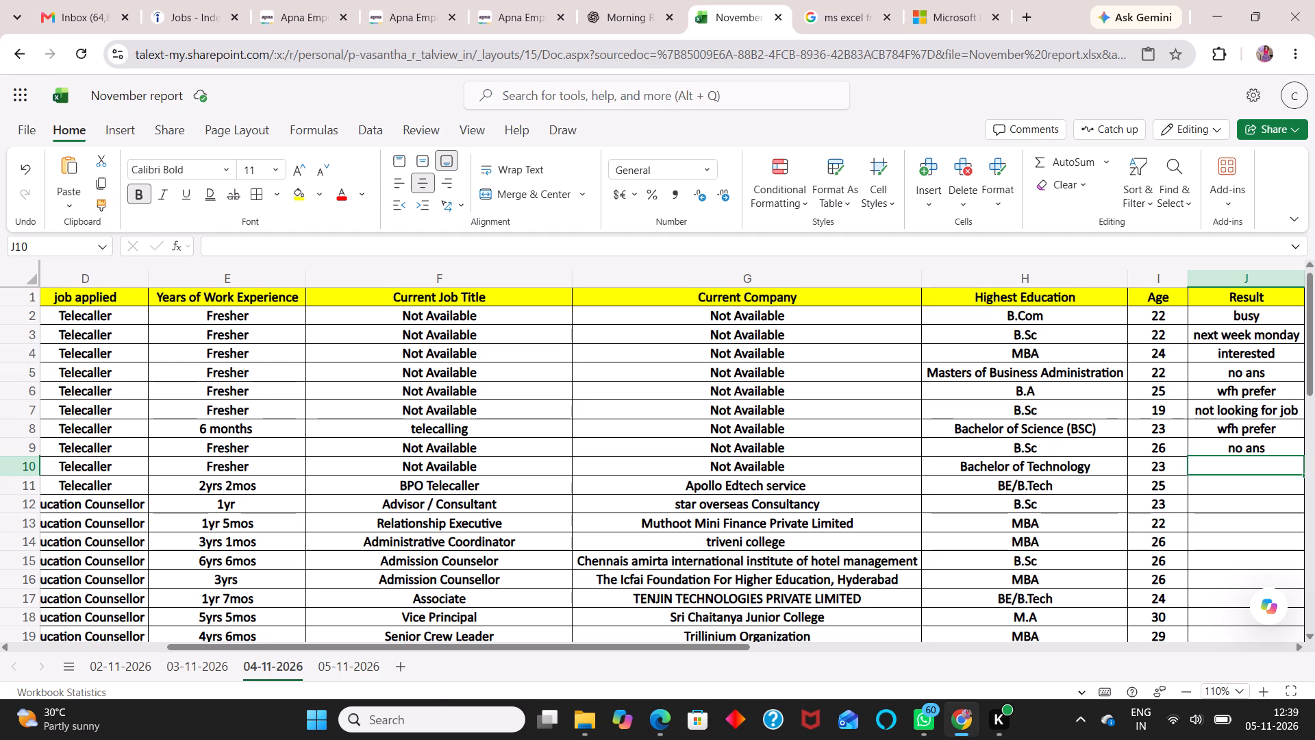
left_click(130, 464)
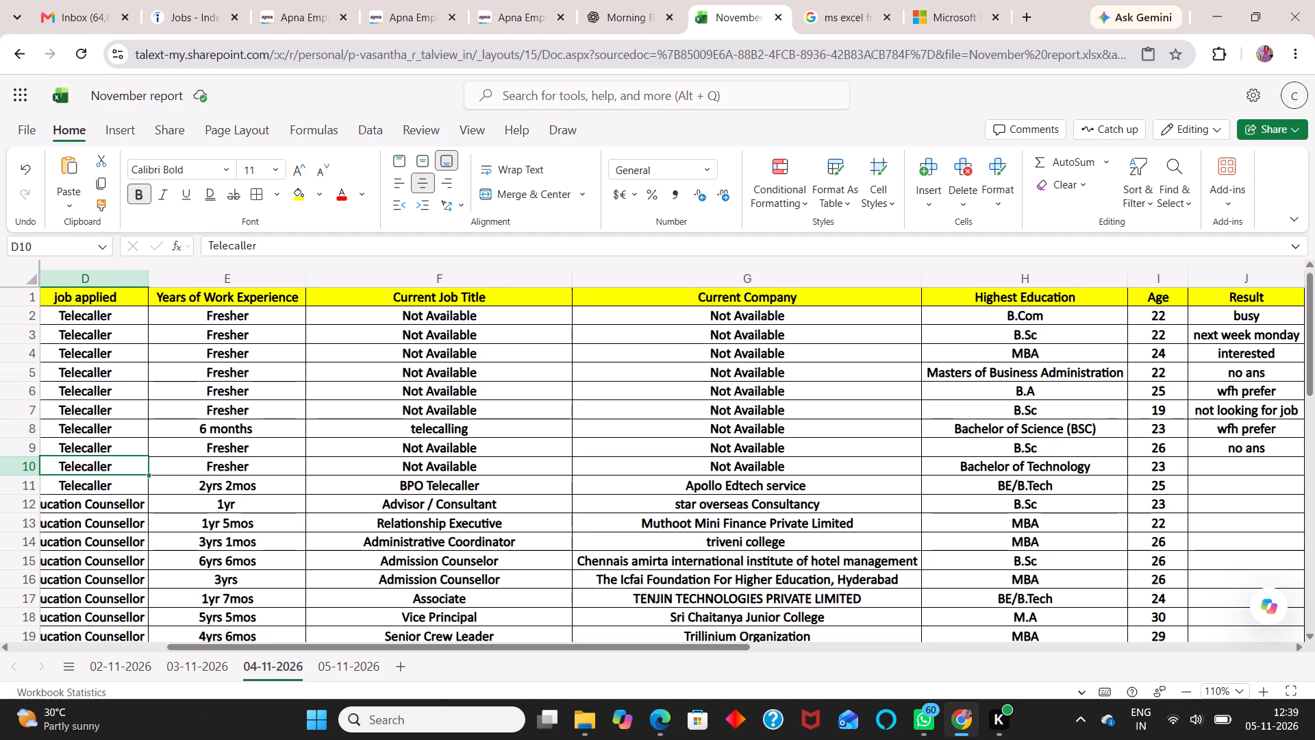
left_click(227, 465)
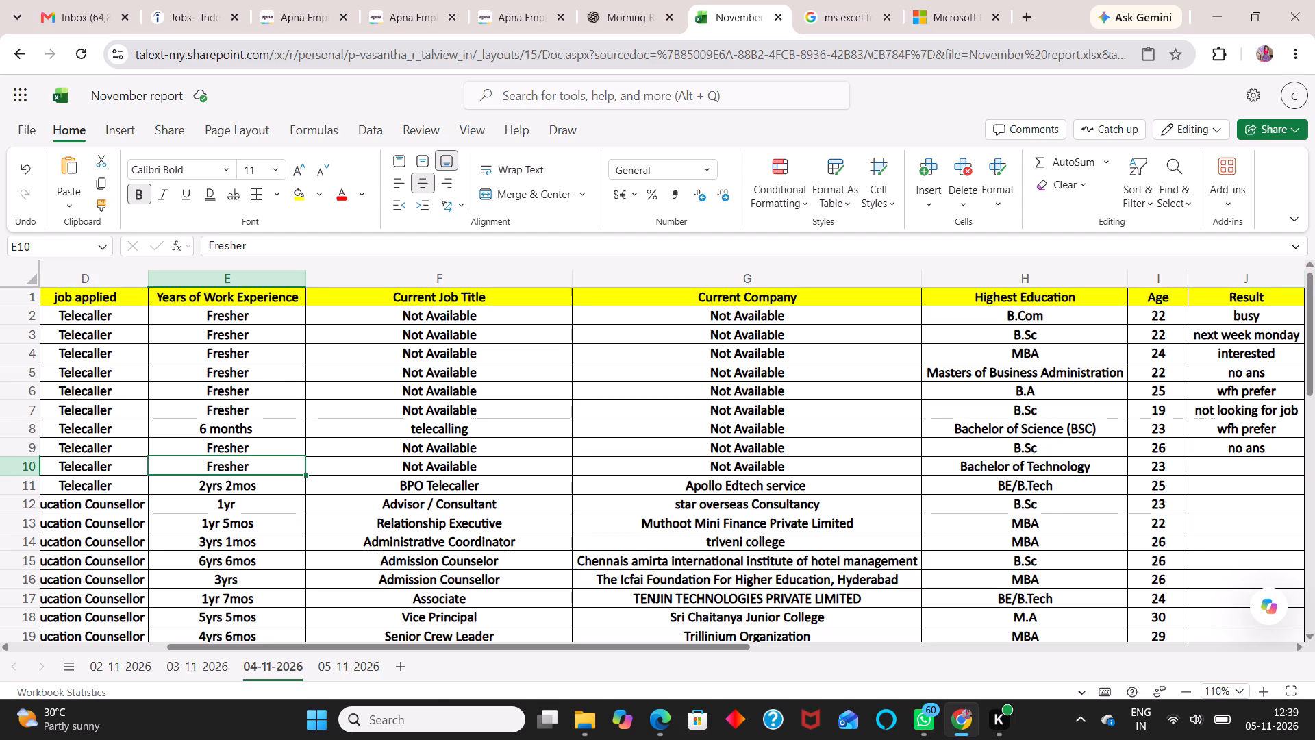
left_click(384, 470)
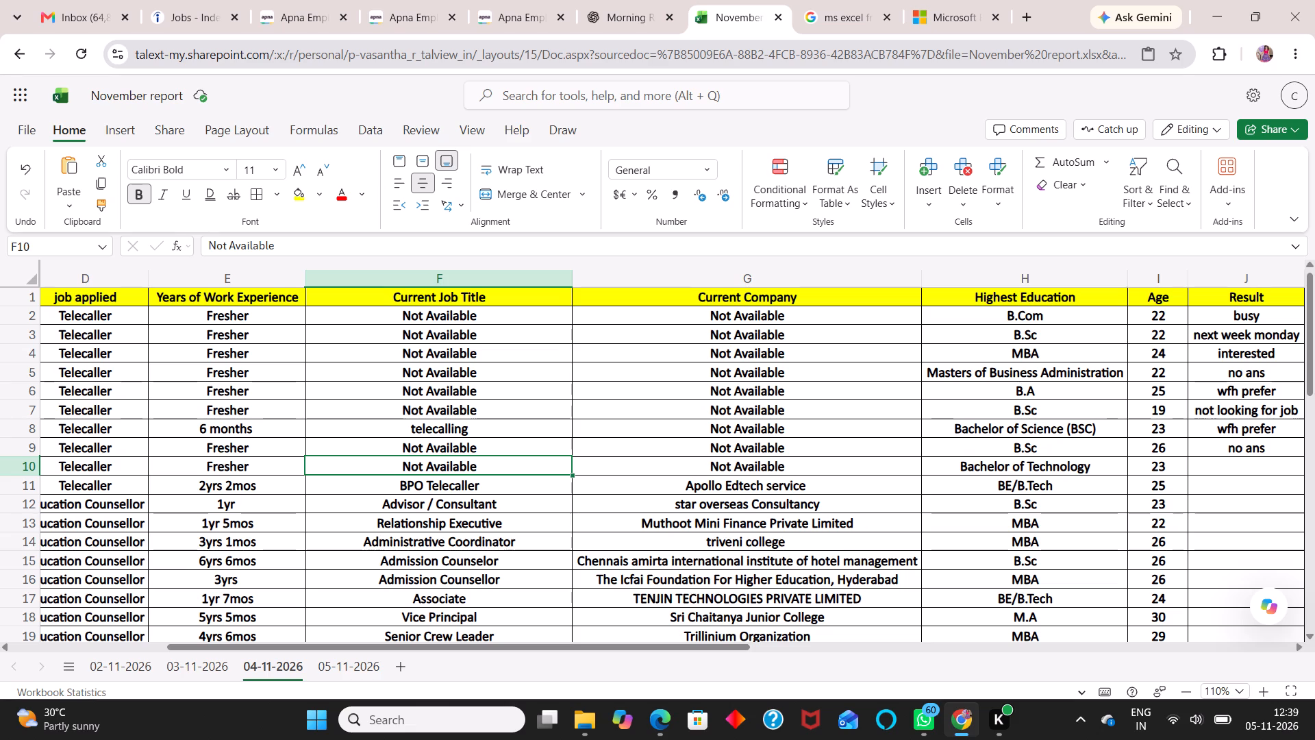
Enter "jntu" as the Result for the candidate in row 10 of the 04-11-2026 sheet.
key("Right")
key("Right")
key("Right")
key("Right")
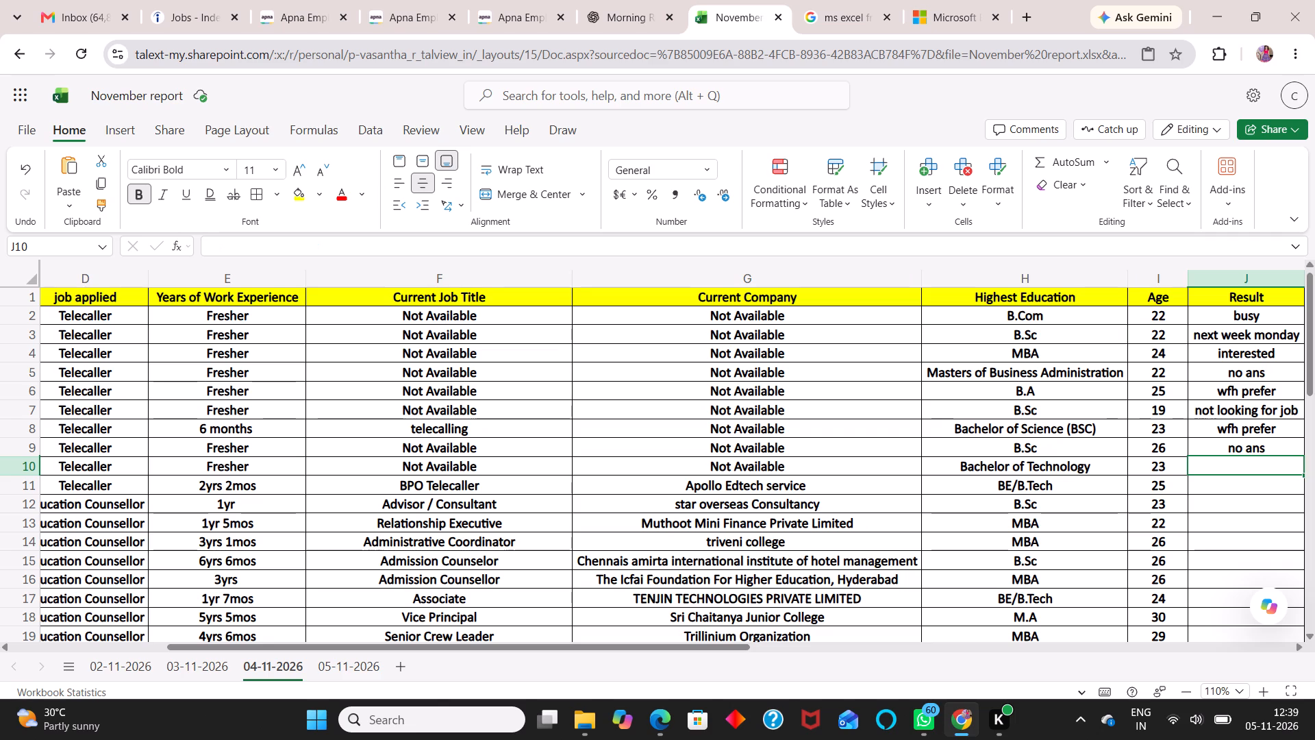
type("jn")
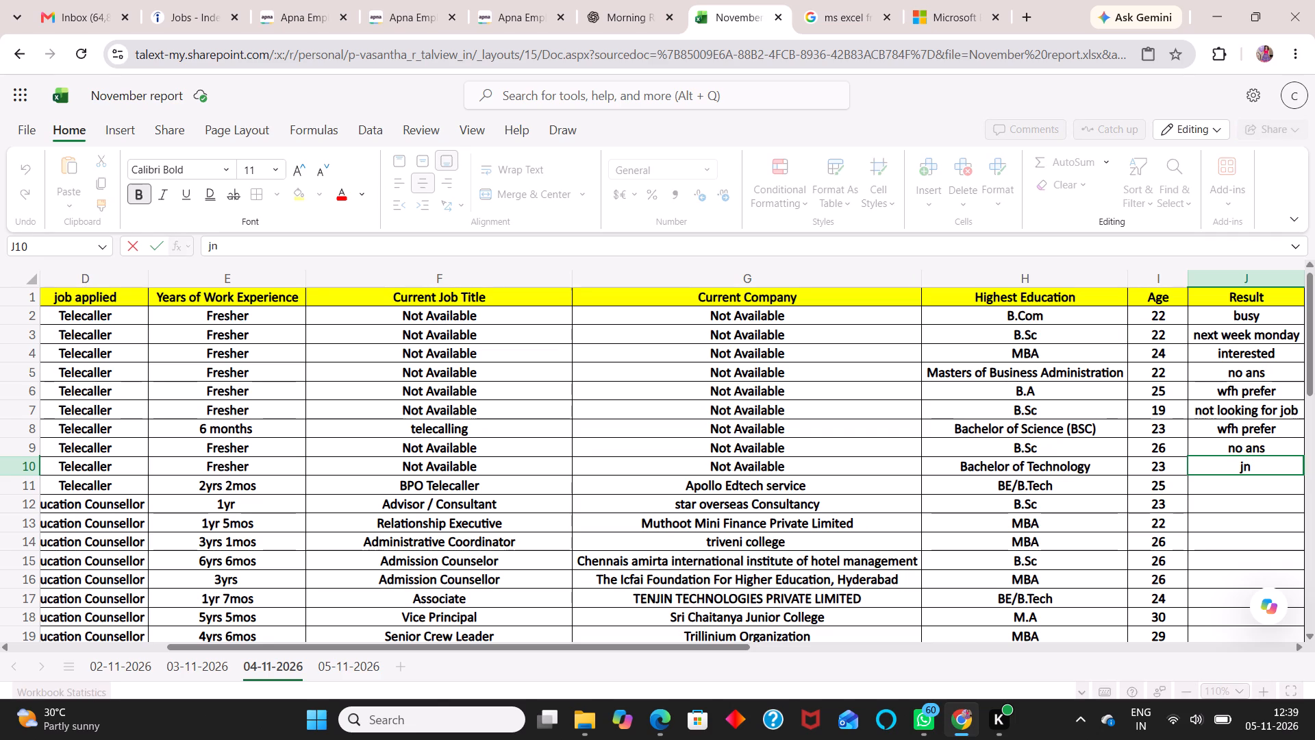
type("tu")
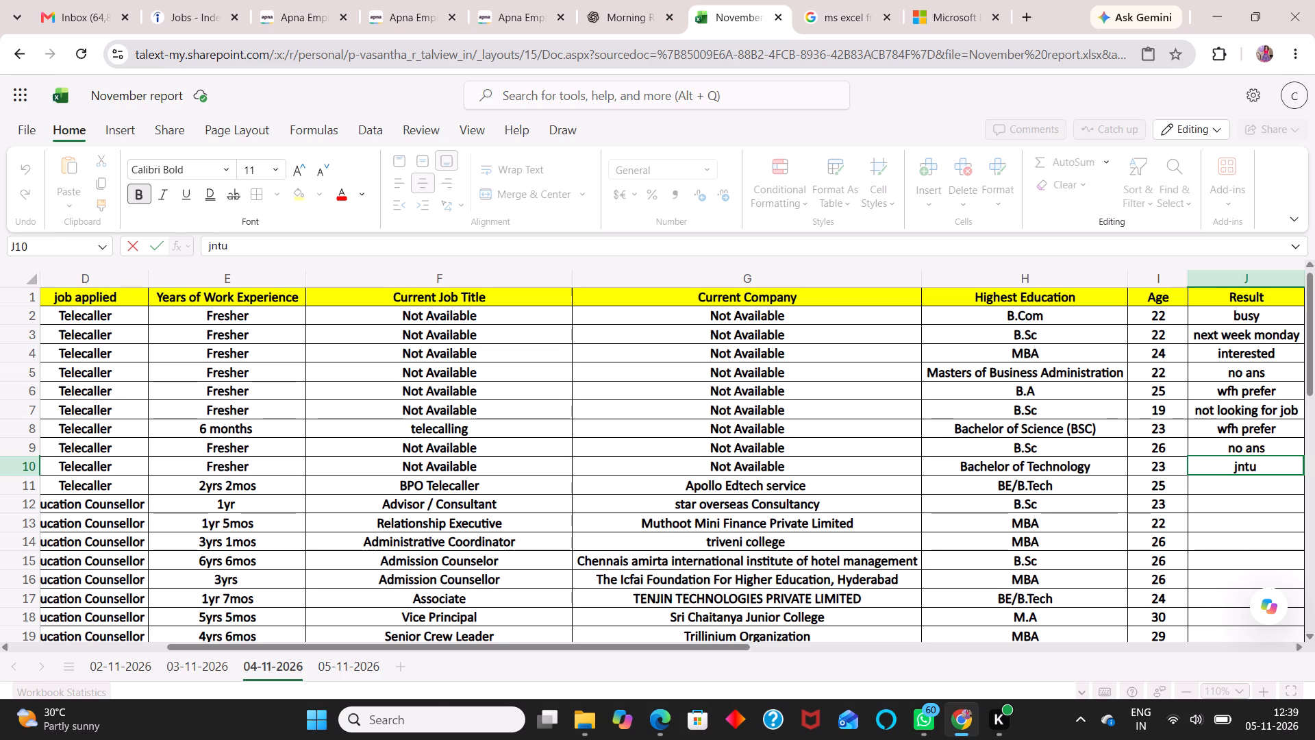
key("Return")
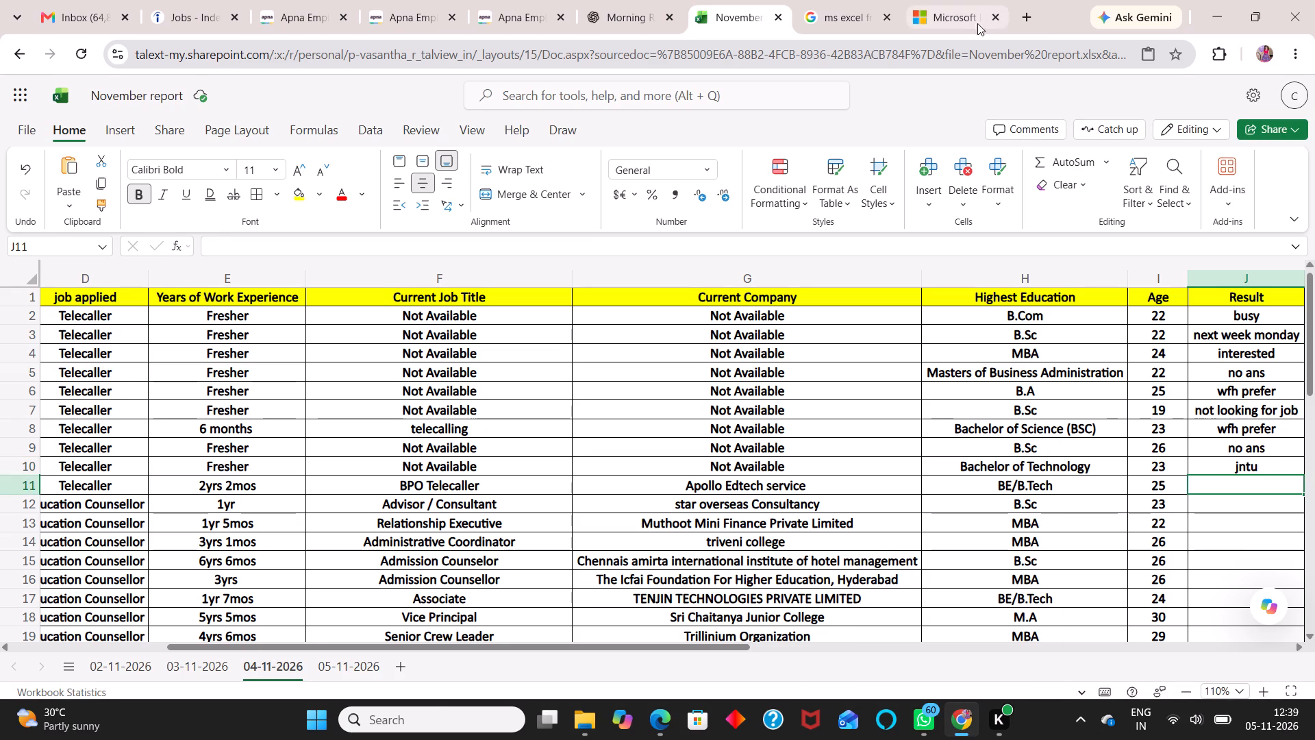
Search Google for "jntu city" in the existing search page to check the location, and close that page.
left_click(851, 7)
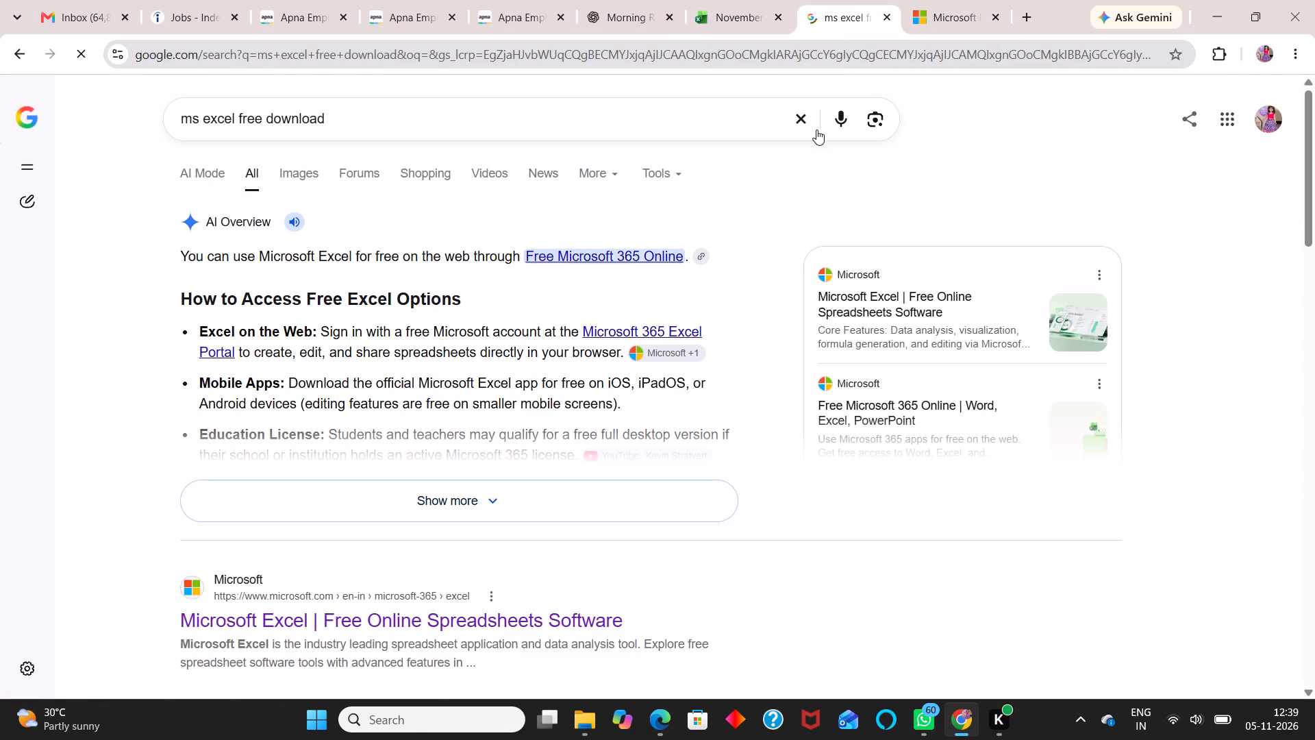
left_click(806, 119)
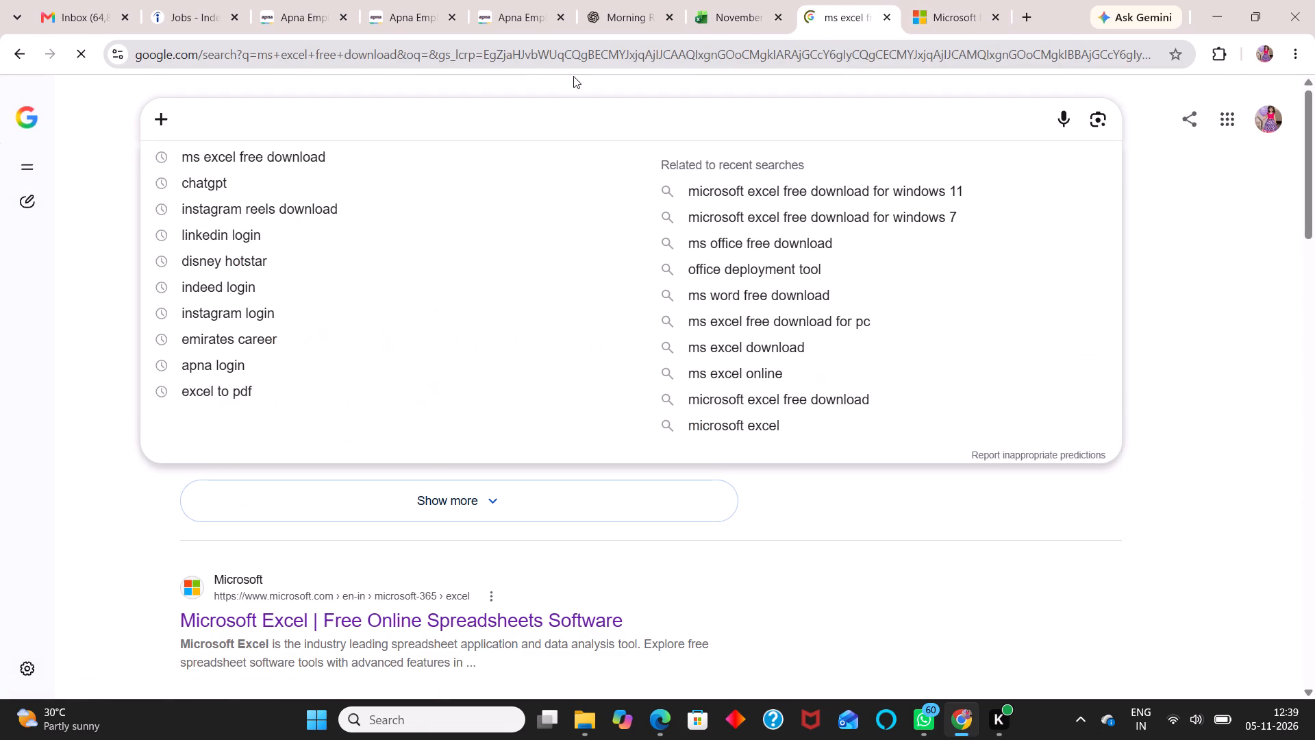
type("jntu")
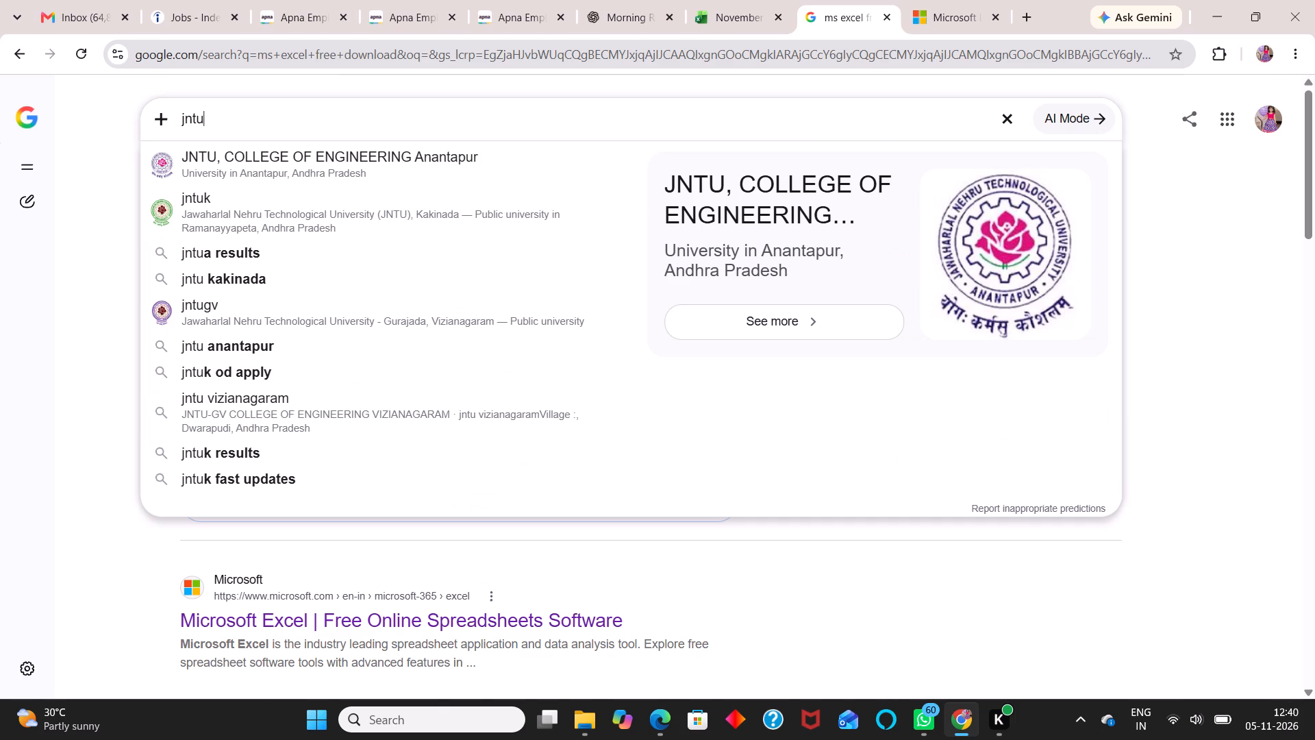
key("space")
key("l")
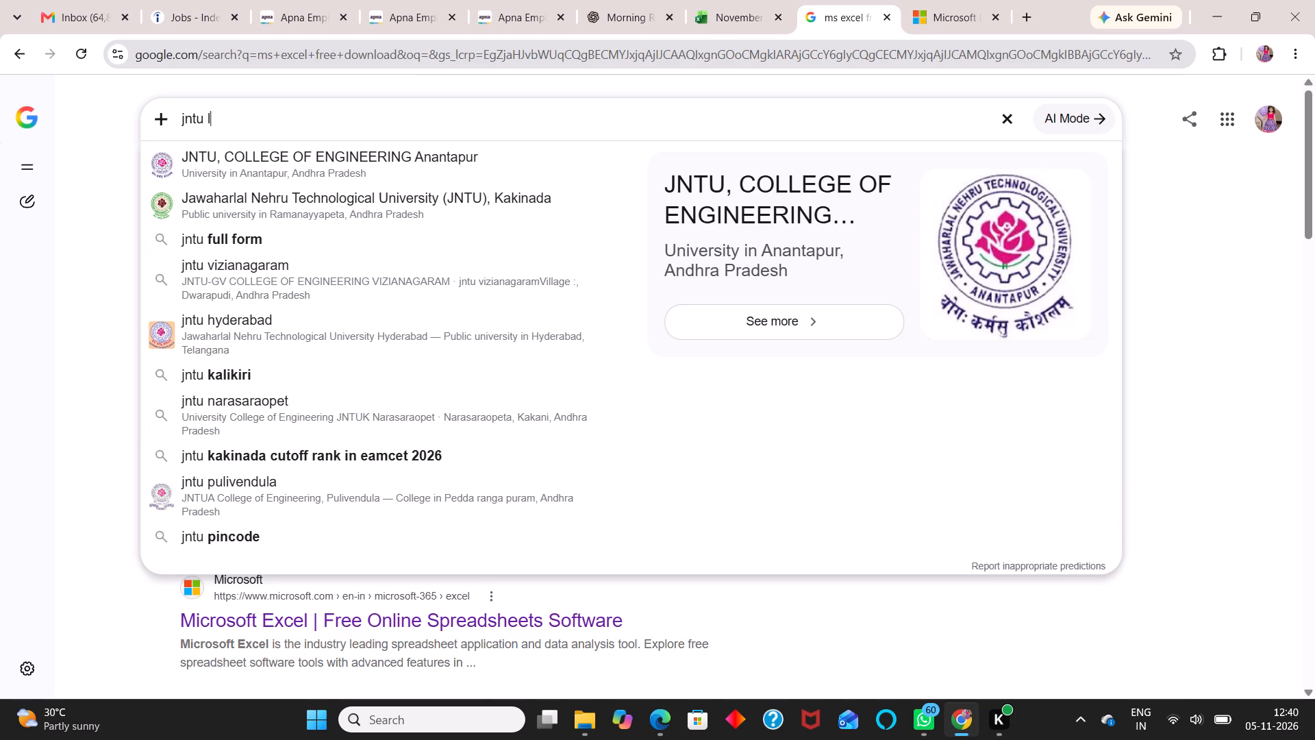
key("BackSpace")
type("whuch")
key("space")
key("BackSpace")
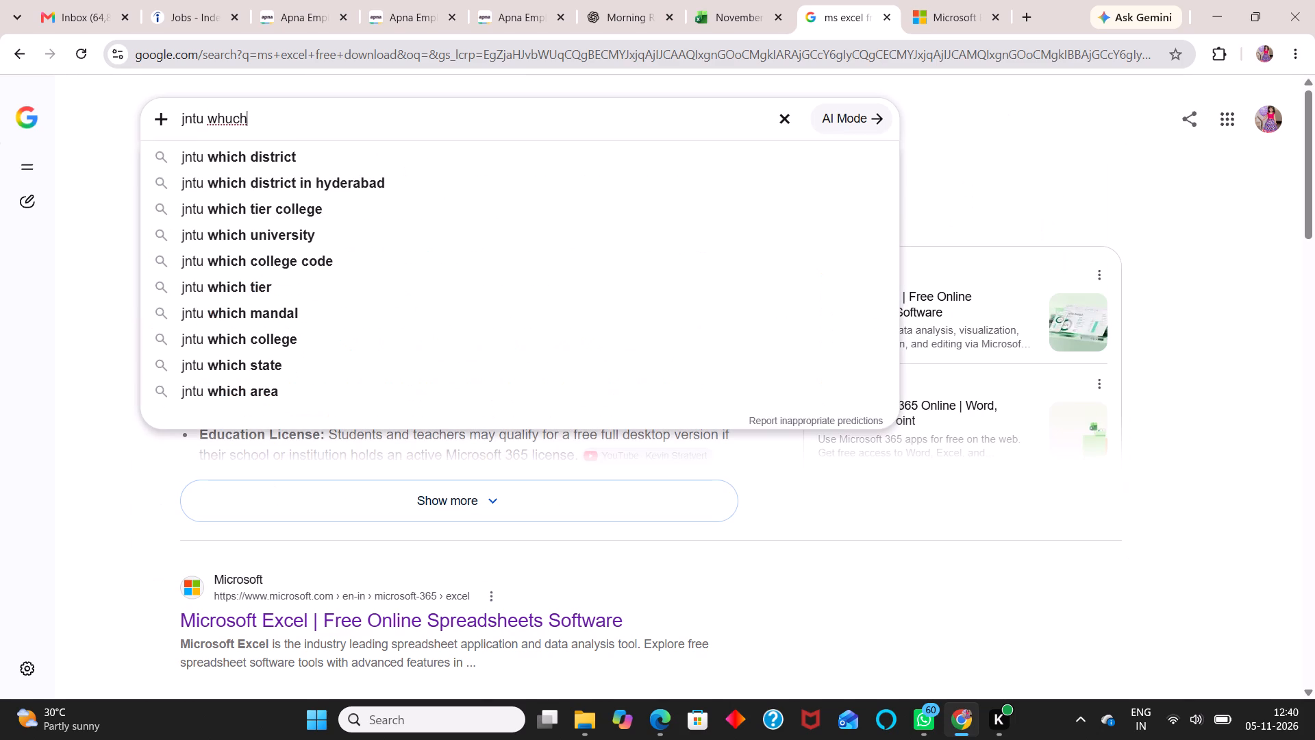
key("BackSpace")
key("BackSpace")
key("BackSpace")
type("ich")
key("space")
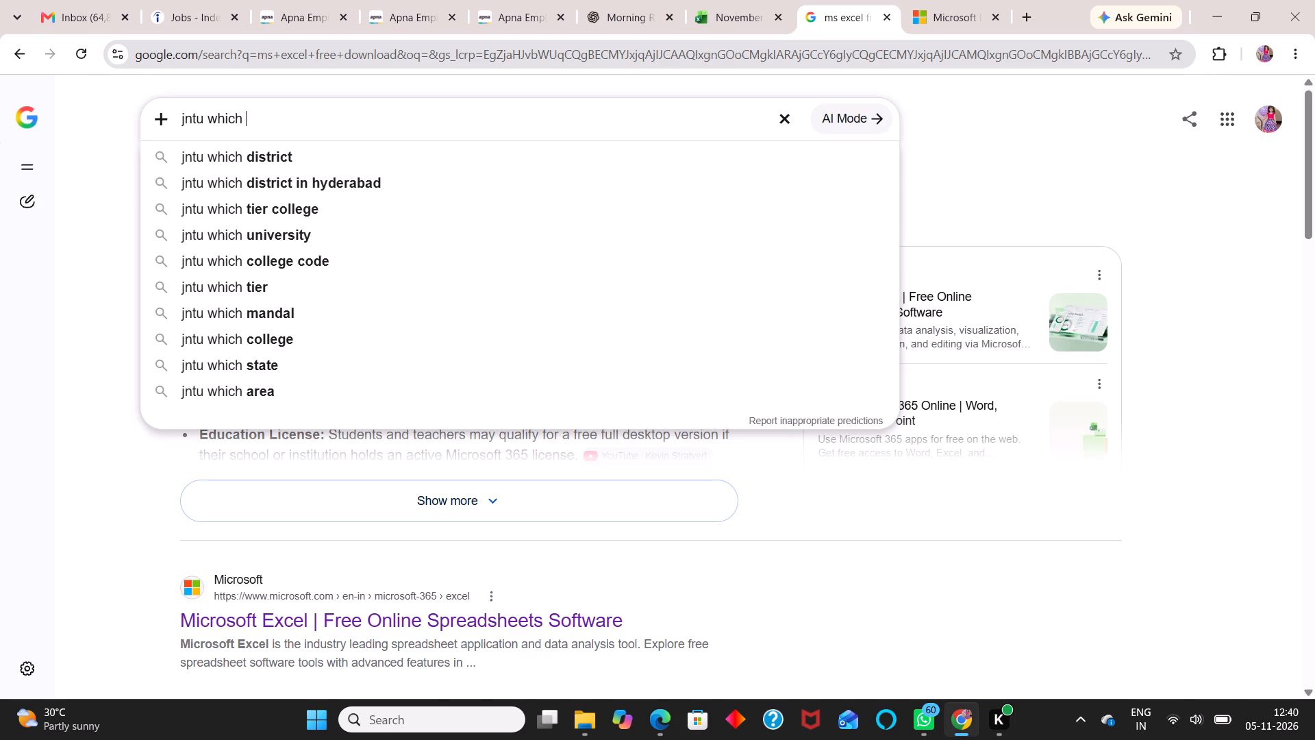
type("city")
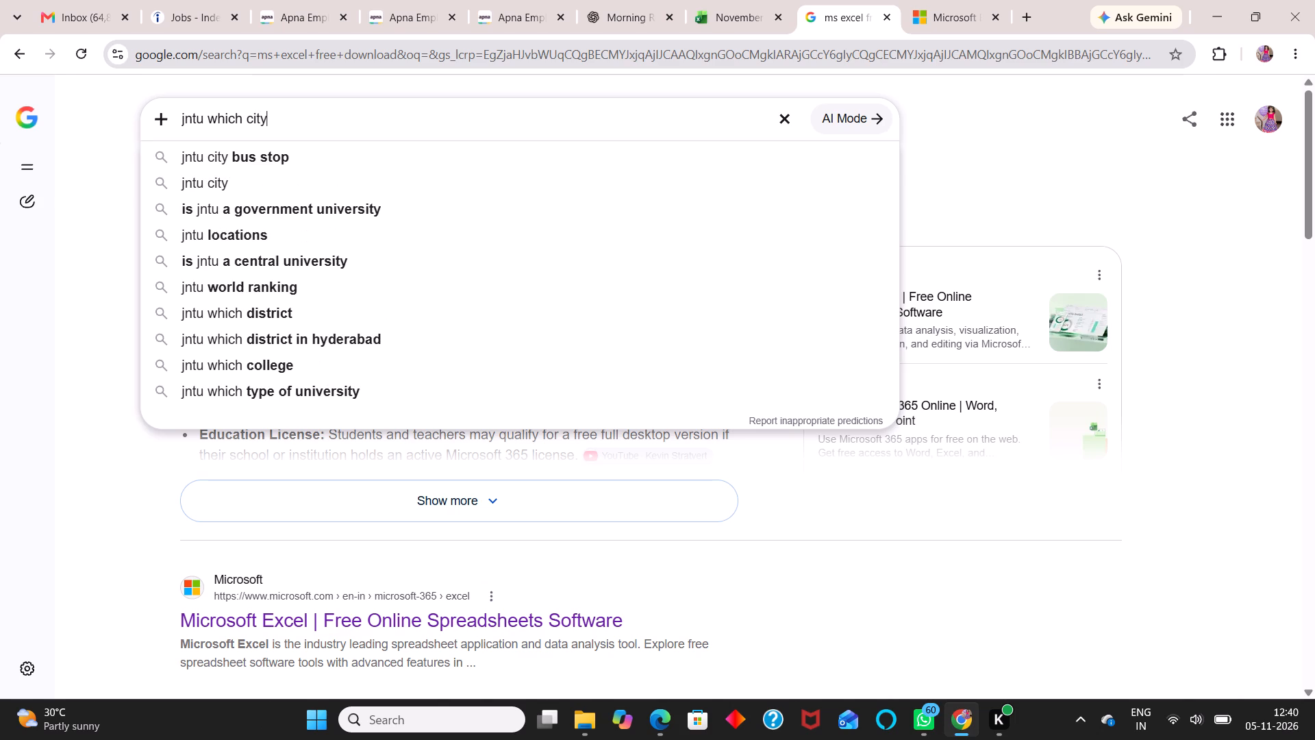
left_click(341, 182)
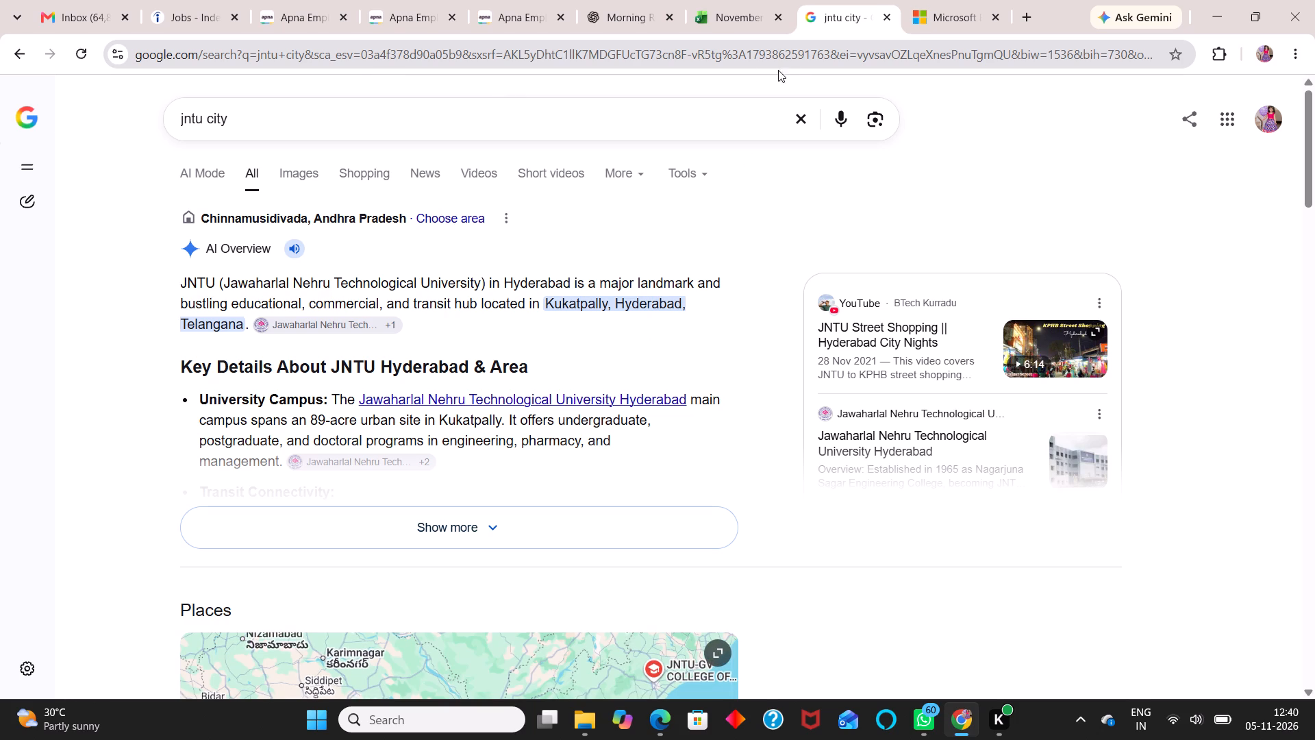
left_click(889, 19)
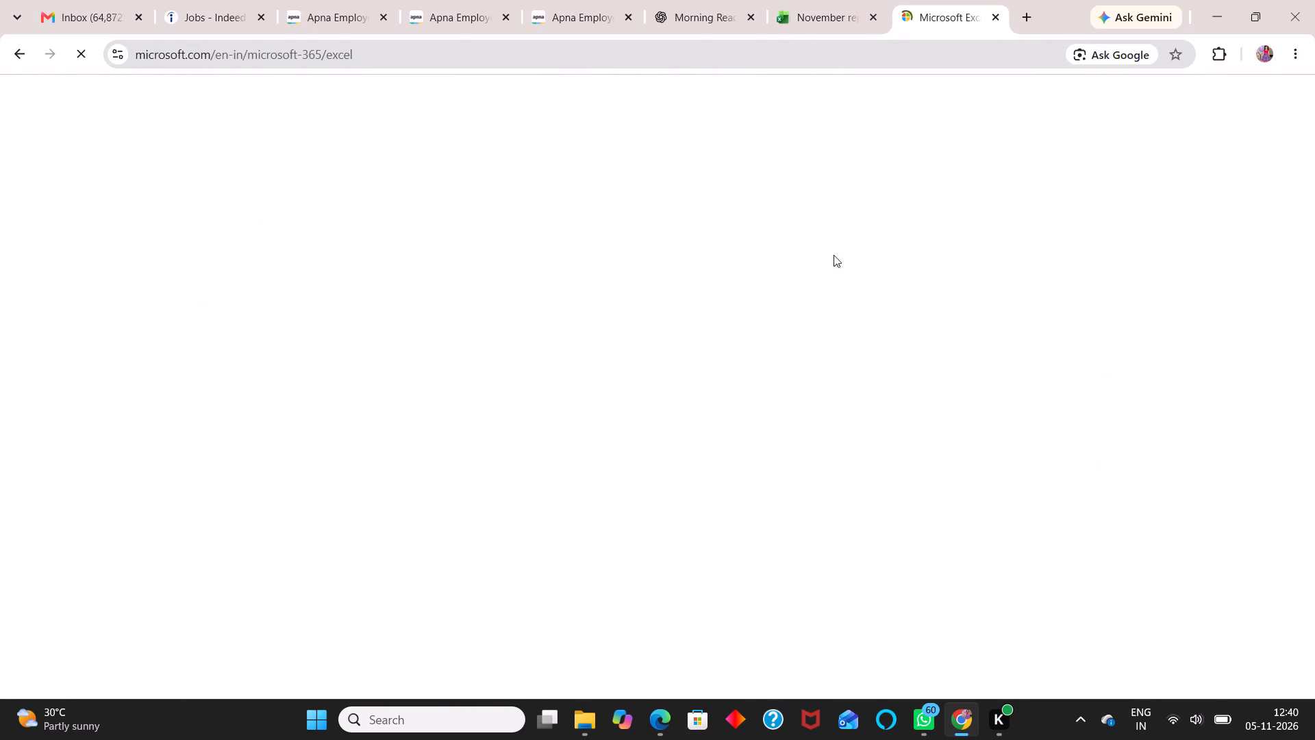
Return to the November report workbook and enter "hyd" in cell K10, beside the row 10 candidate's Result.
left_click(830, 25)
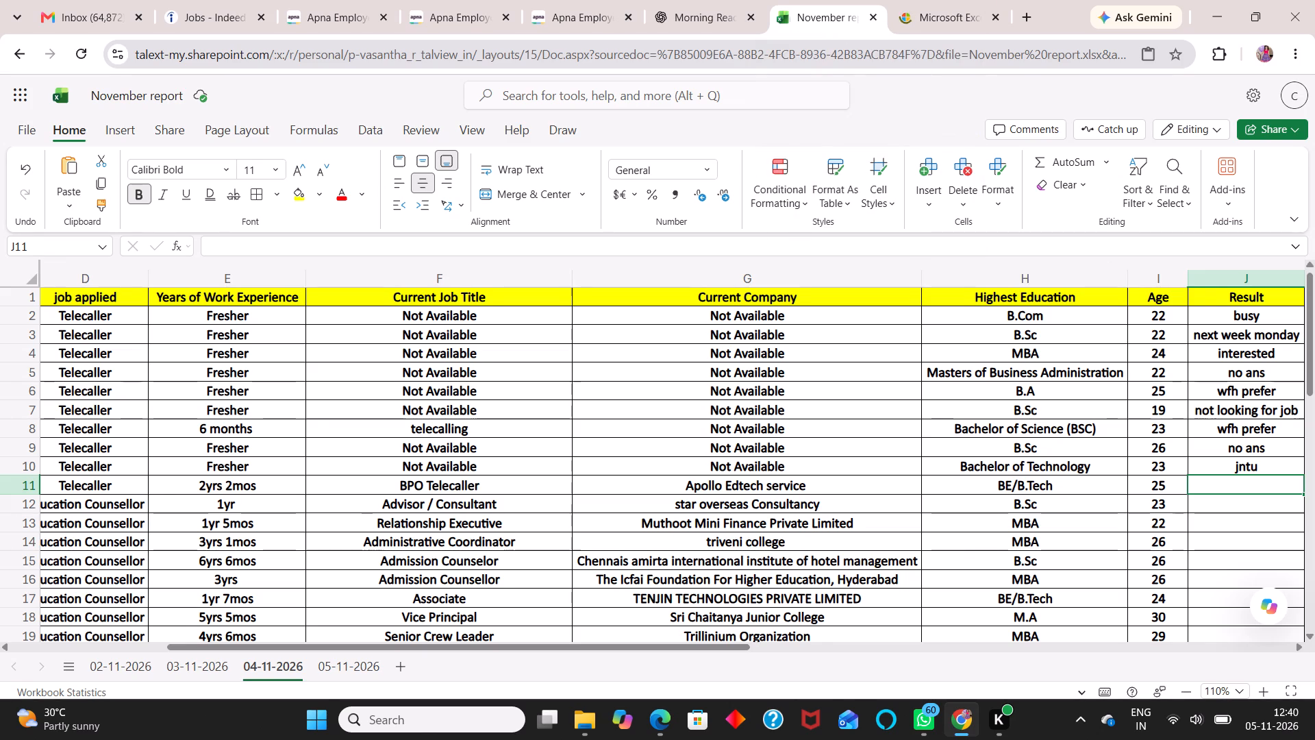
scroll(1176, 400, "left", 2)
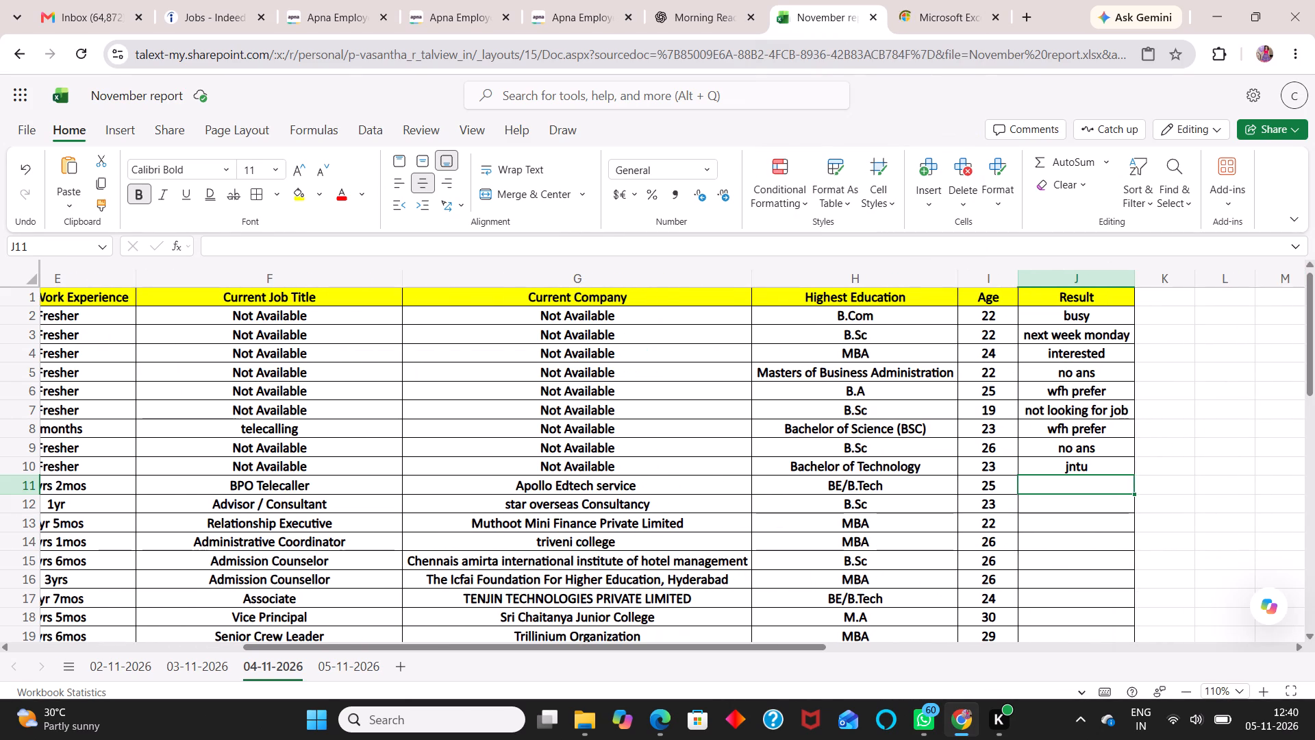
left_click(1149, 467)
type("hyd")
key("Return")
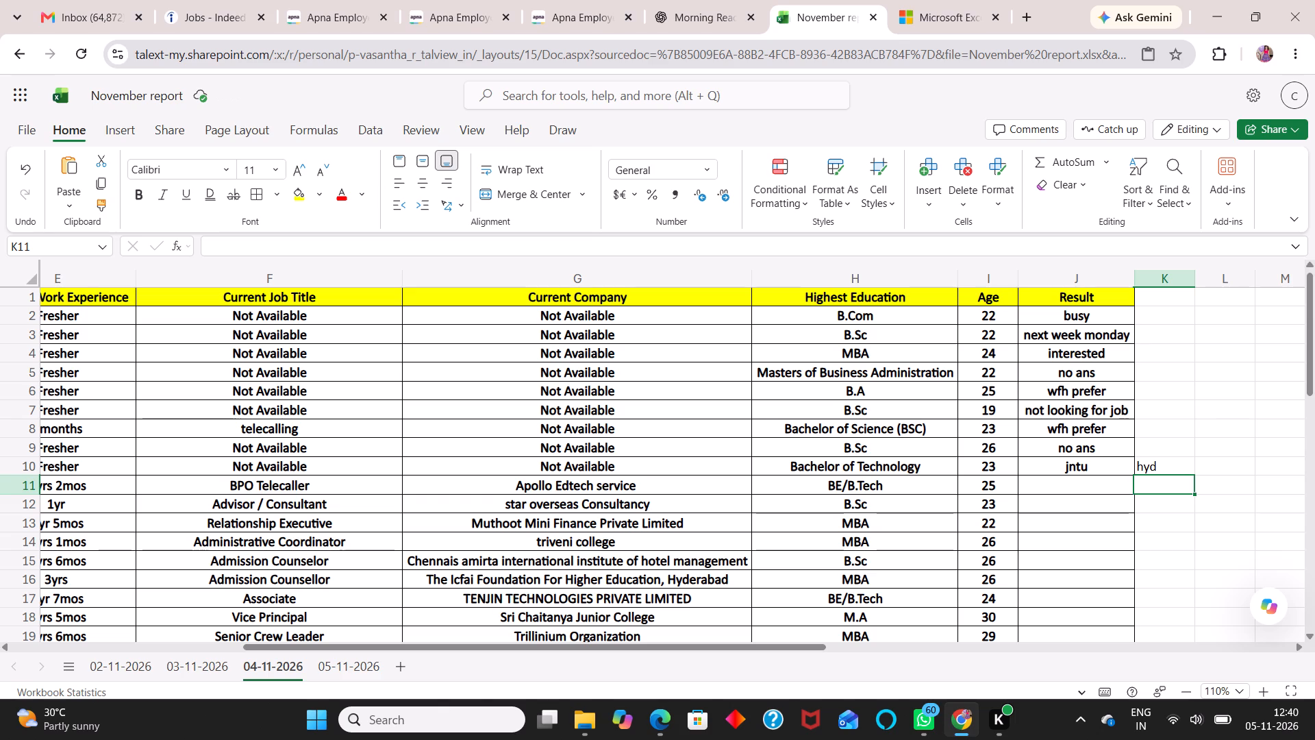
Review the row 11 candidate's details on the 04-11-2026 sheet, back to the phone number and full name.
key("Left")
key("Left")
key("Left")
key("Left")
key("Left")
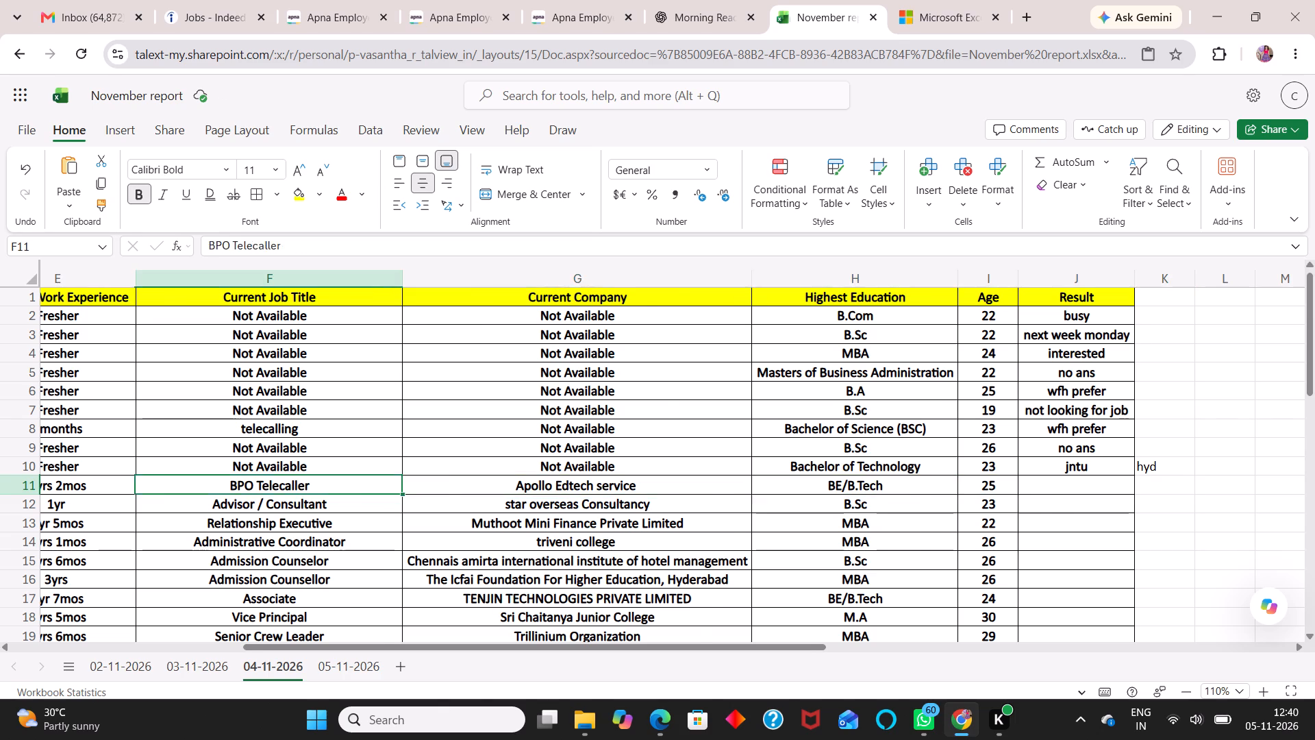
key("Left")
key("Left")
key("Left")
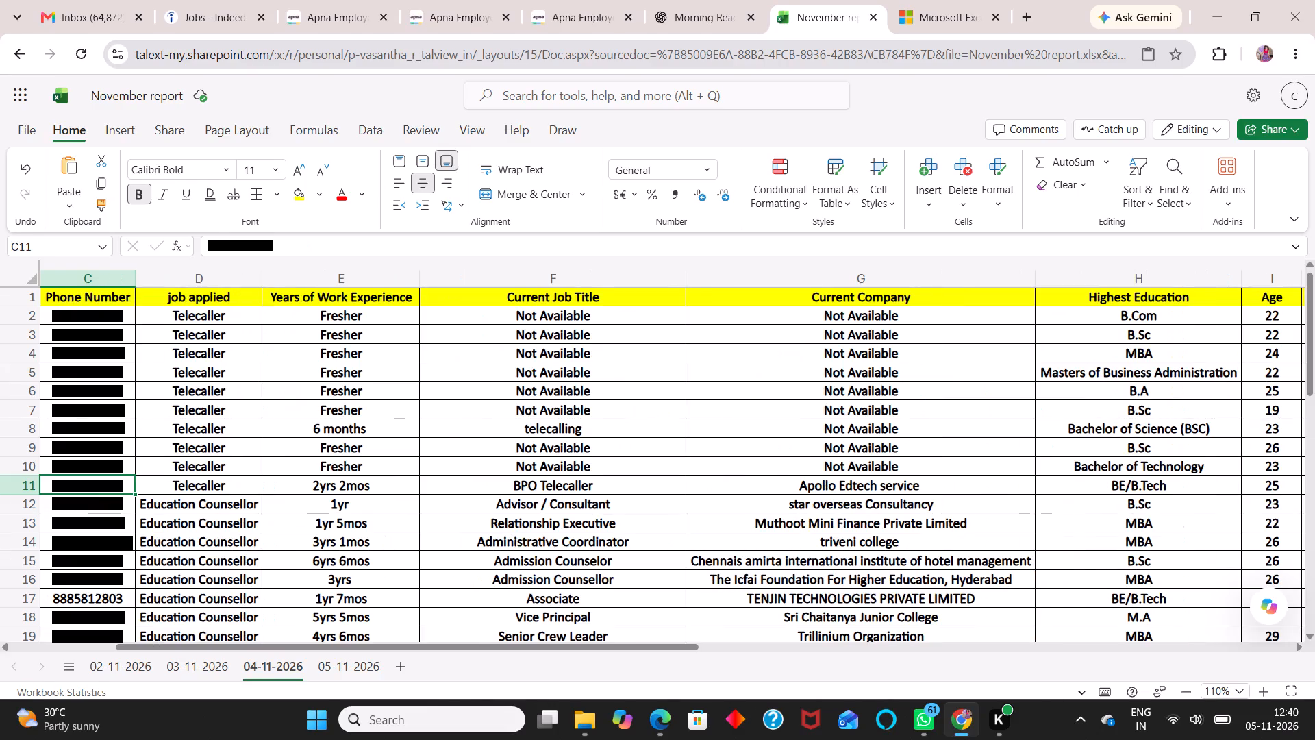
key("Left")
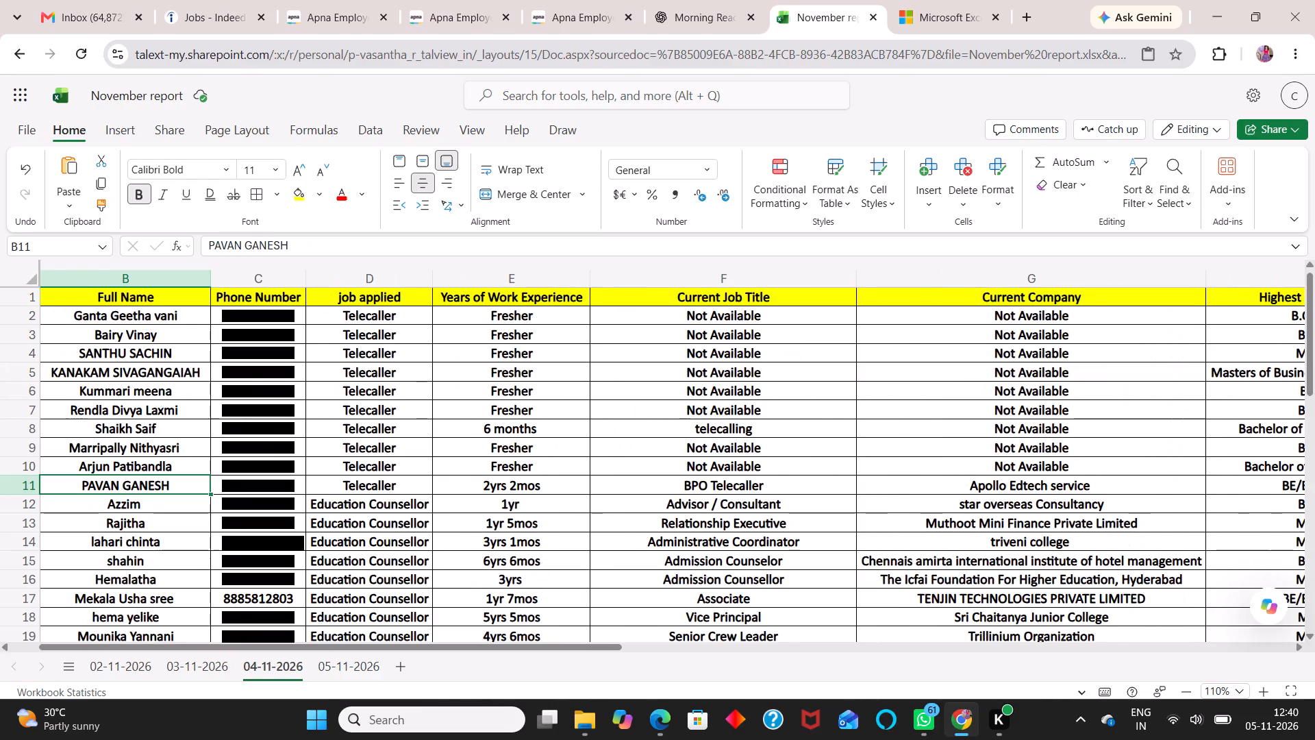
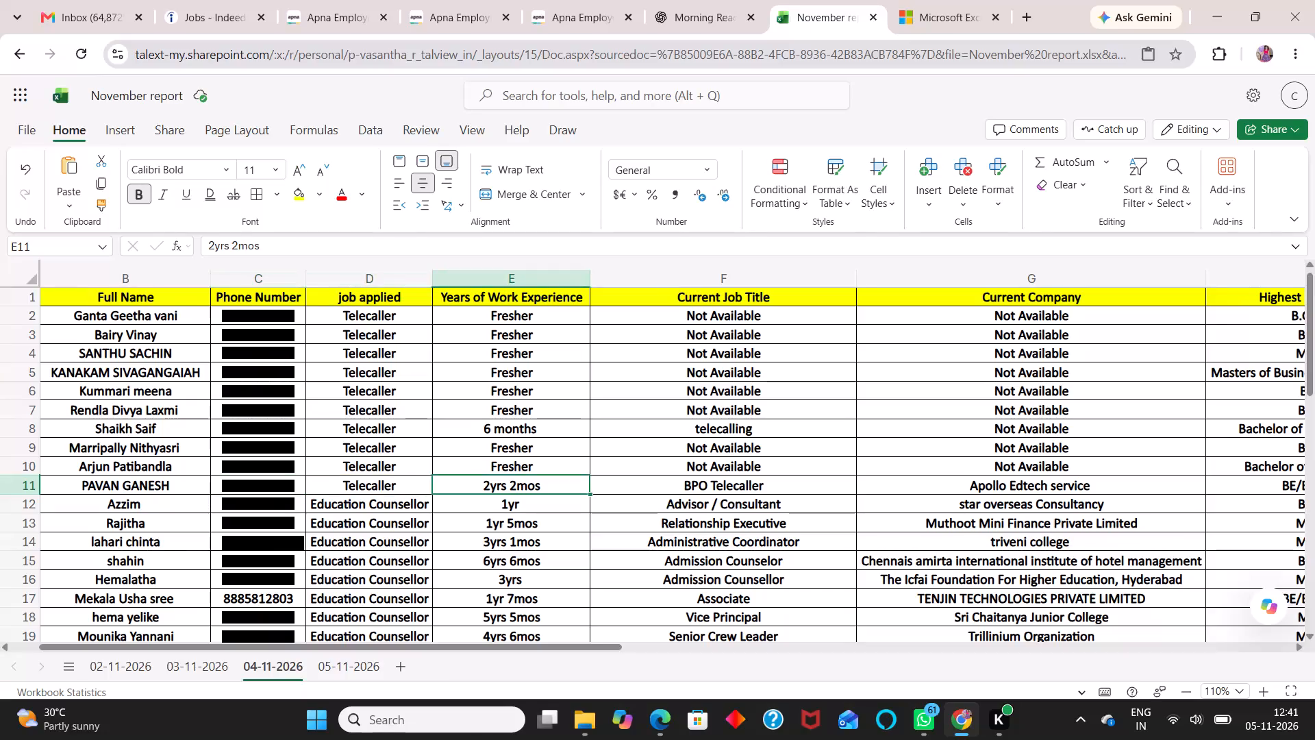
Enter "busy" as the Result for the candidate in row 11 of the 04-11-2026 sheet.
key("Right")
key("Right")
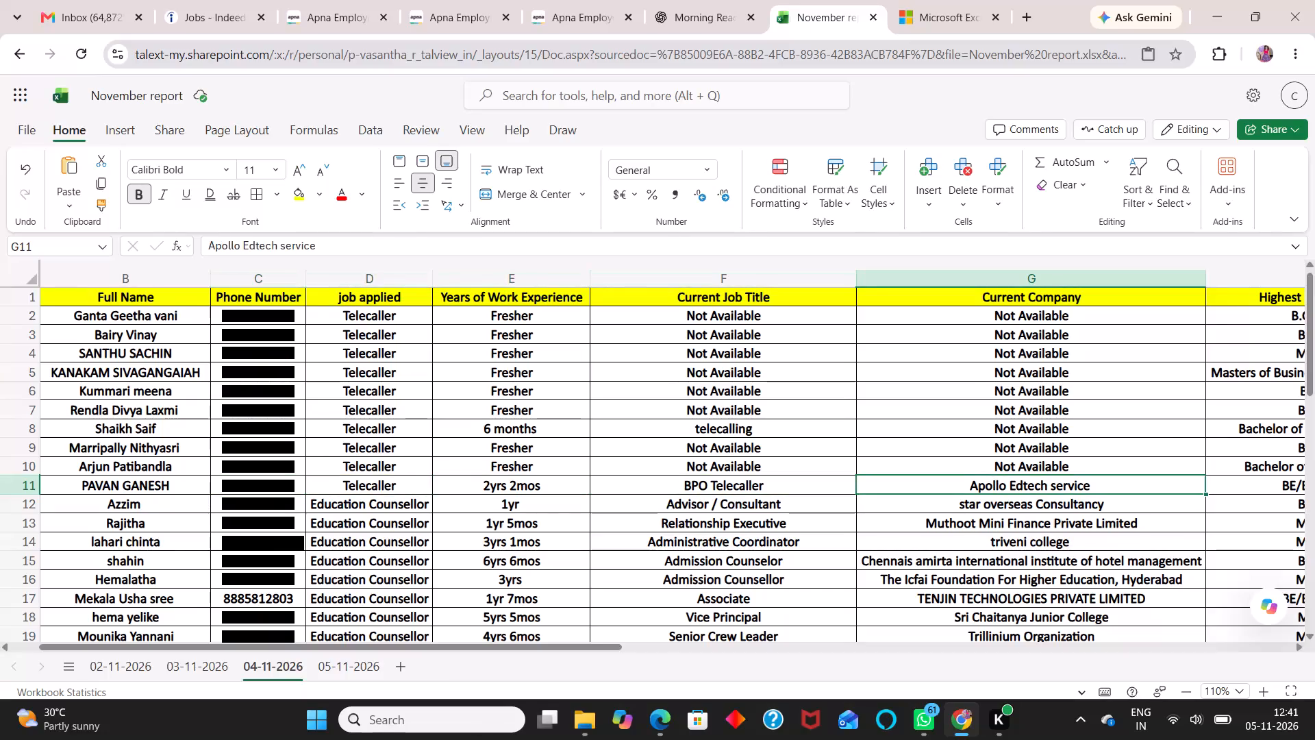
key("Right")
key("Right")
key("Right")
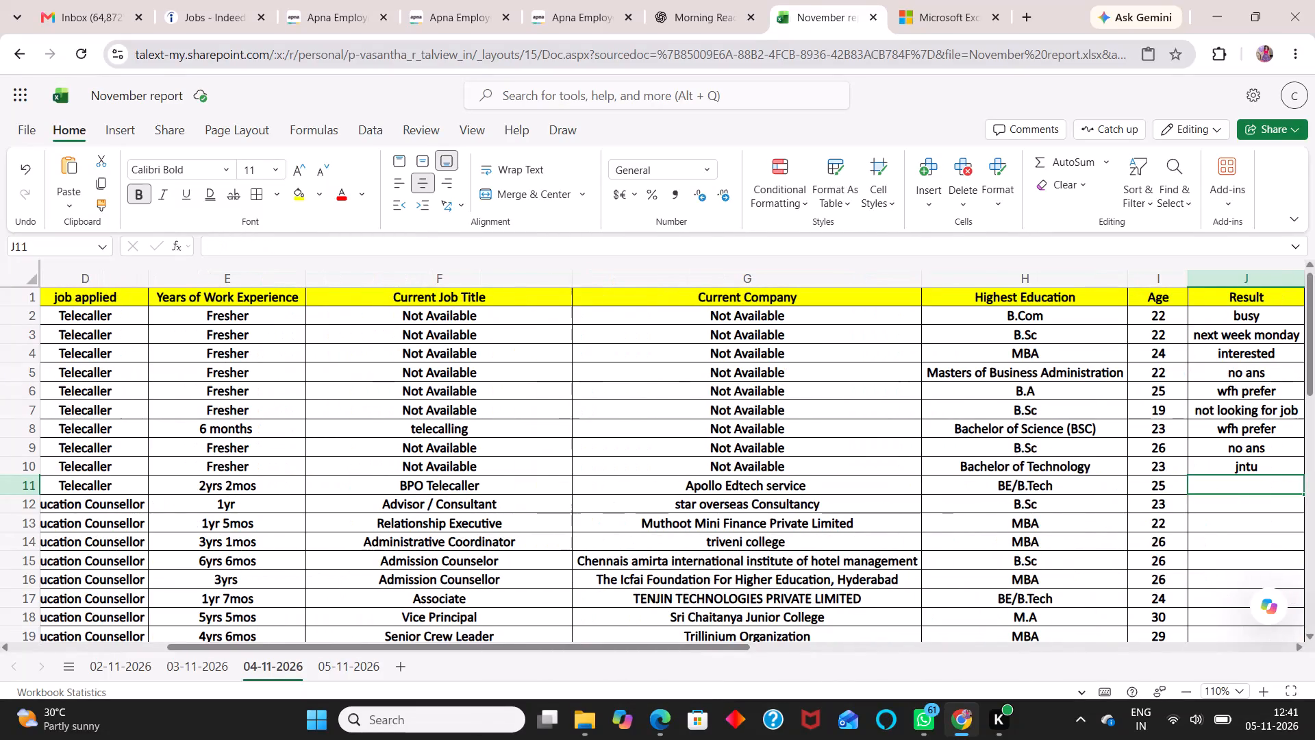
type("bu")
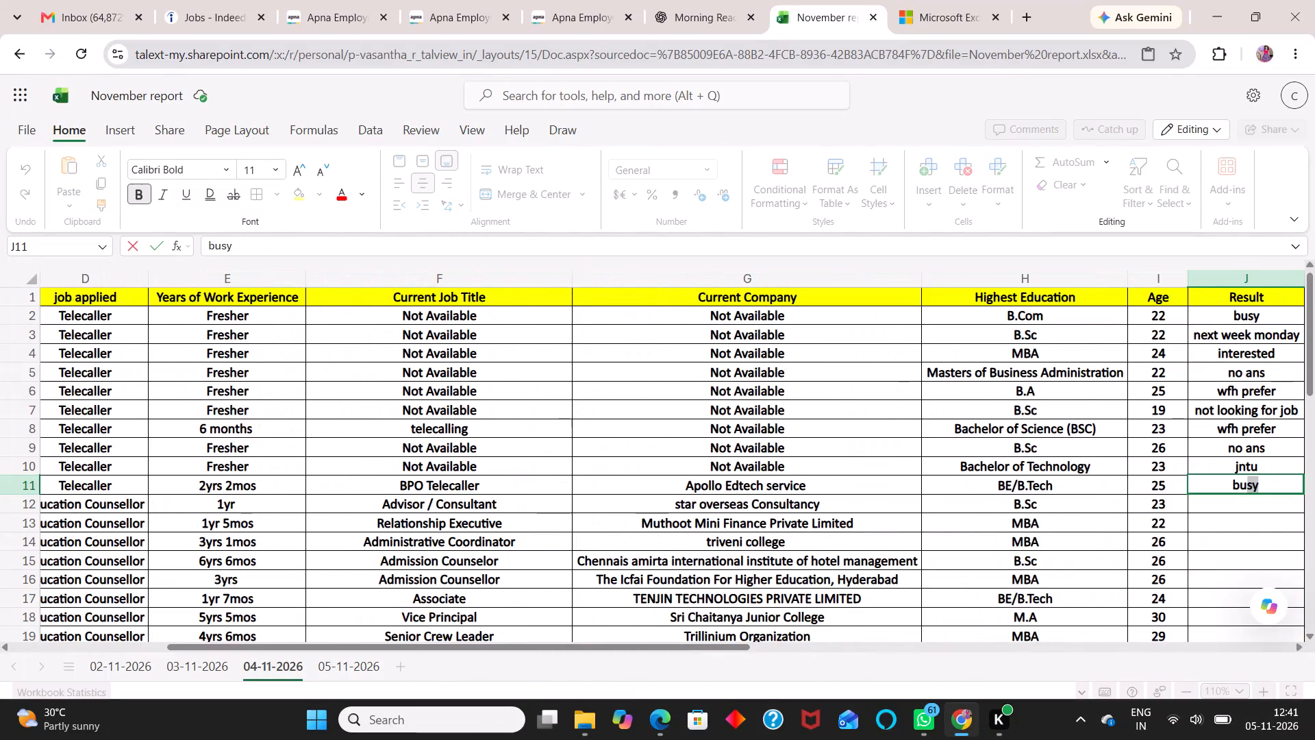
key("Return")
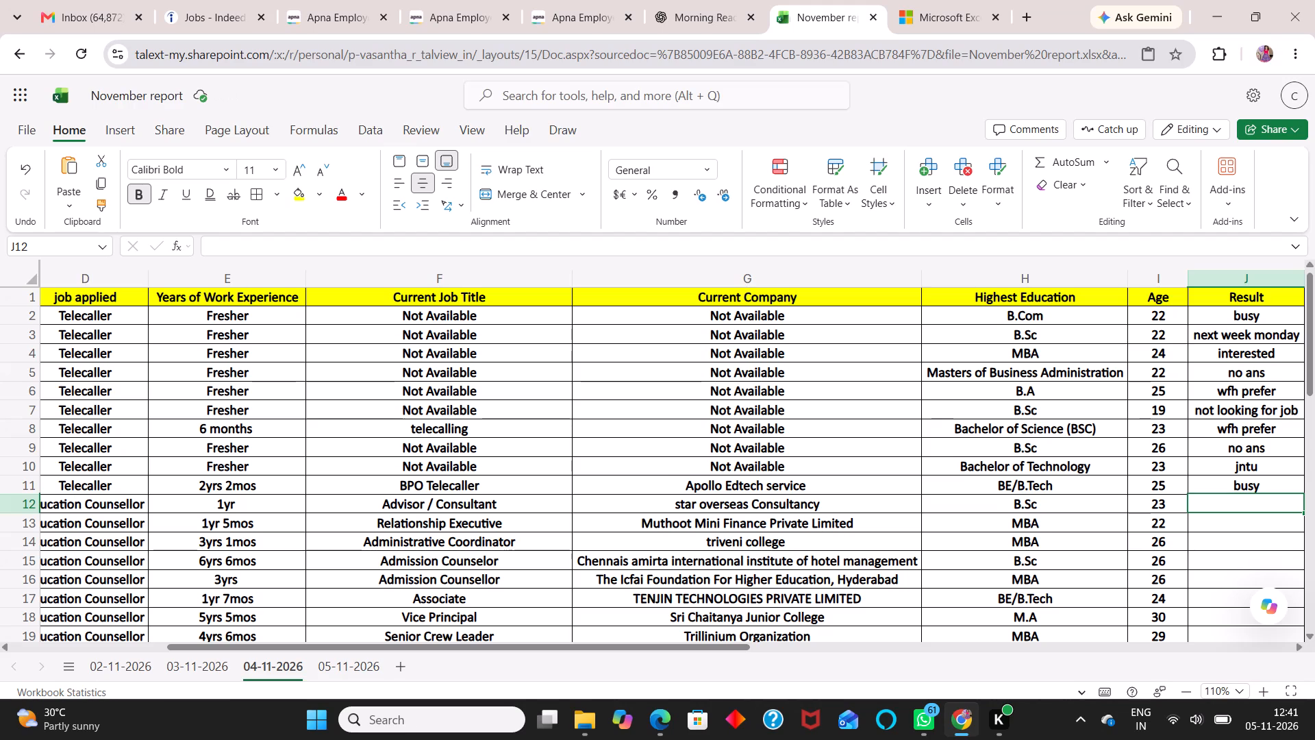
Review the row 12 candidate's details on the 04-11-2026 sheet, back to the phone number and full name.
key("Left")
key("Left")
key("Left")
key("Left")
key("Left")
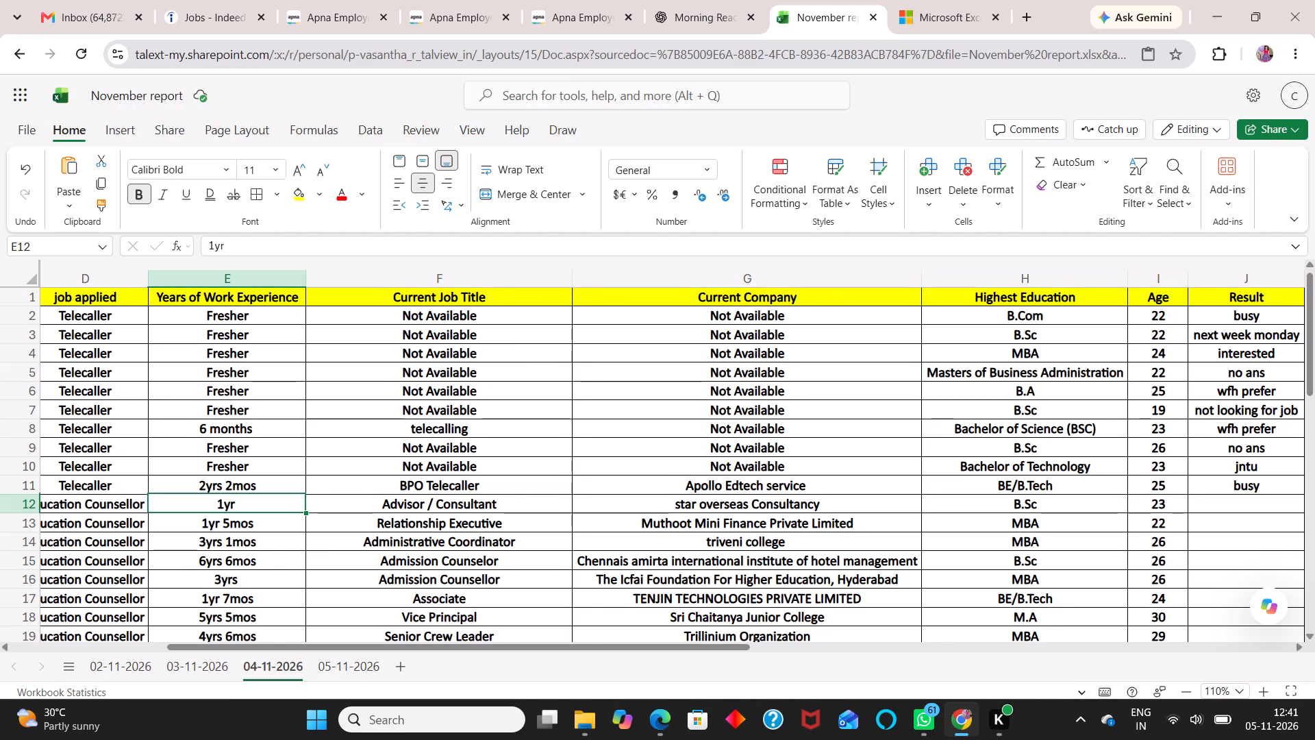
key("Left")
key("Left")
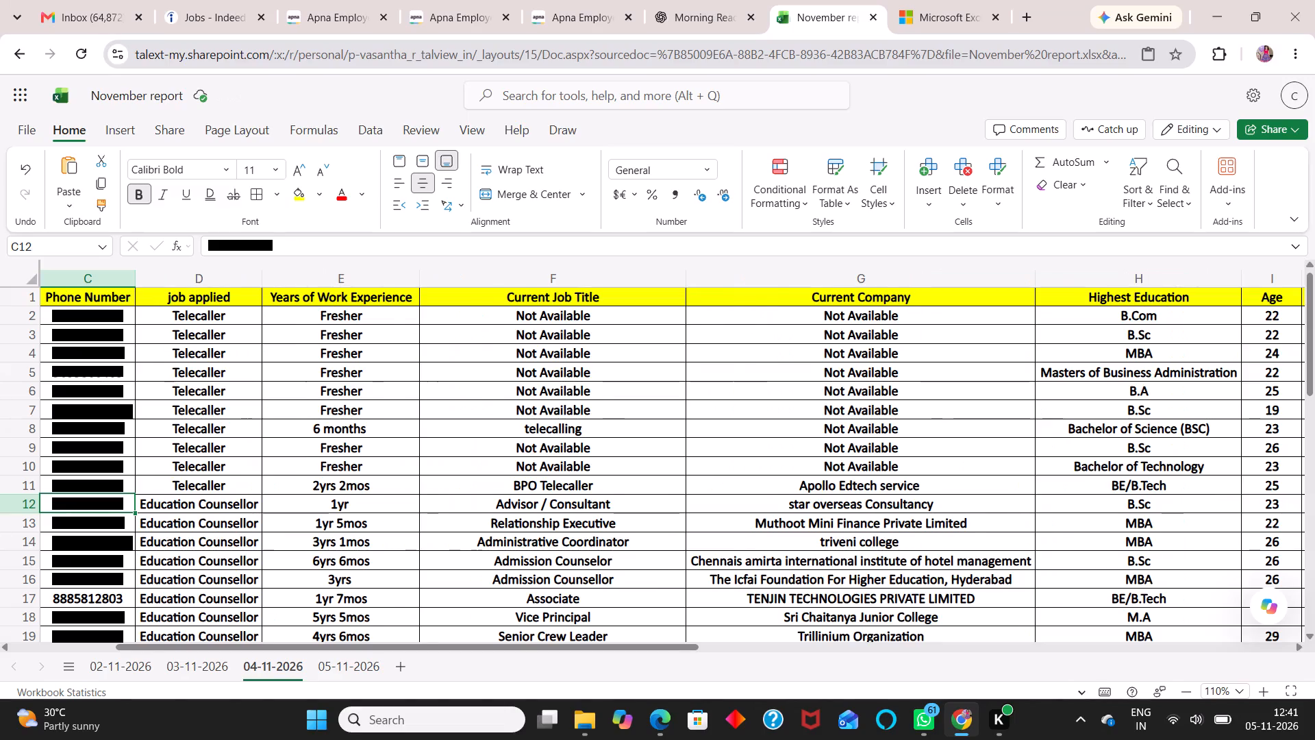
key("Left")
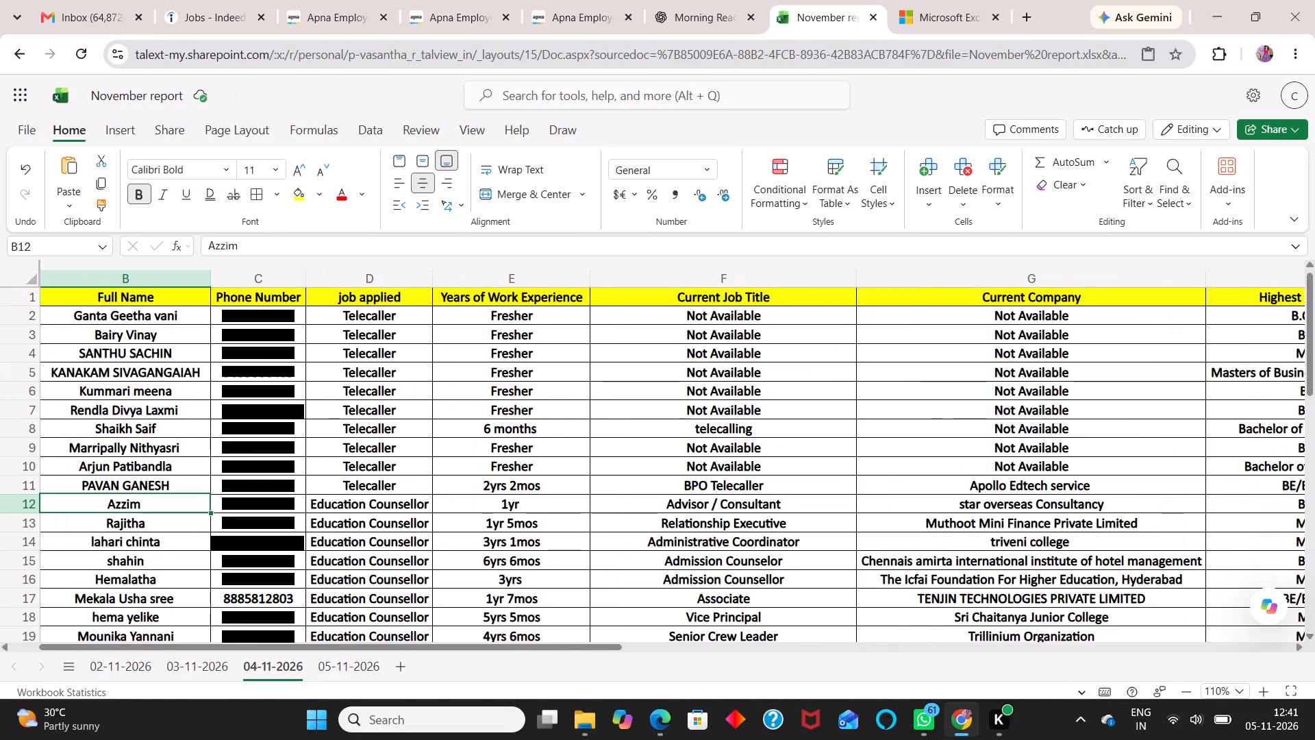
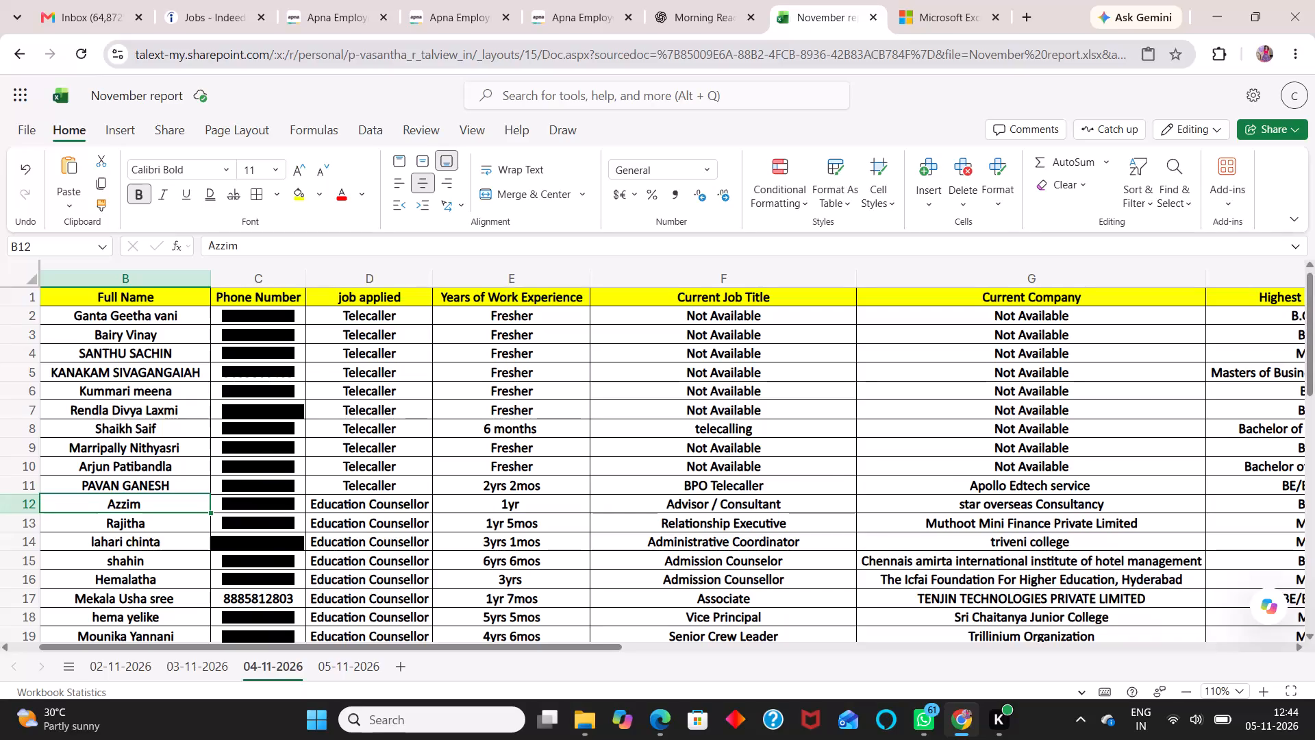
Review the row 12 candidate's details on the 04-11-2026 sheet, from phone number through age and back to the full name.
key("Right")
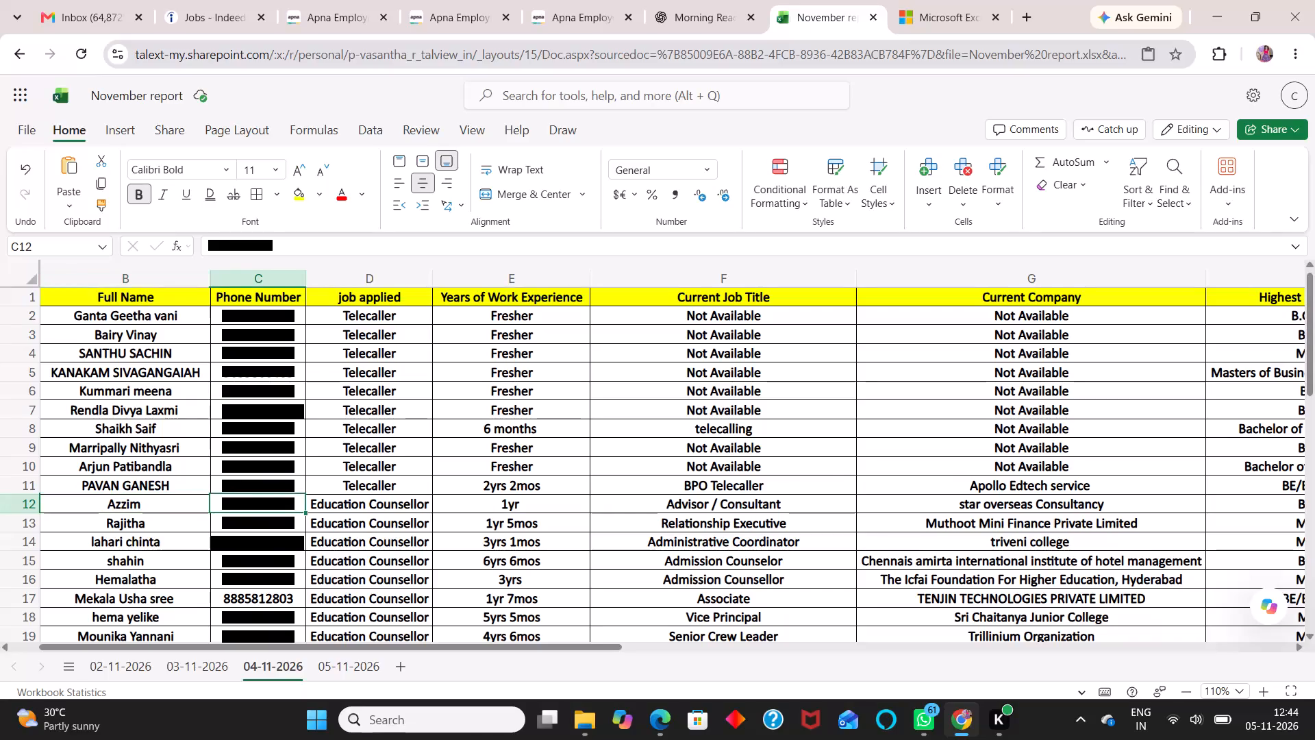
key("Right")
key("Right")
key("Right")
key("Right")
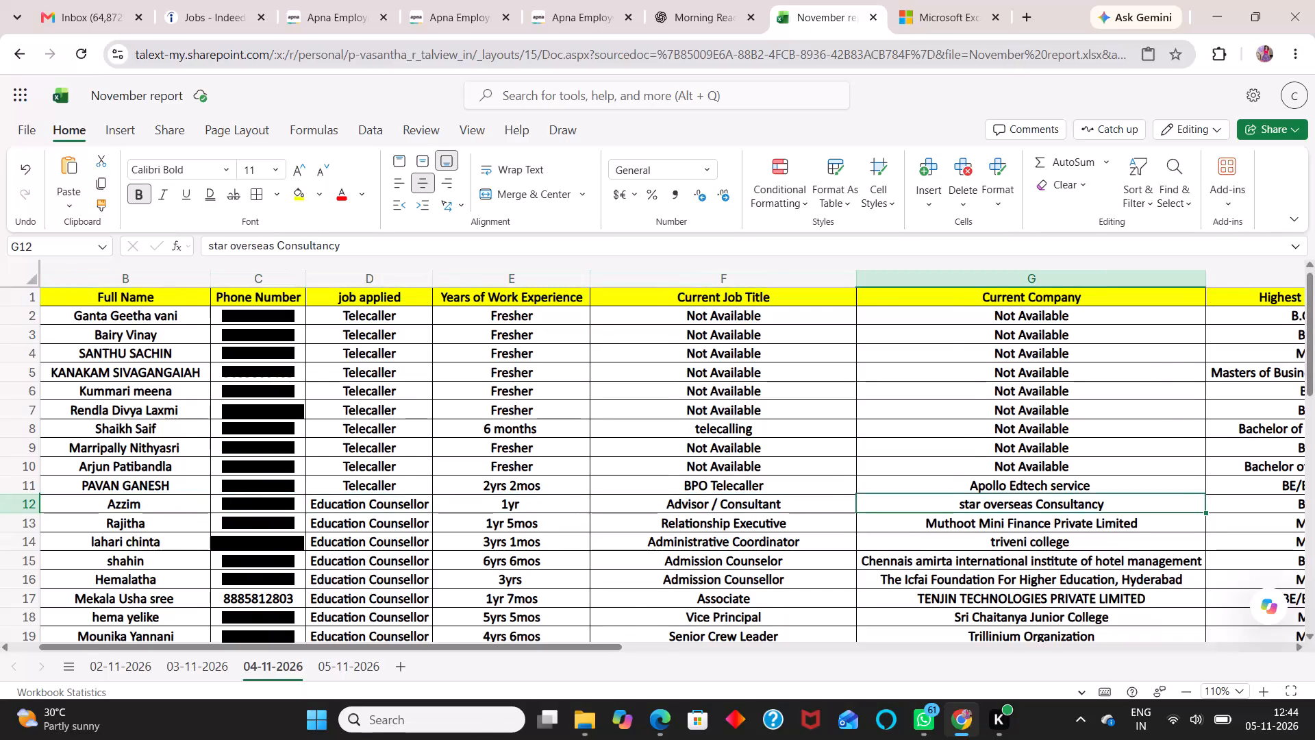
key("Right")
key("Right")
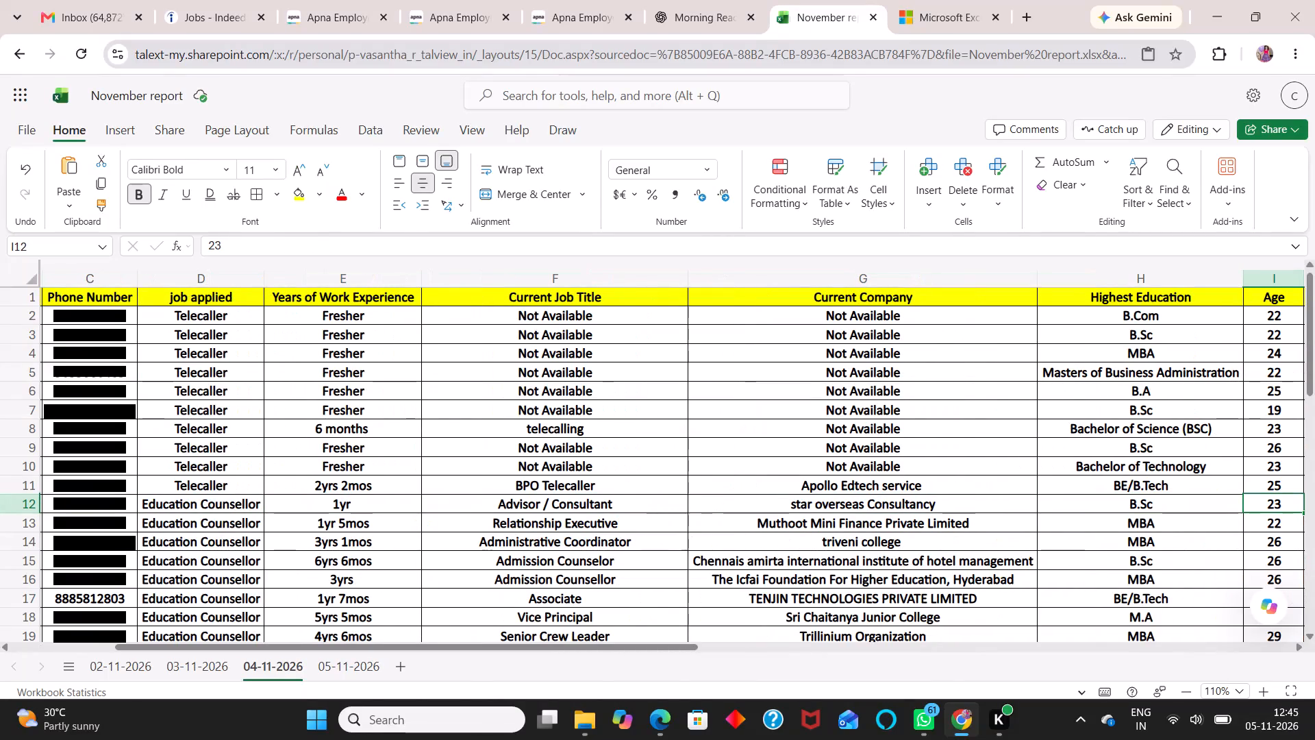
key("Left")
key("Left")
key("Left")
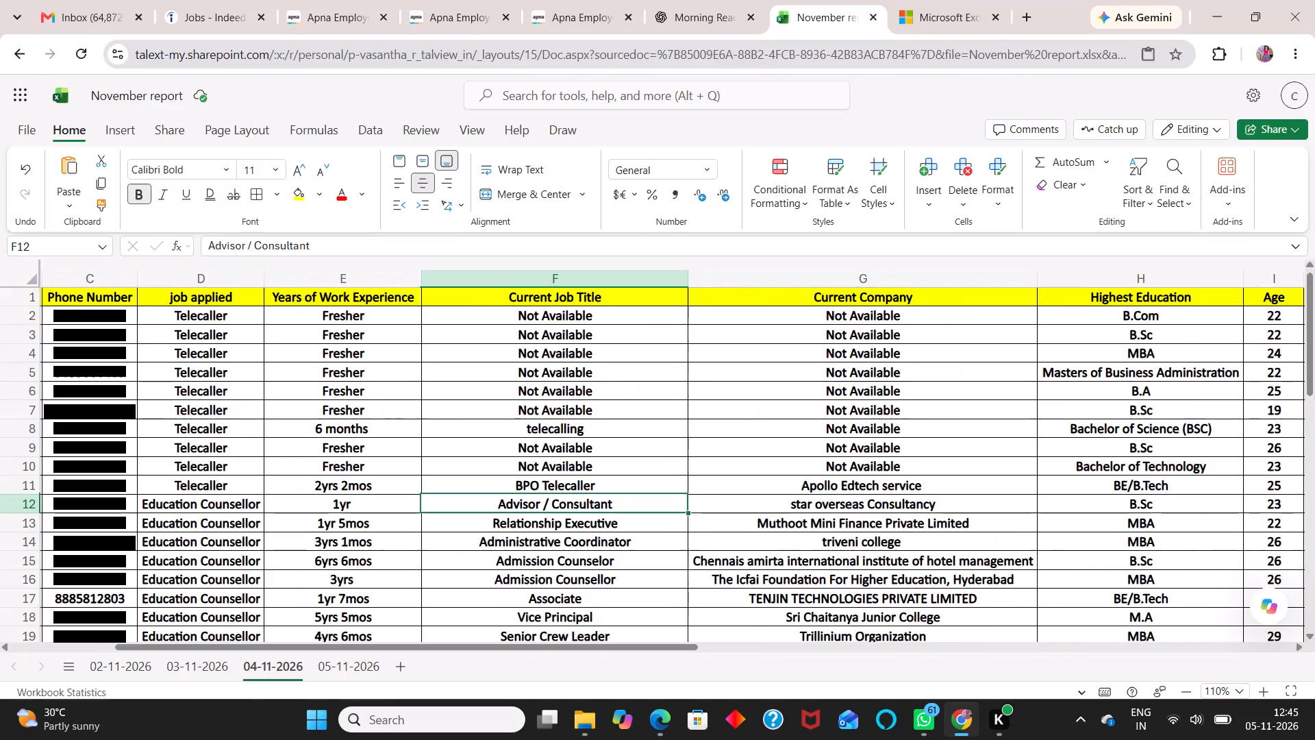
key("Left")
key("Left")
key("Left")
key("Left")
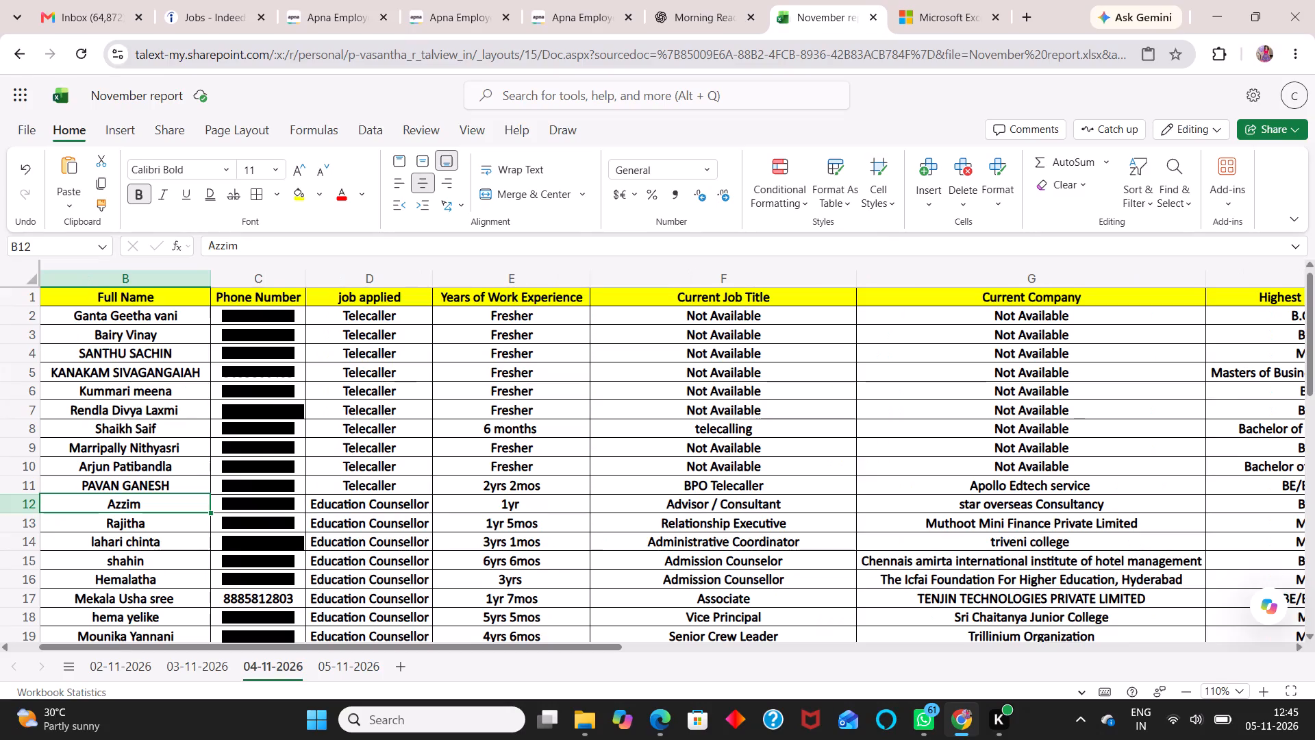
Enter "busy" as the Result for the candidate in row 12 of the 04-11-2026 sheet.
key("Right")
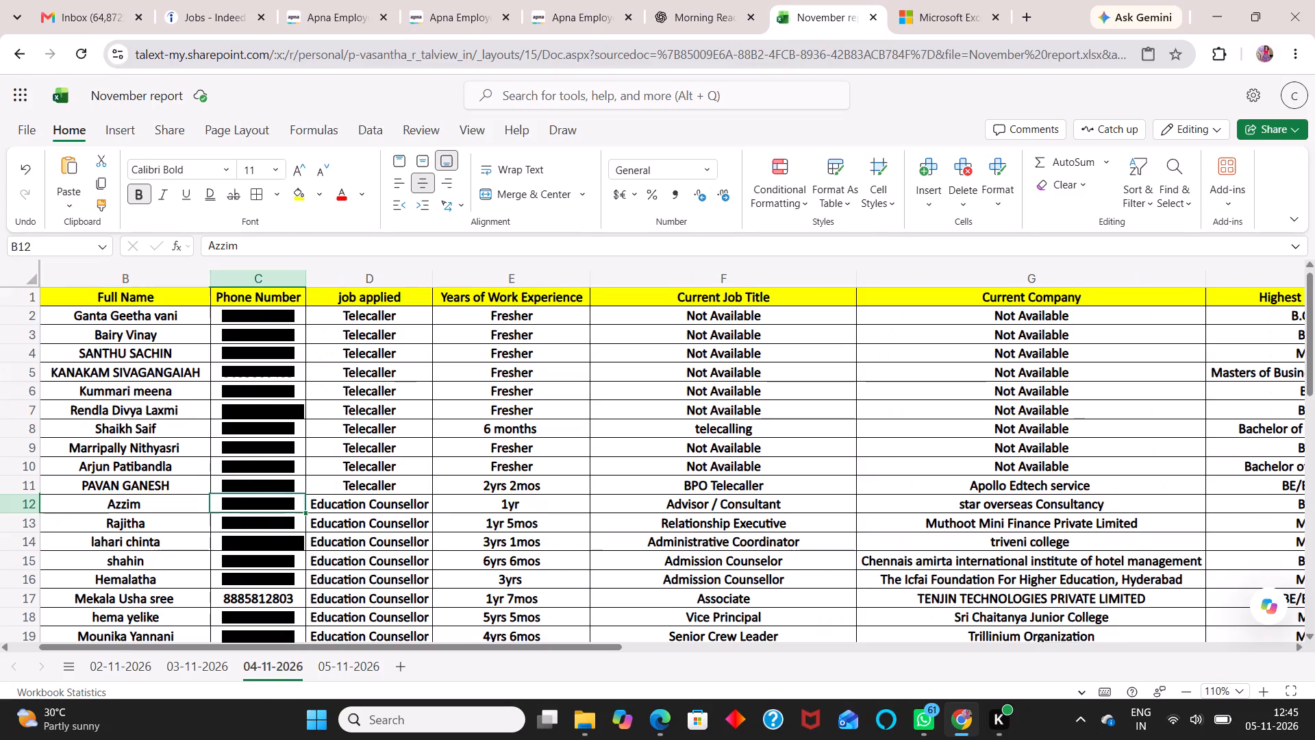
key("Right")
key("Right")
key("Right")
key("Right")
key("Right")
key("Right")
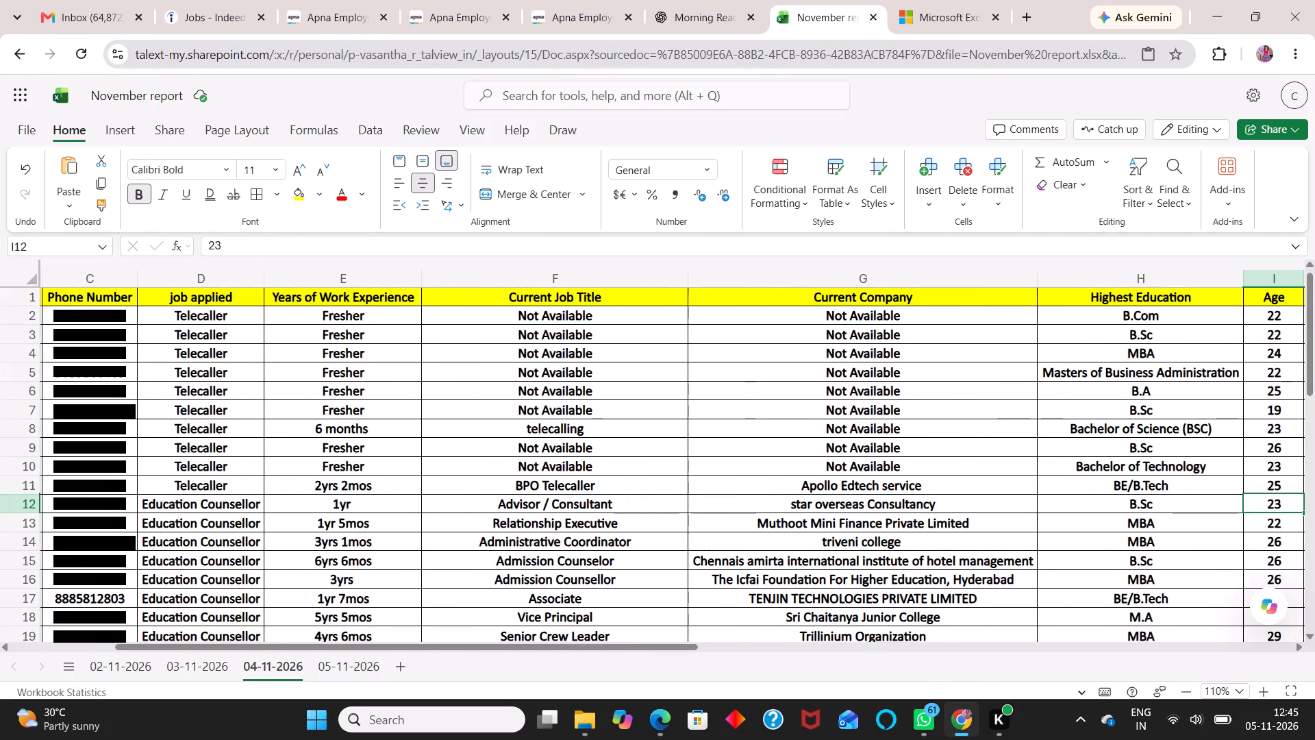
key("Right")
key("b")
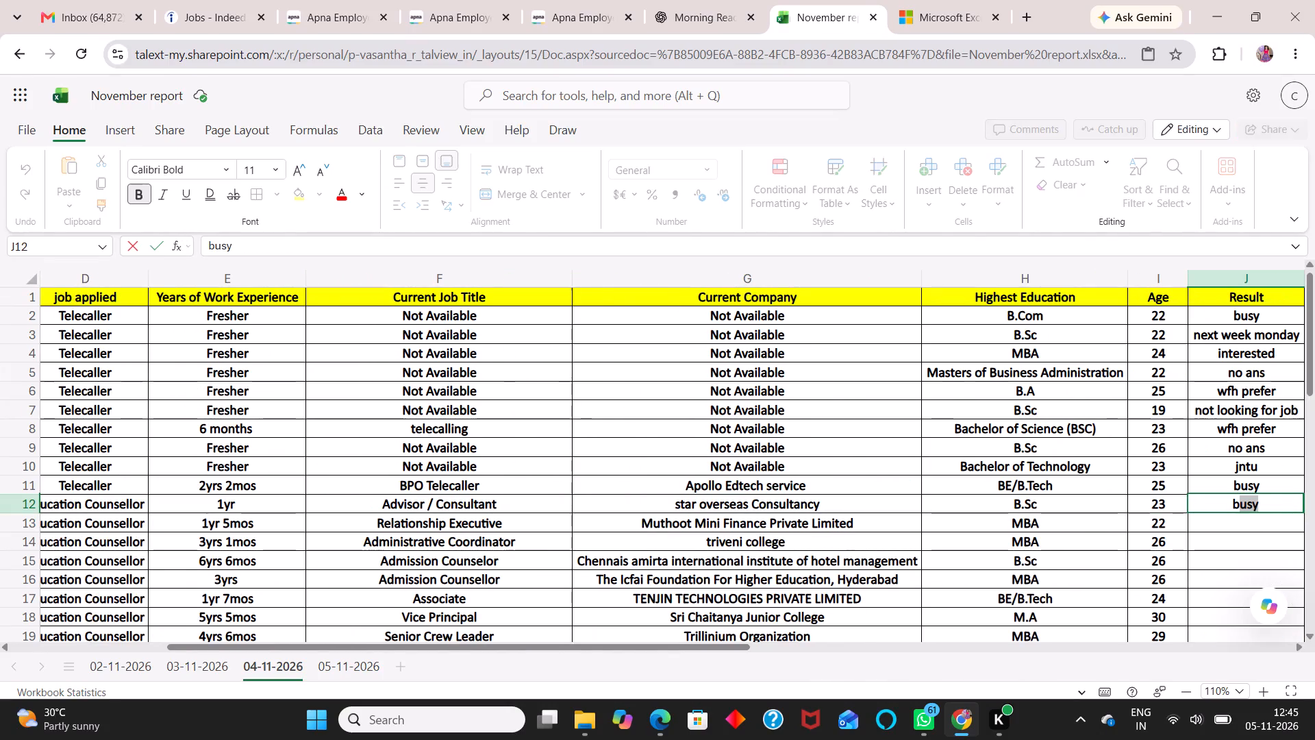
key("Return")
Review the row 13 candidate's details on the 04-11-2026 sheet, from age back to the phone number and full name.
key("Left")
key("Left")
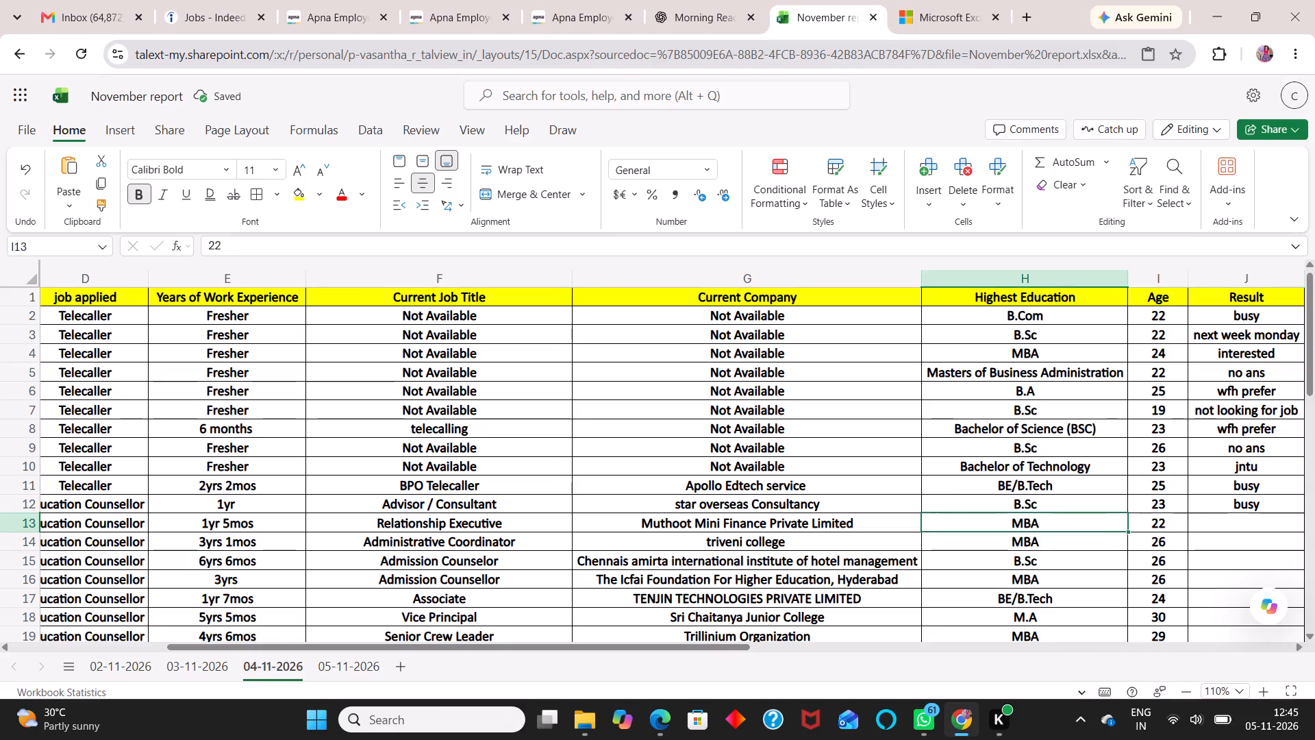
key("Left")
key("Left")
key("Left")
key("Left")
key("Left")
key("Left")
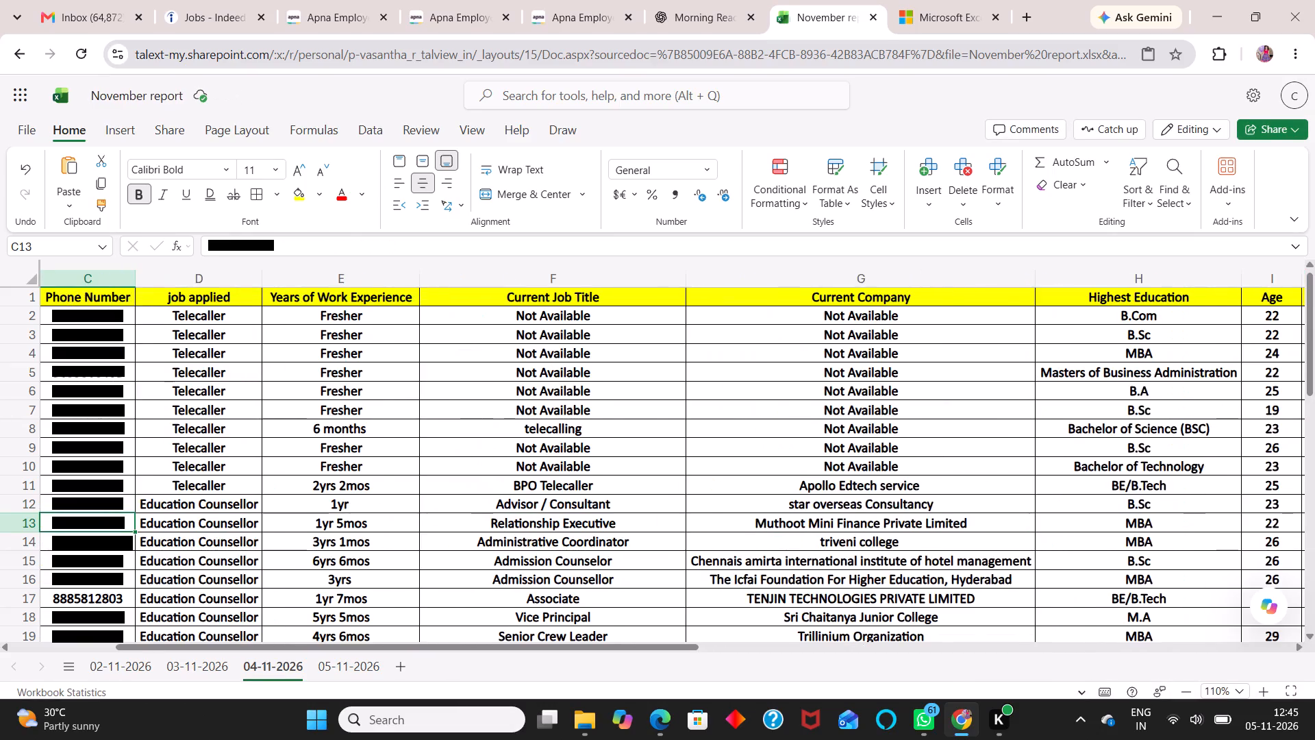
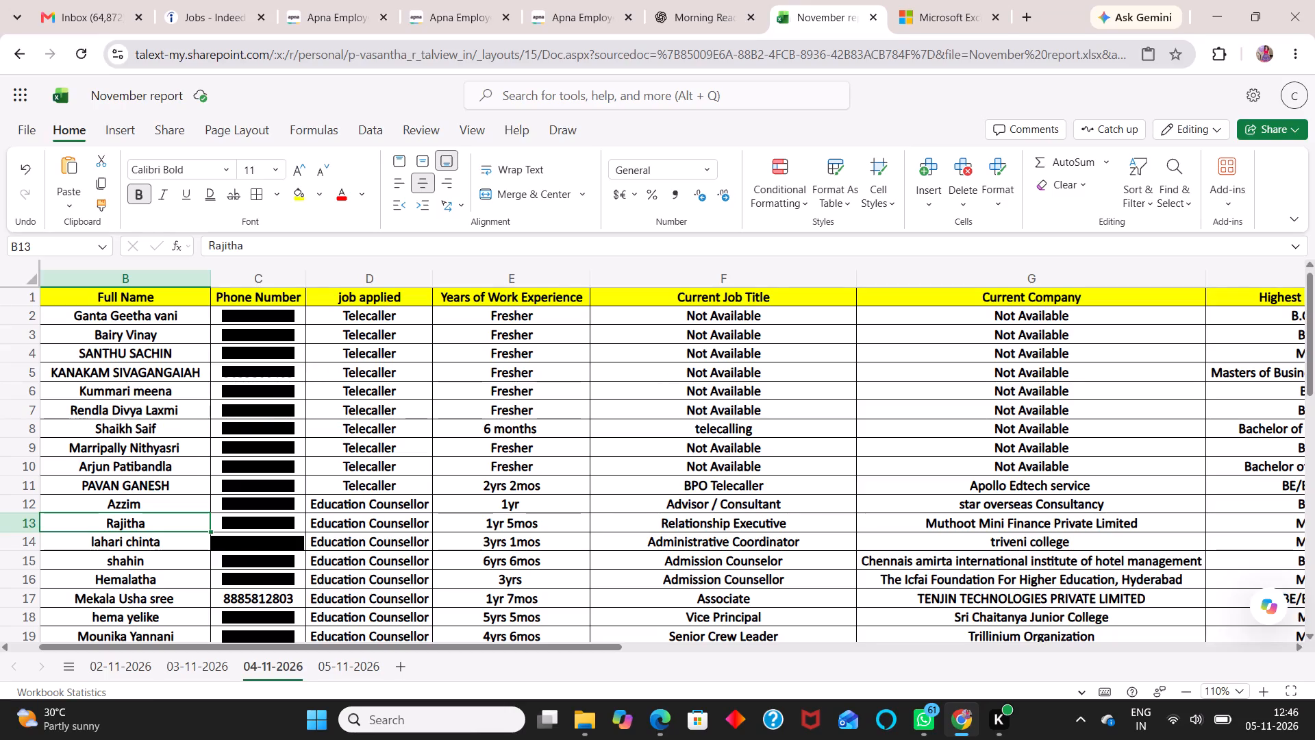
Review the row 13 candidate's details on the 04-11-2026 sheet, from phone number through current company and back to job applied.
key("Right")
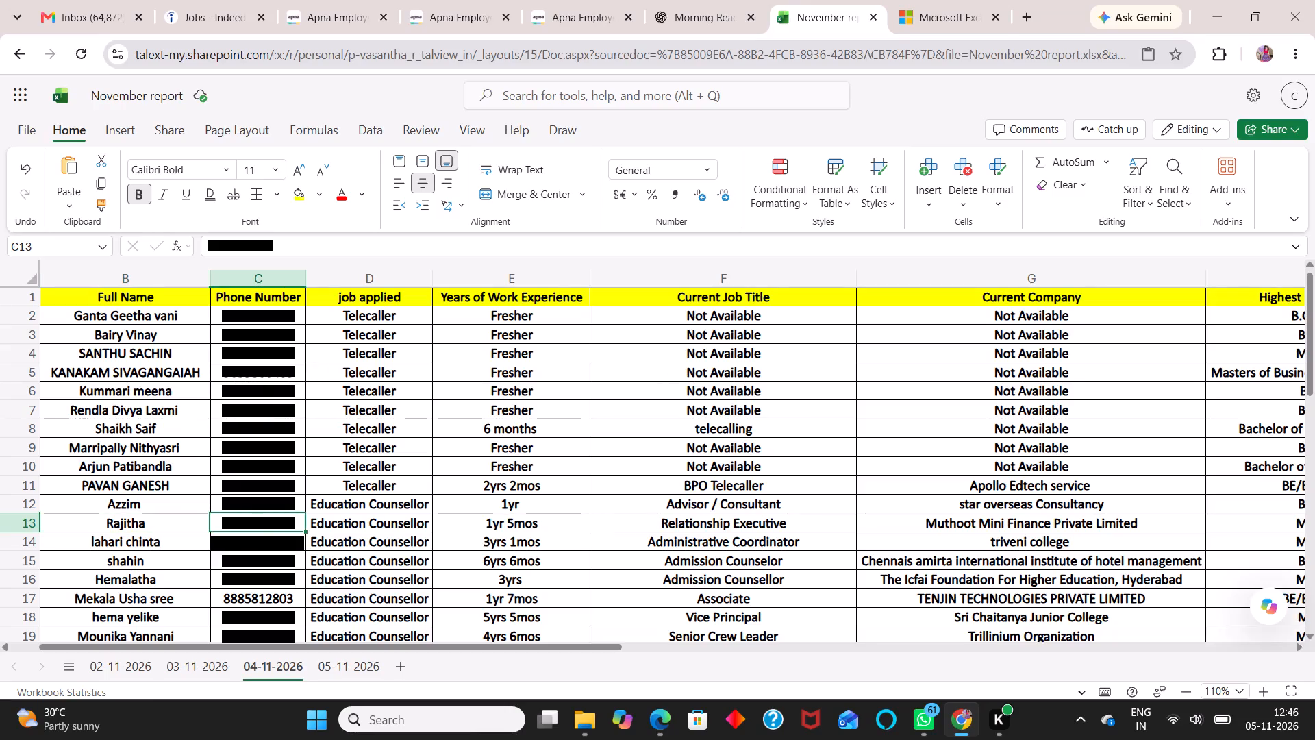
key("Right")
key("Right")
key("Right")
key("Right")
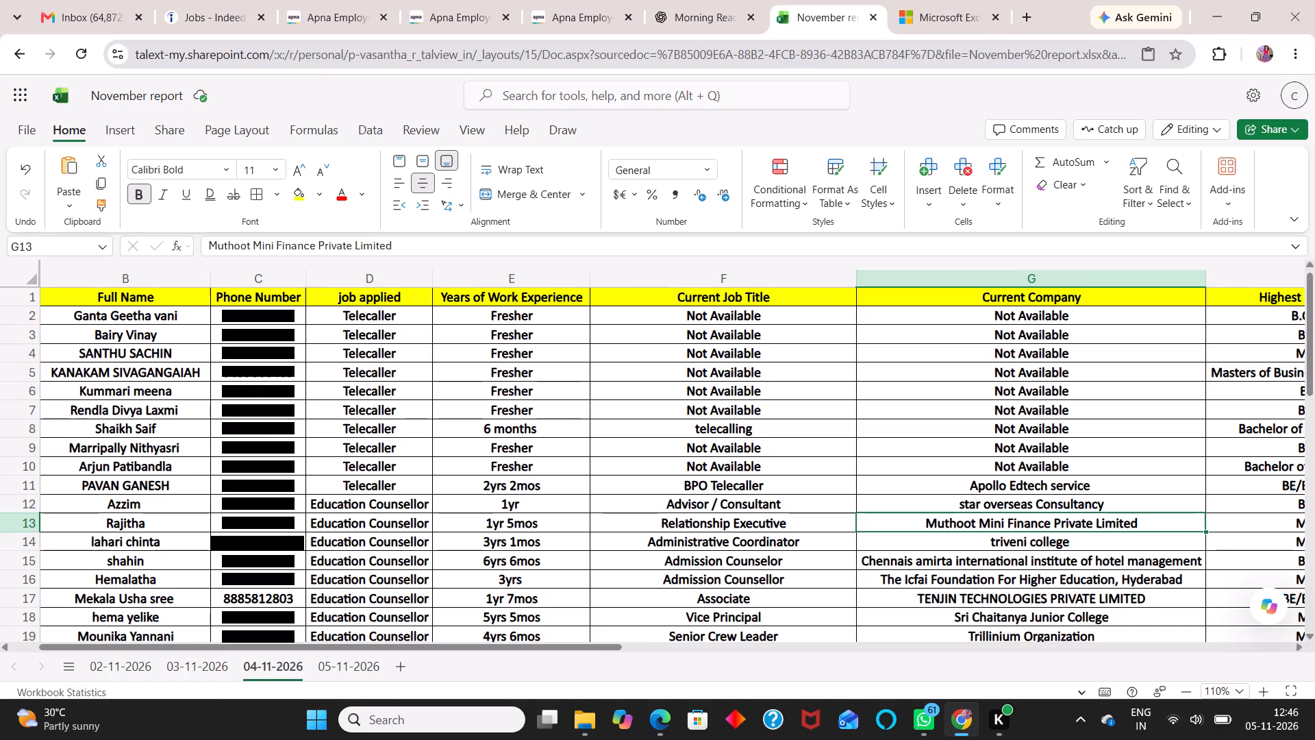
key("Left")
key("Left")
key("Left")
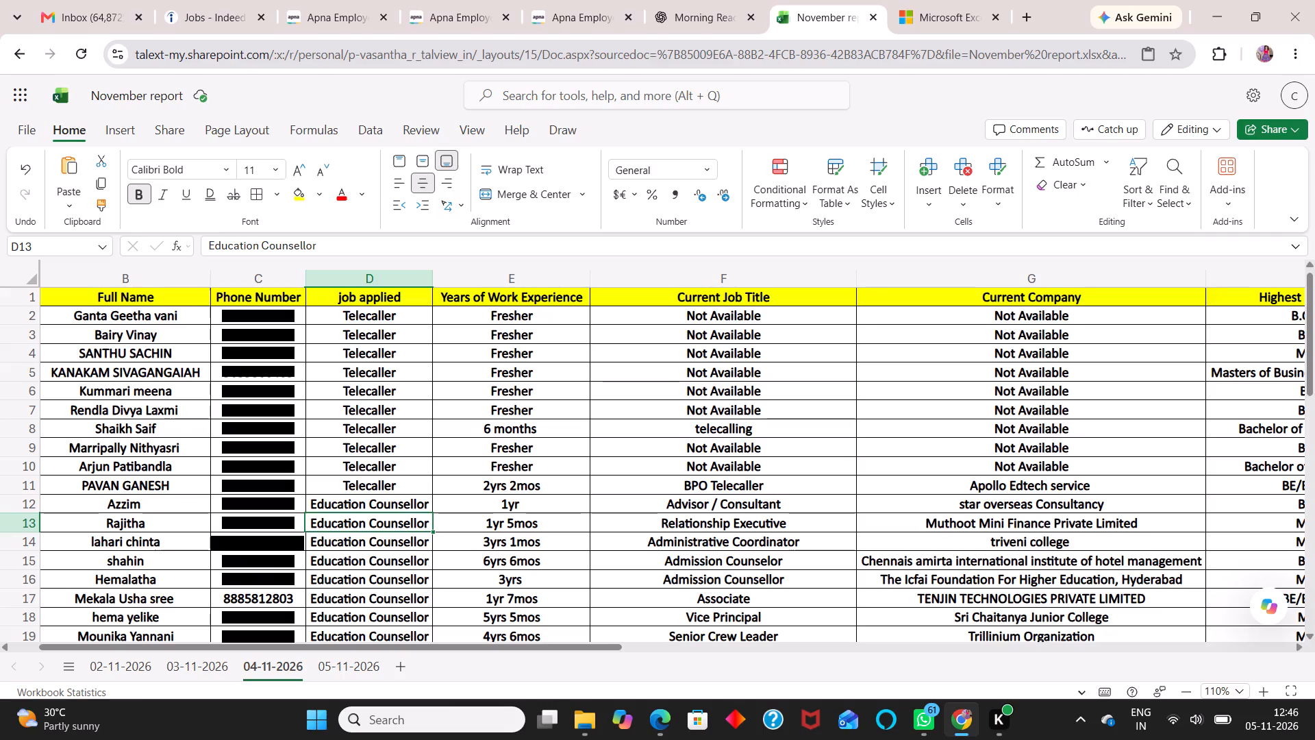
Enter "busy" as the Result for the candidate in row 13 of the 04-11-2026 sheet.
key("Right")
key("Right")
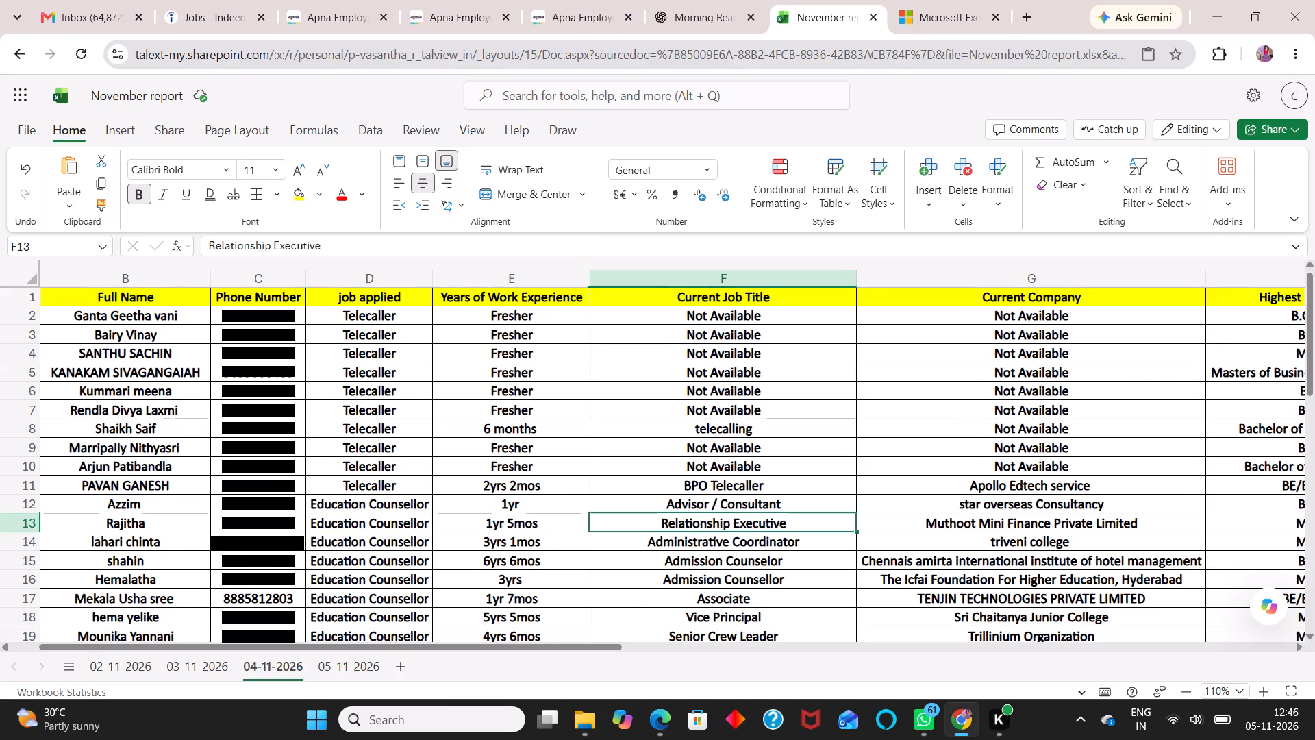
key("Right")
key("Right")
key("Right")
key("Right")
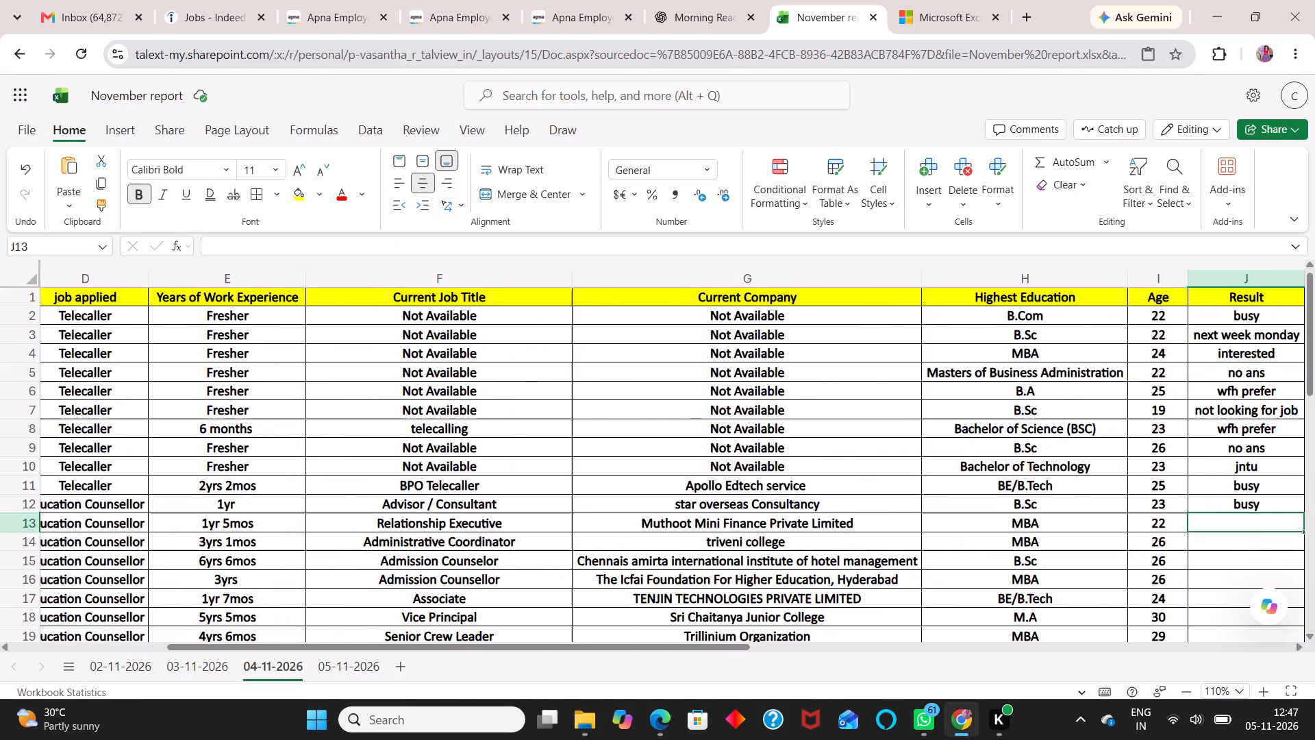
key("b")
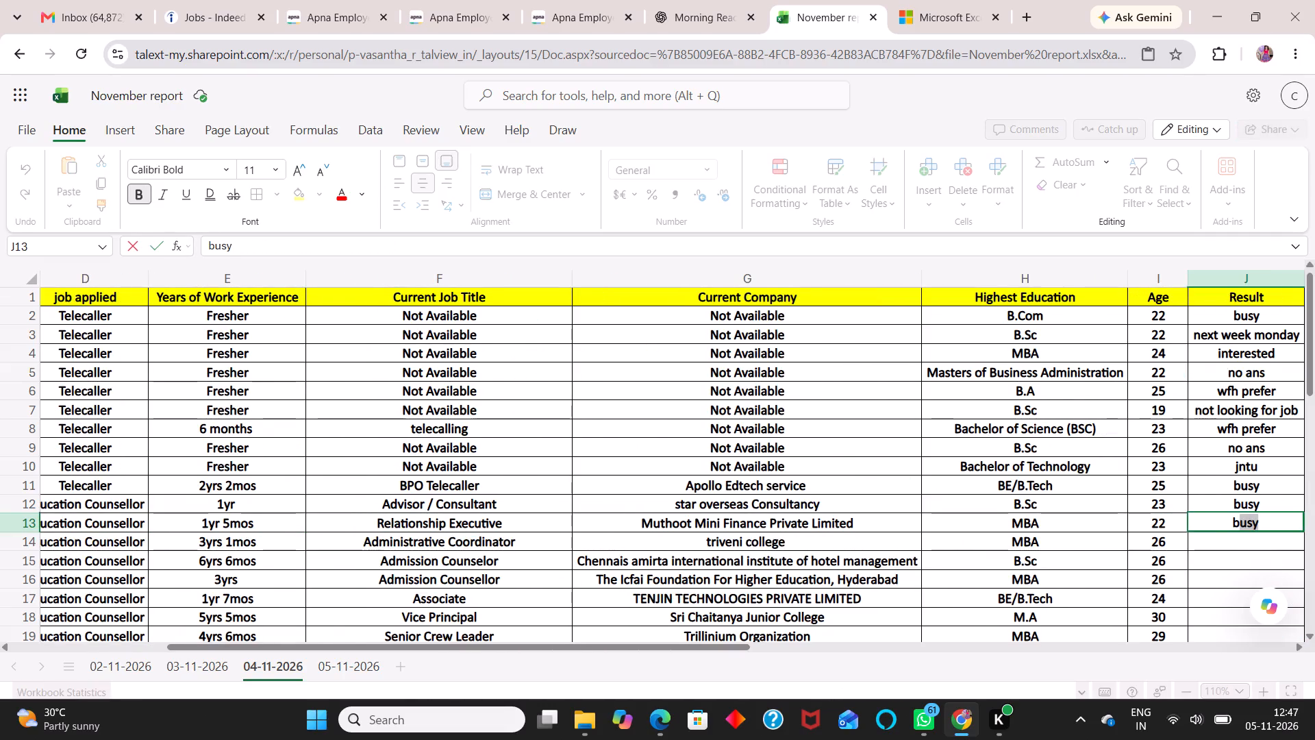
key("Return")
Review the row 14 candidate's details on the 04-11-2026 sheet, from age back to the phone number and full name.
key("Left")
key("Left")
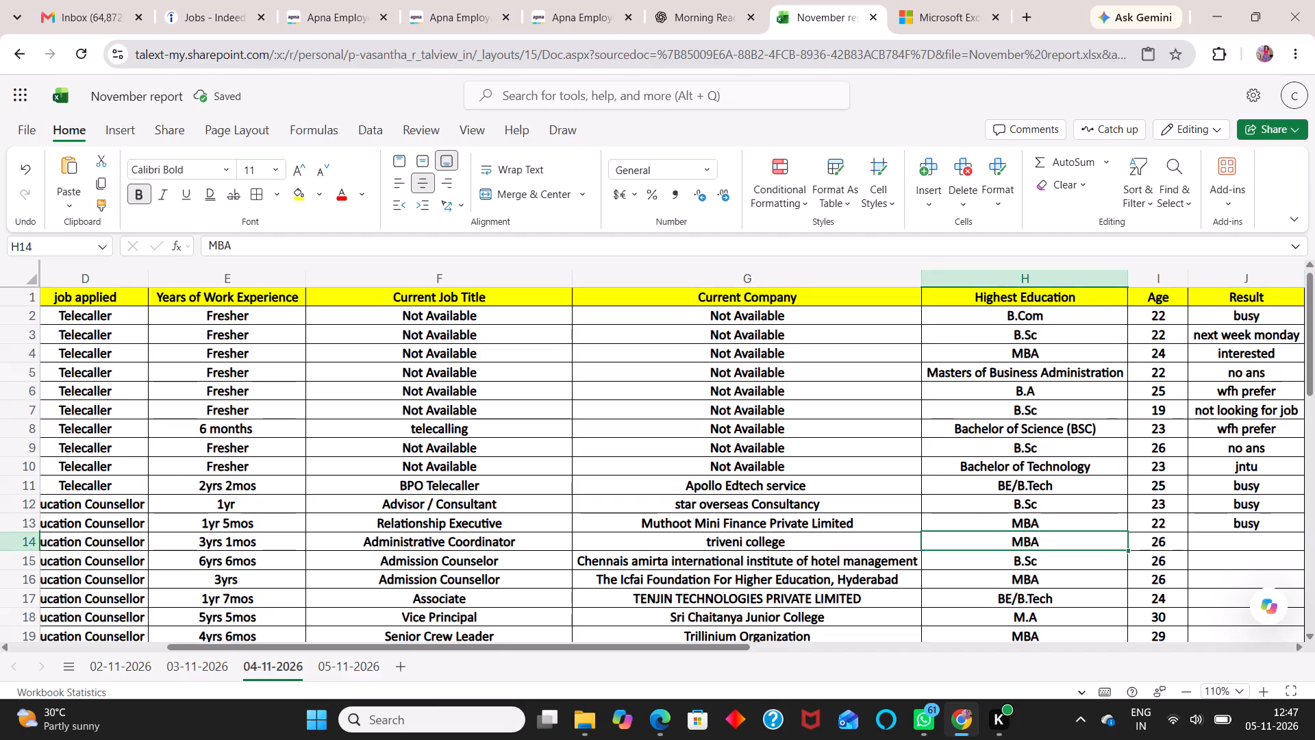
key("Left")
key("Left")
key("Left")
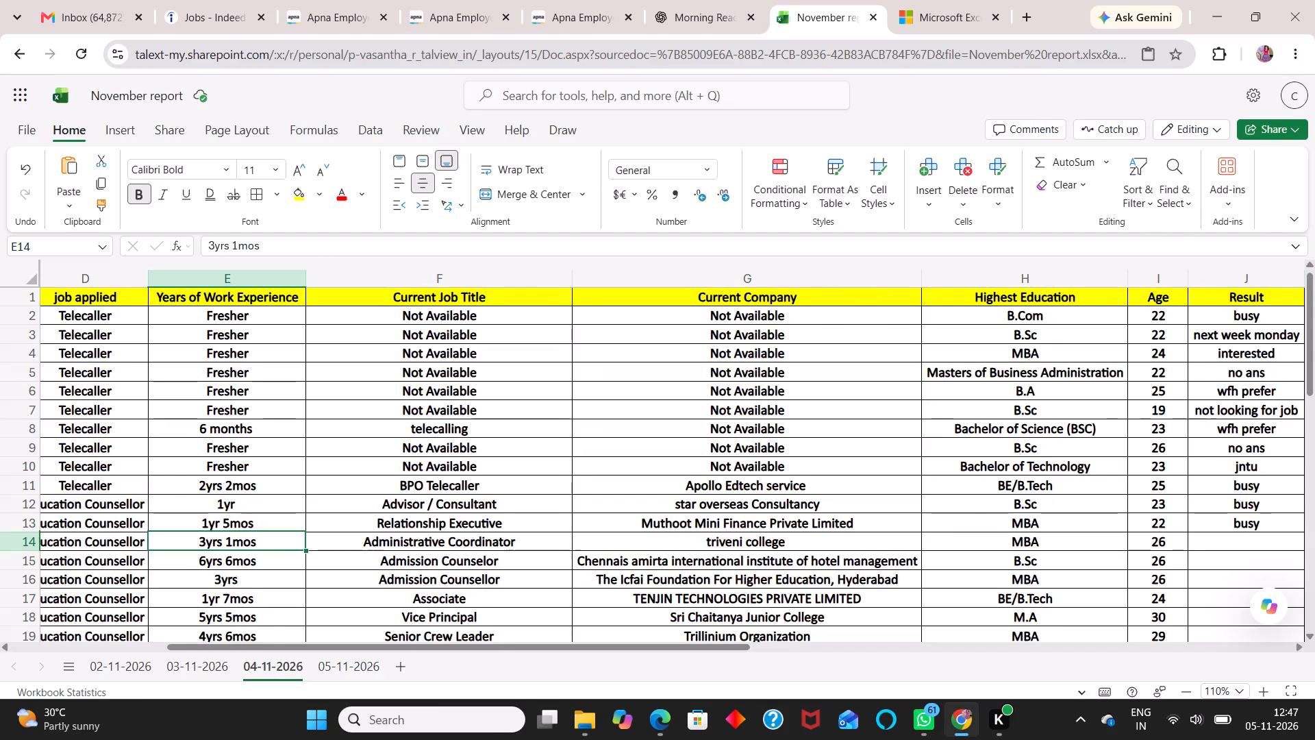
key("Left")
key("Left")
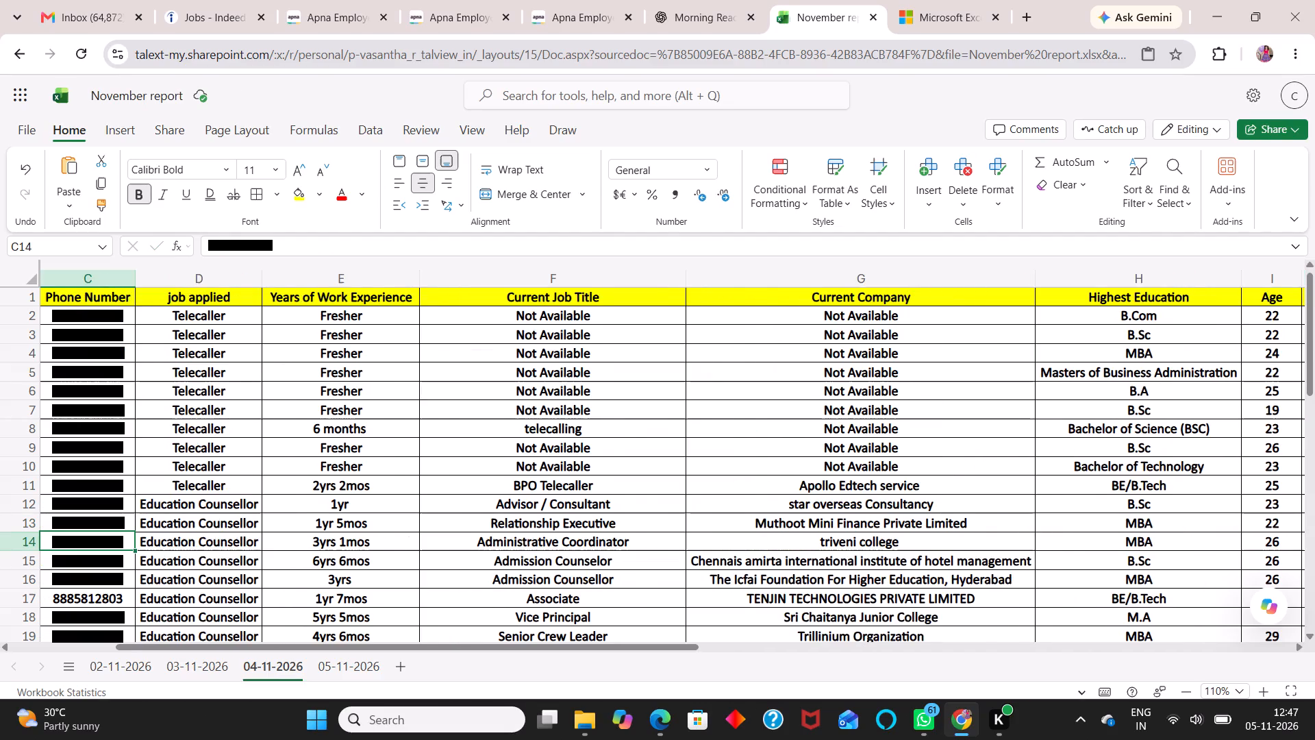
key("Left")
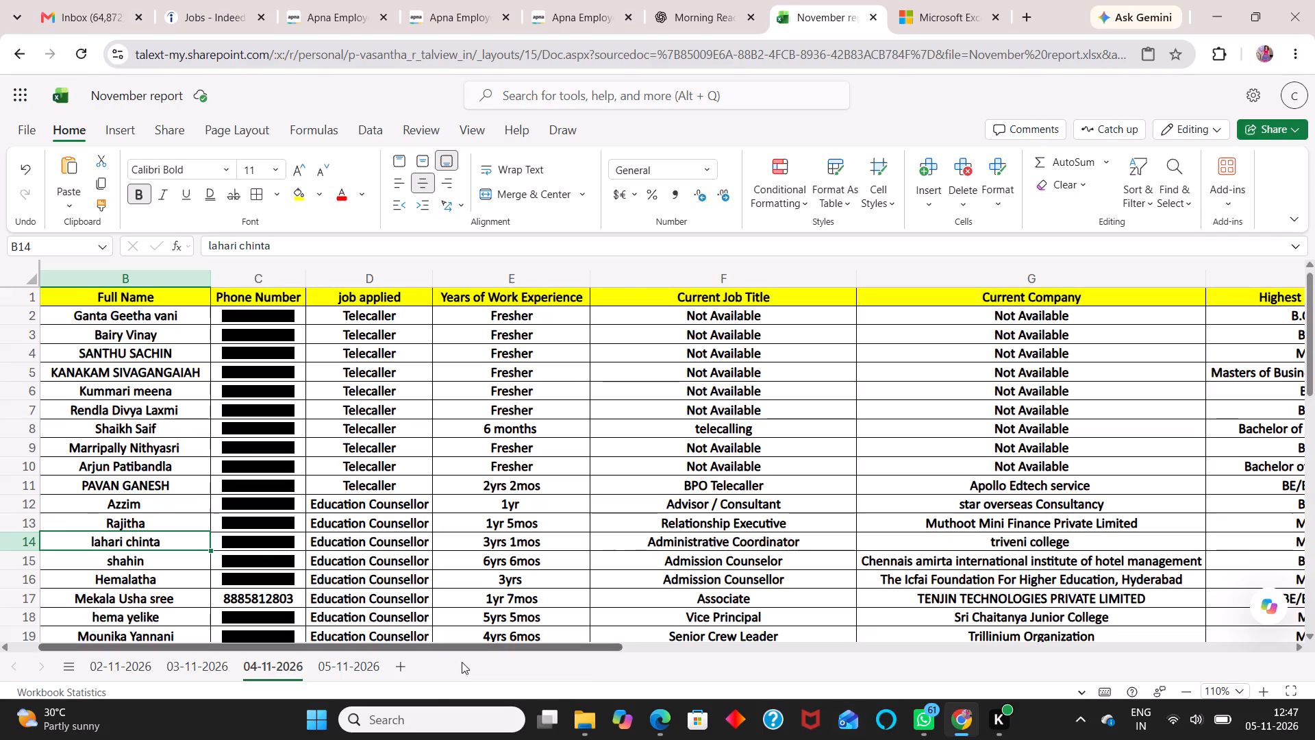
On the 05-11-2026 sheet, check the row 2 candidate's details from the phone number onward and enter "busy" as the Result.
left_click(337, 667)
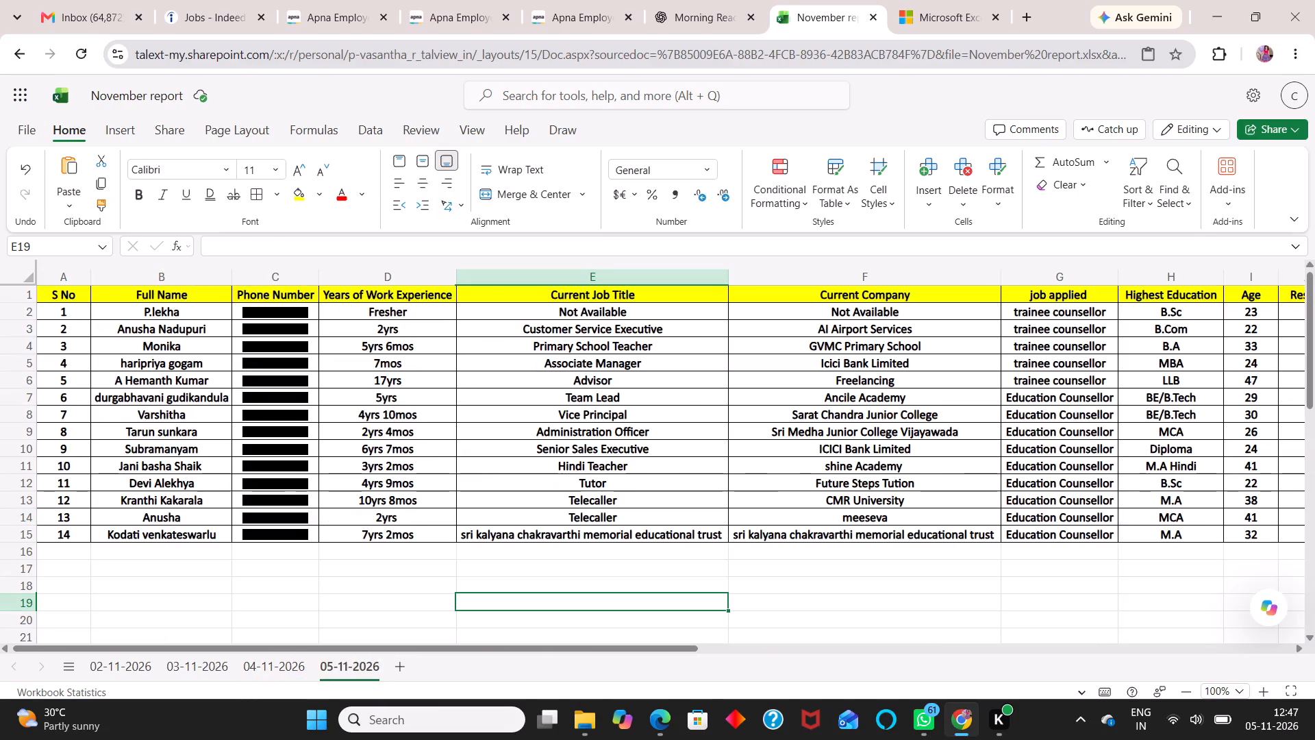
scroll(707, 473, "left", 3)
scroll(521, 456, "right", 3)
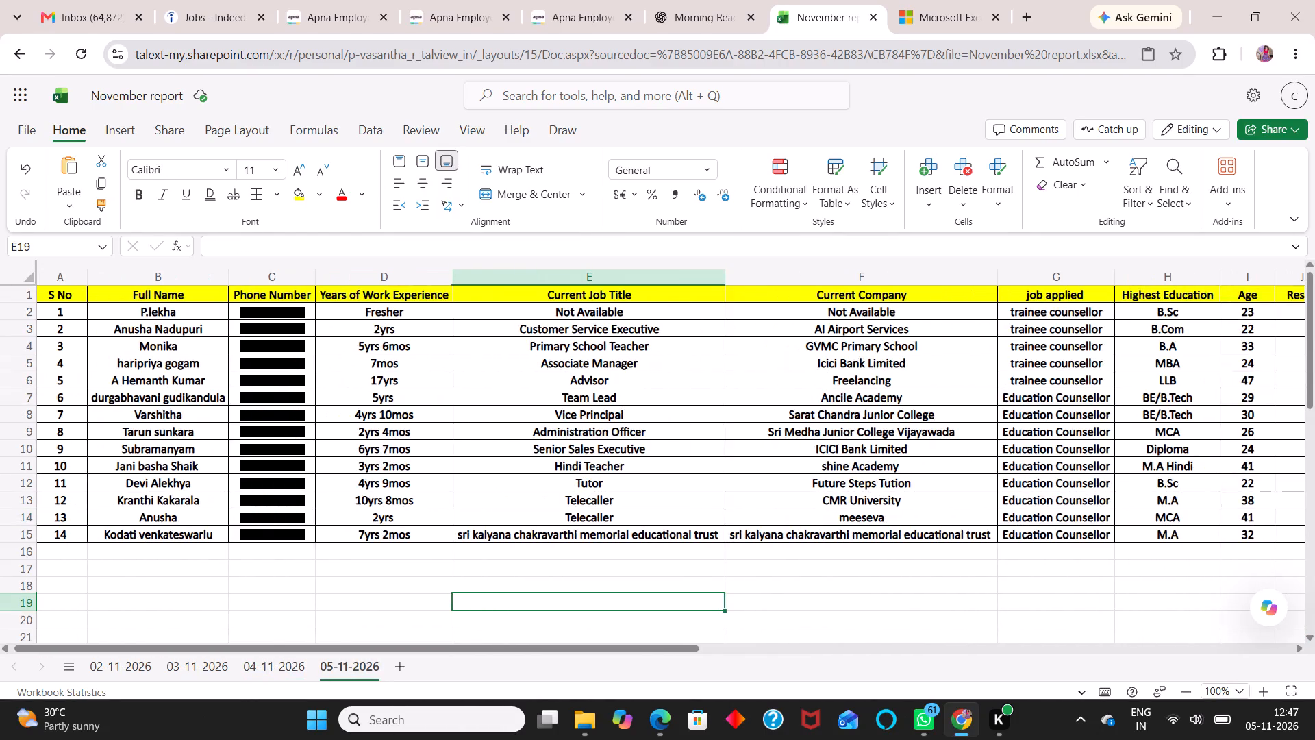
left_click(292, 319)
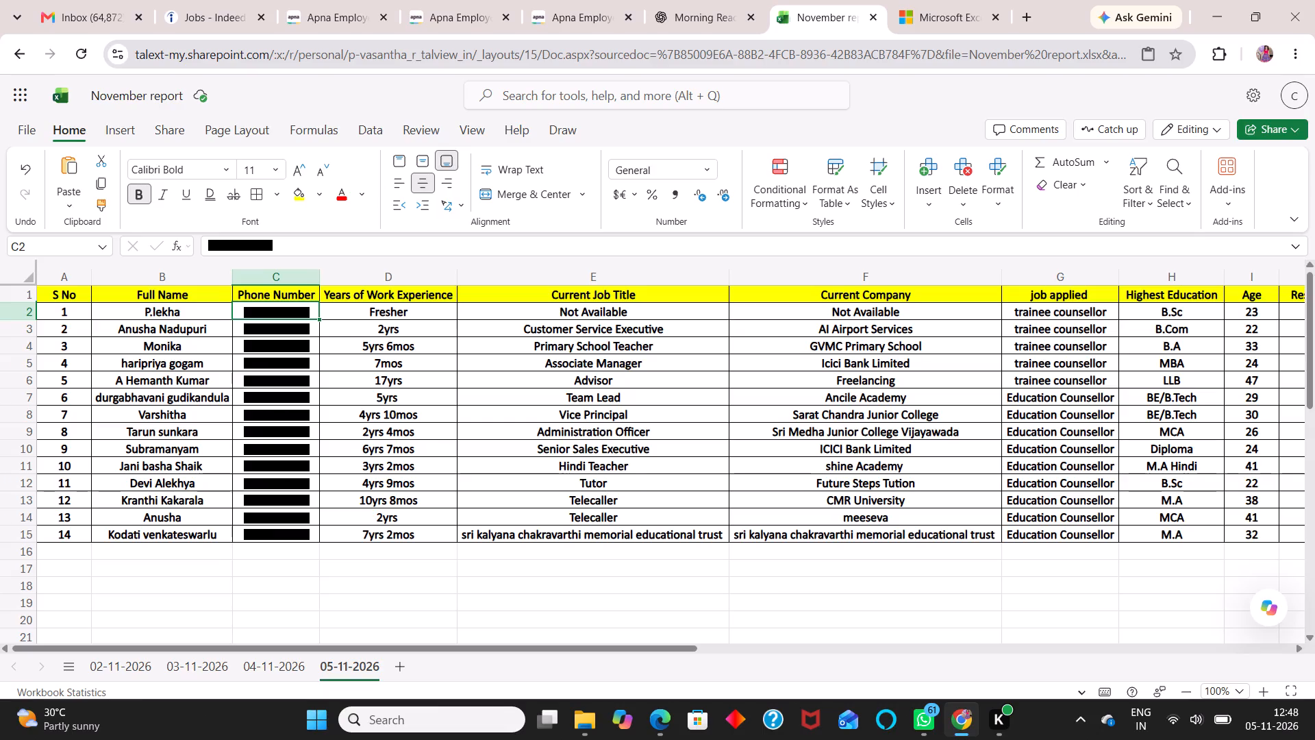
key("Right")
key("Right")
key("Right")
key("Right")
key("Right")
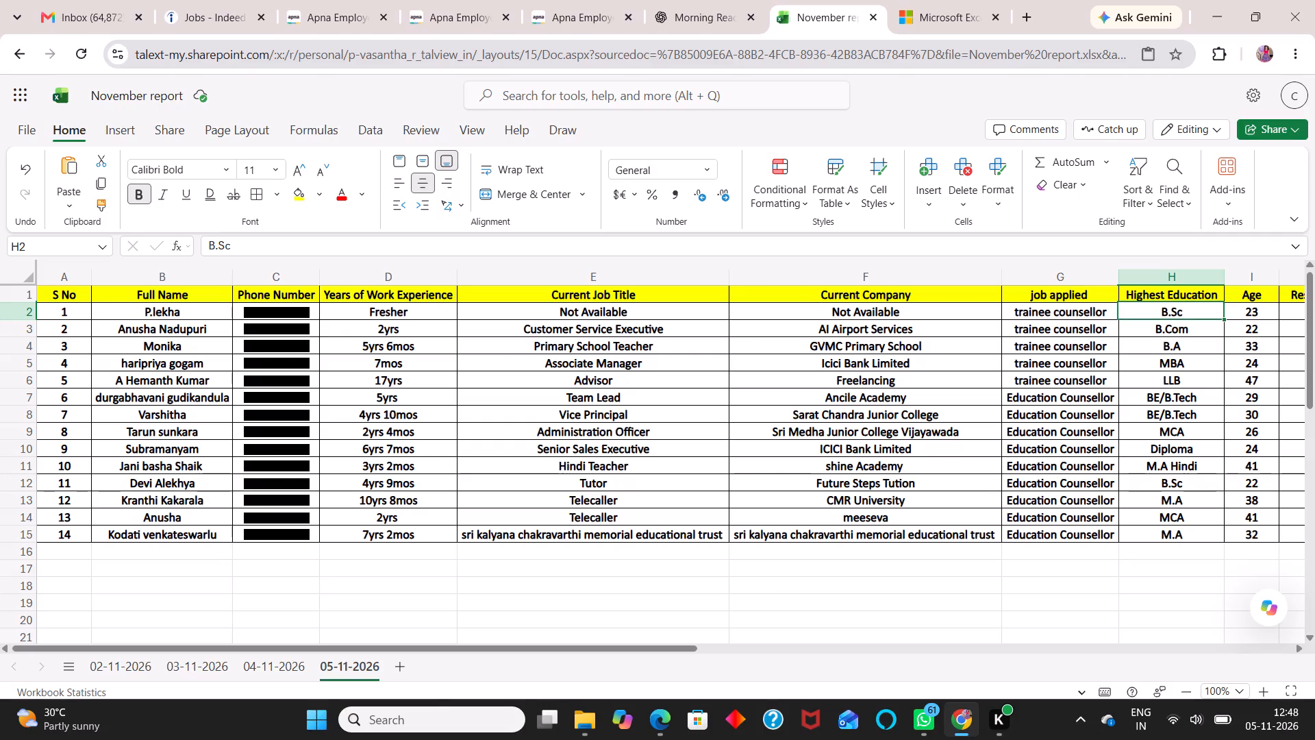
key("Right")
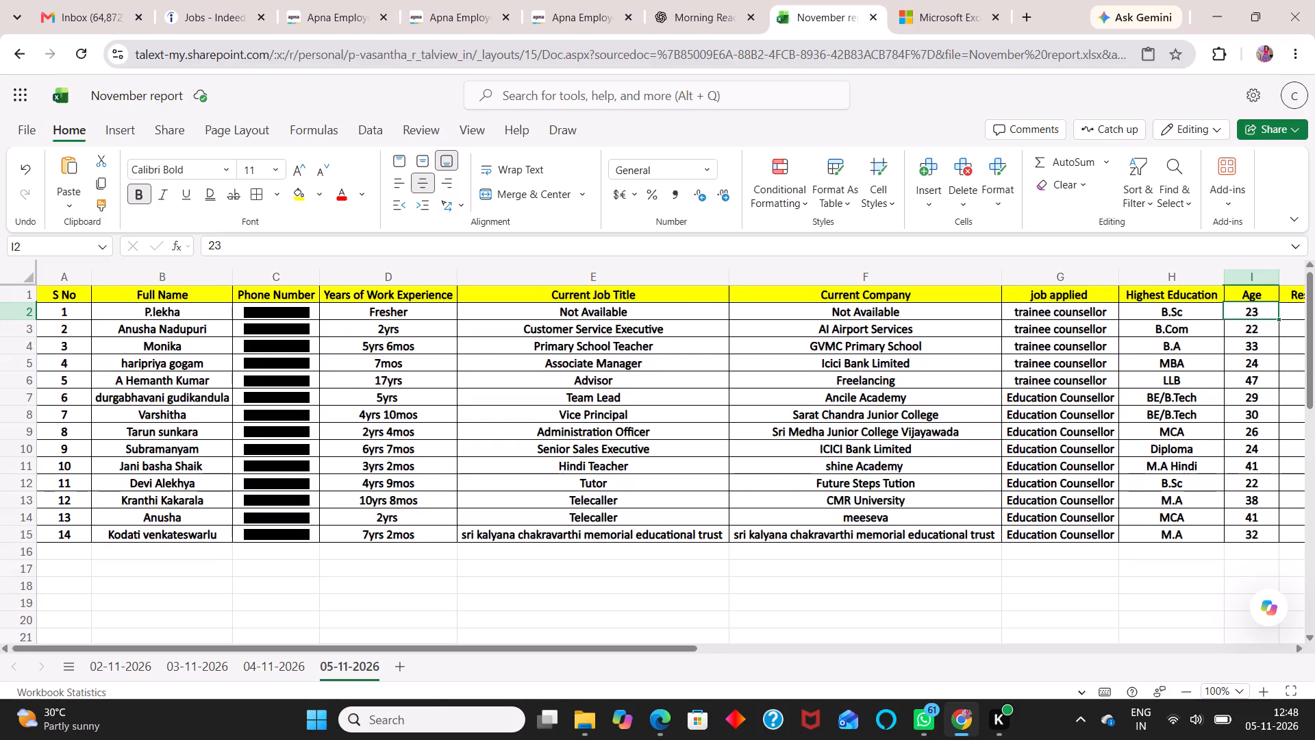
key("Right")
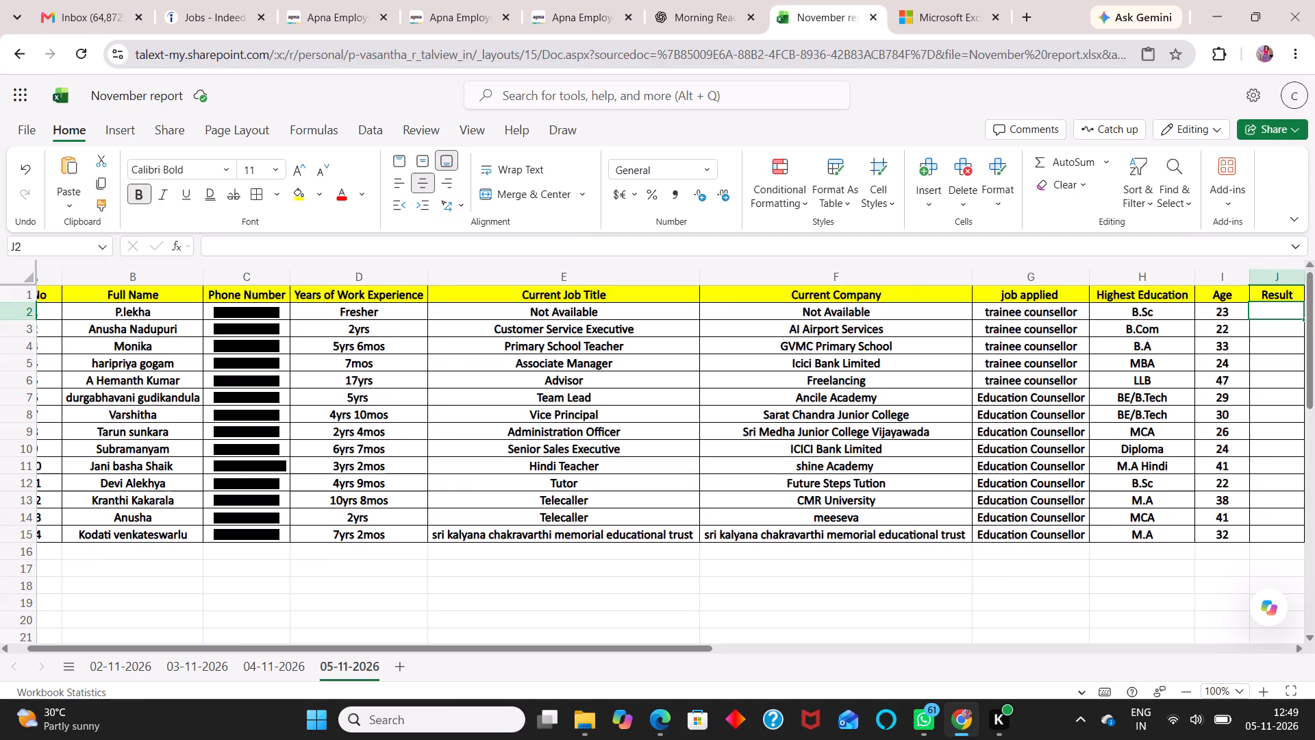
key("b")
key("u")
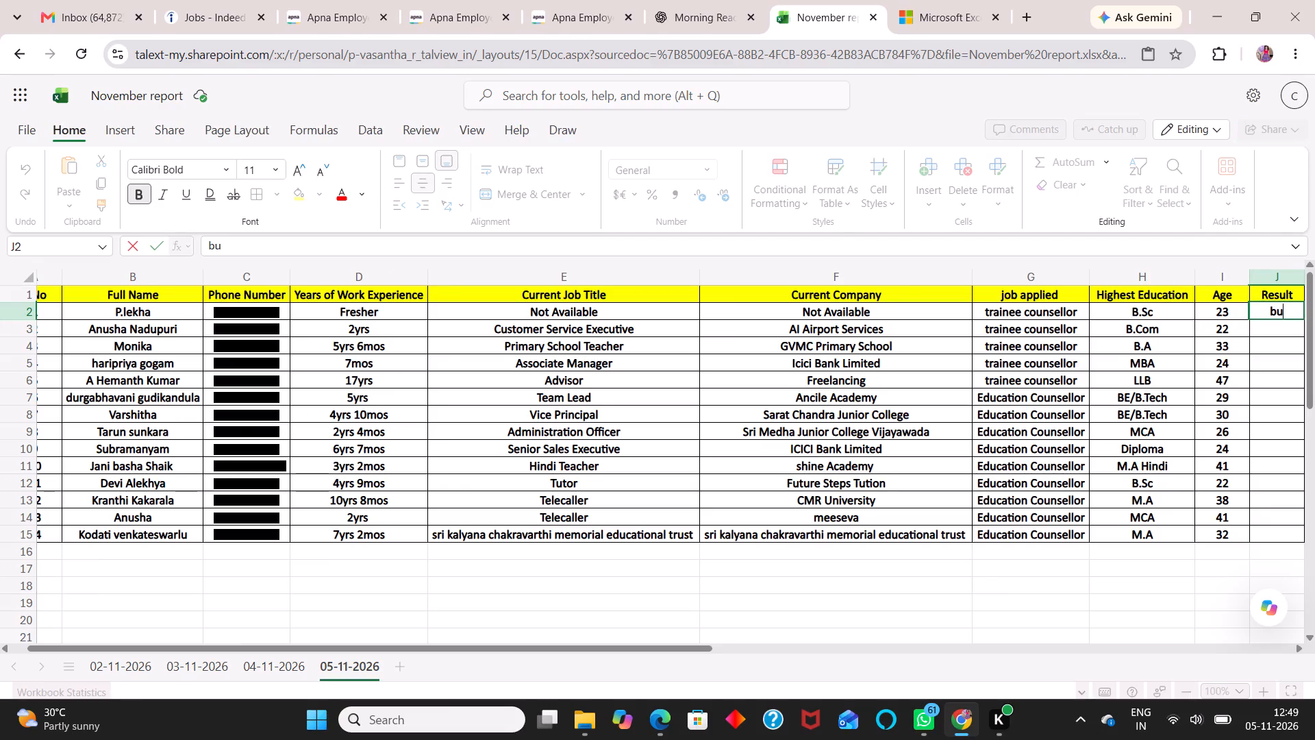
type("sy")
key("Return")
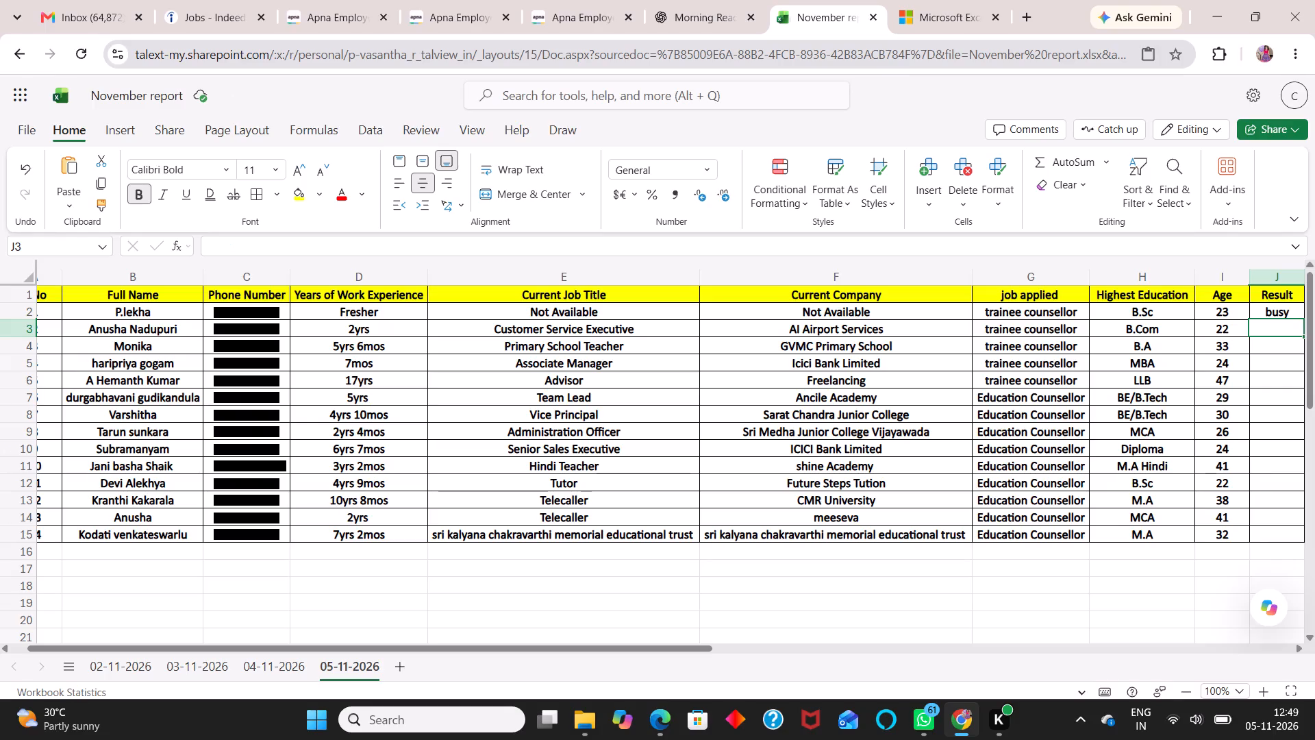
Review the row 3 candidate's details on the 05-11-2026 sheet, from age back to the phone number.
key("Left")
key("Left")
key("Left")
key("Left")
key("Left")
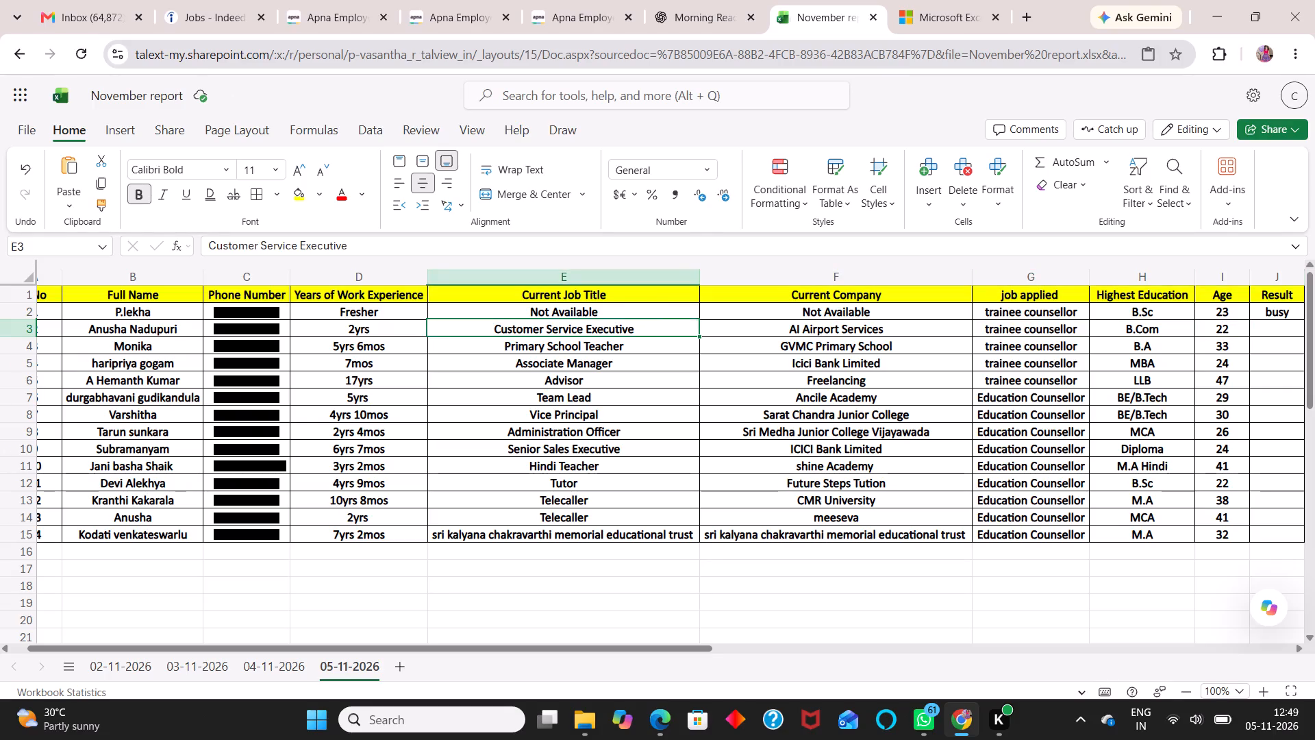
key("Left")
key("Left")
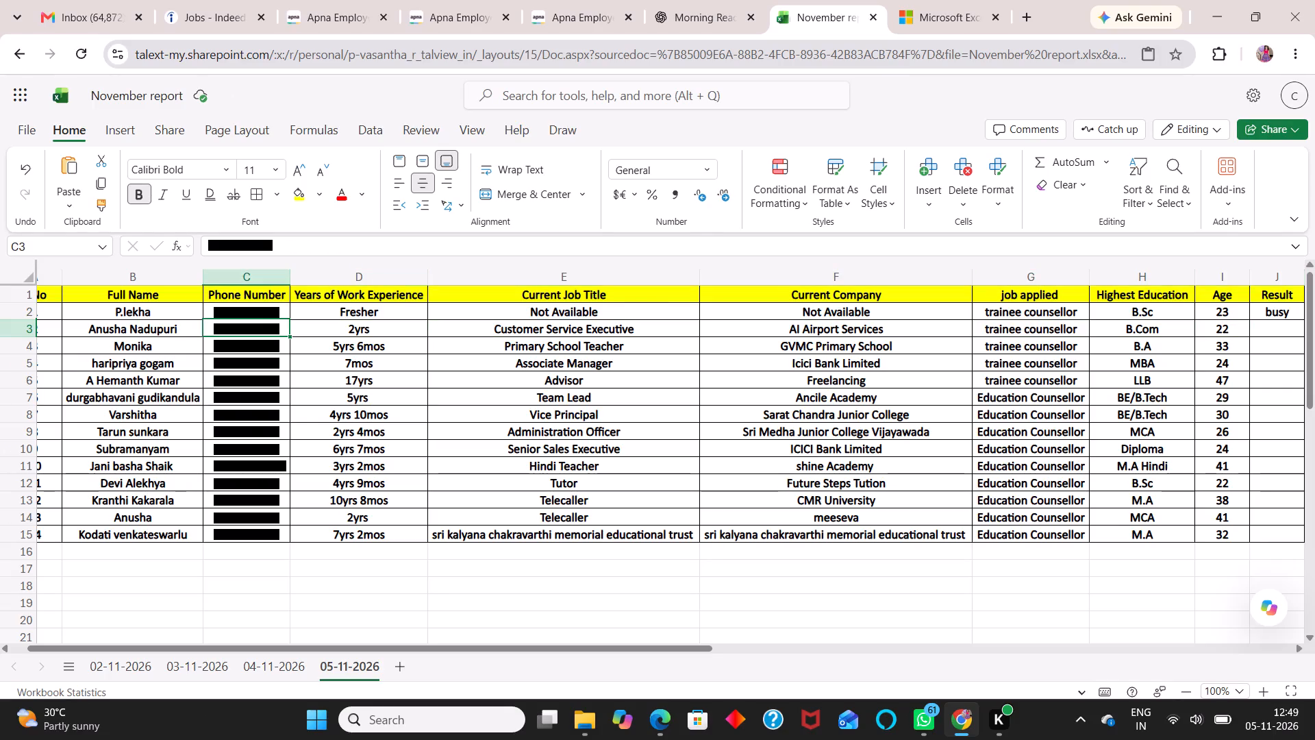
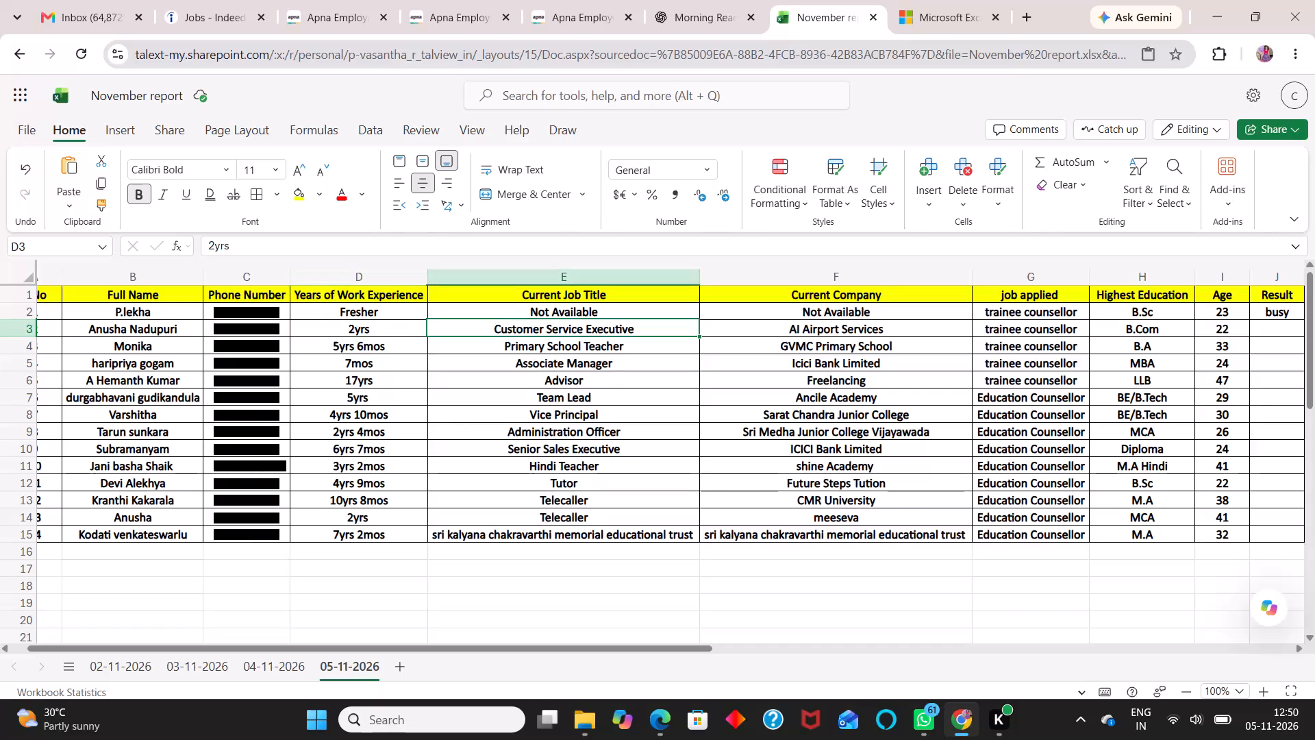
Review the row 3 candidate's details on the 05-11-2026 sheet, from years of work experience through age.
key("Right")
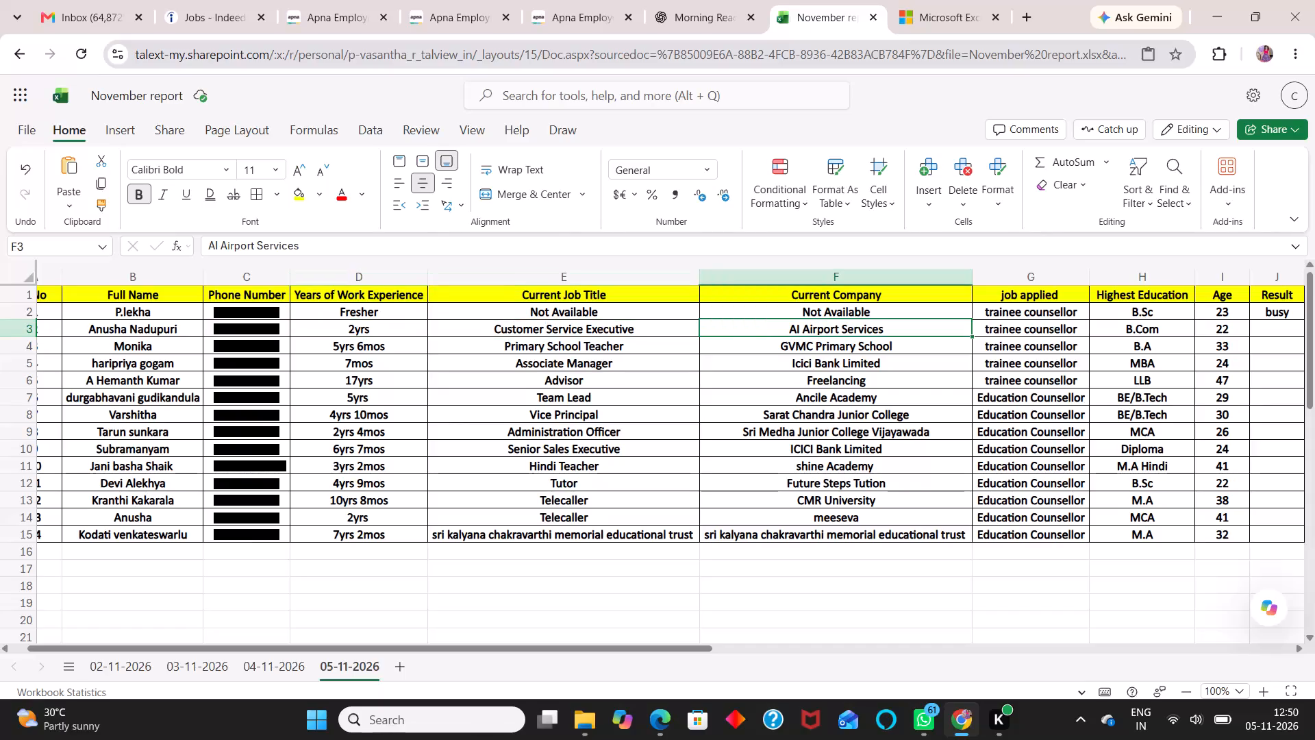
key("Right")
key("Right")
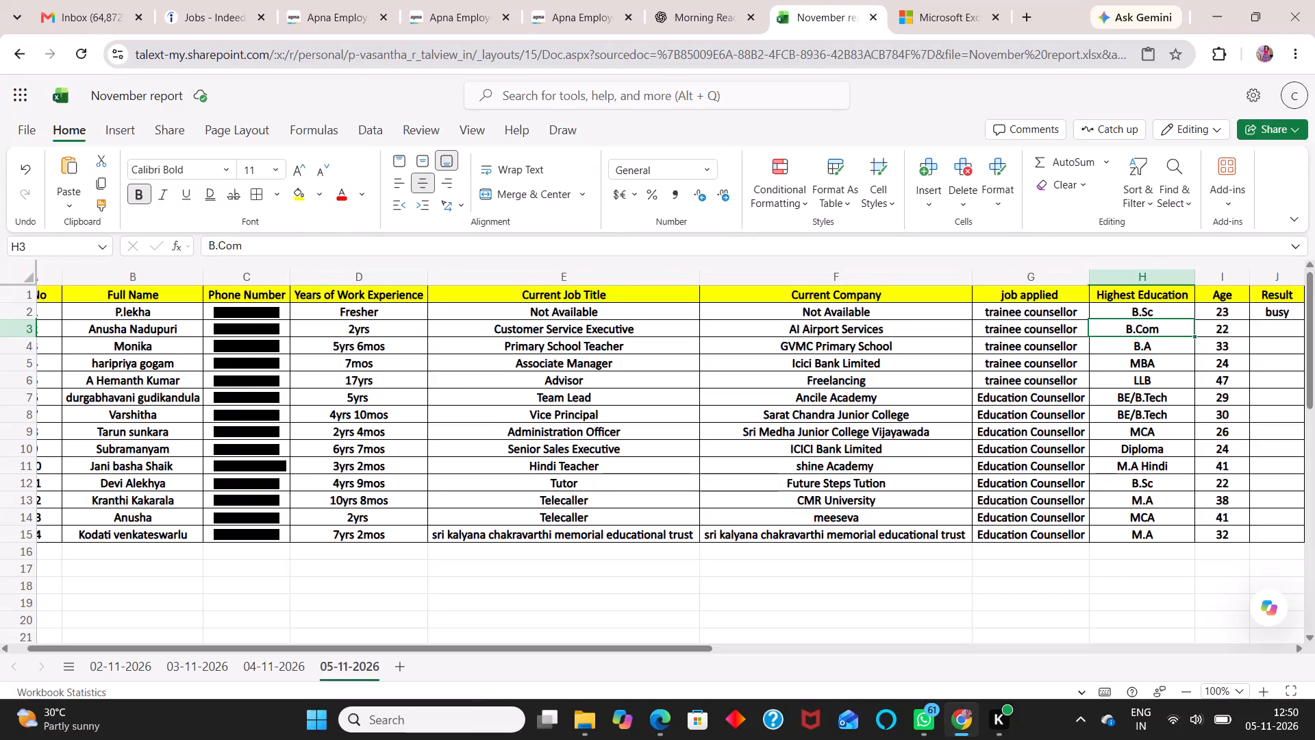
key("Left")
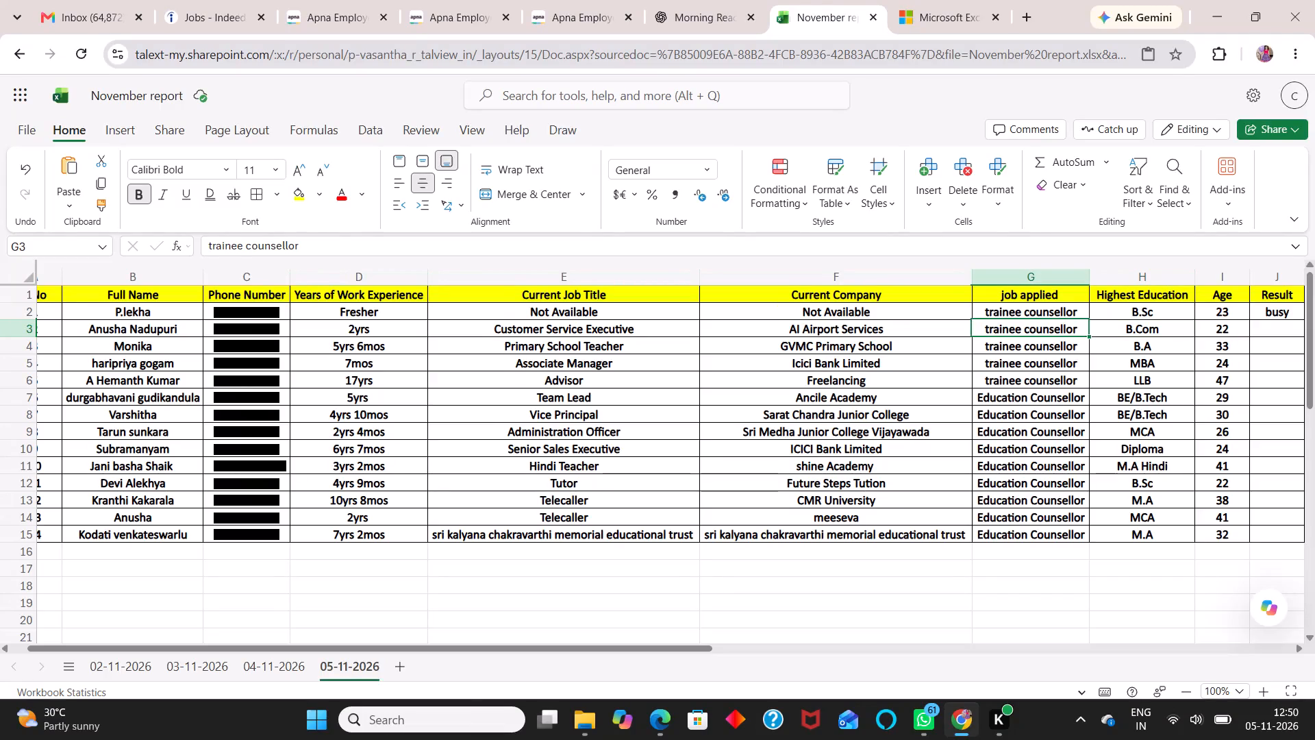
key("Left")
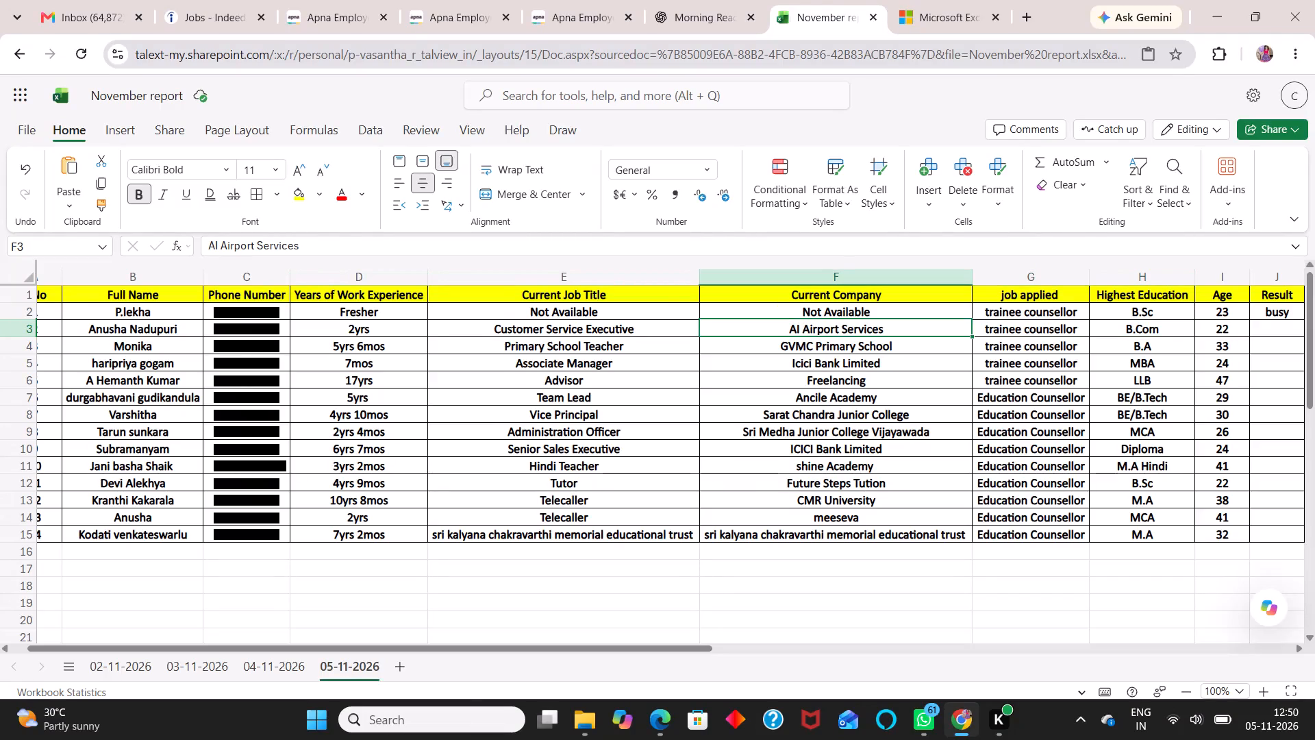
key("Left")
key("Left")
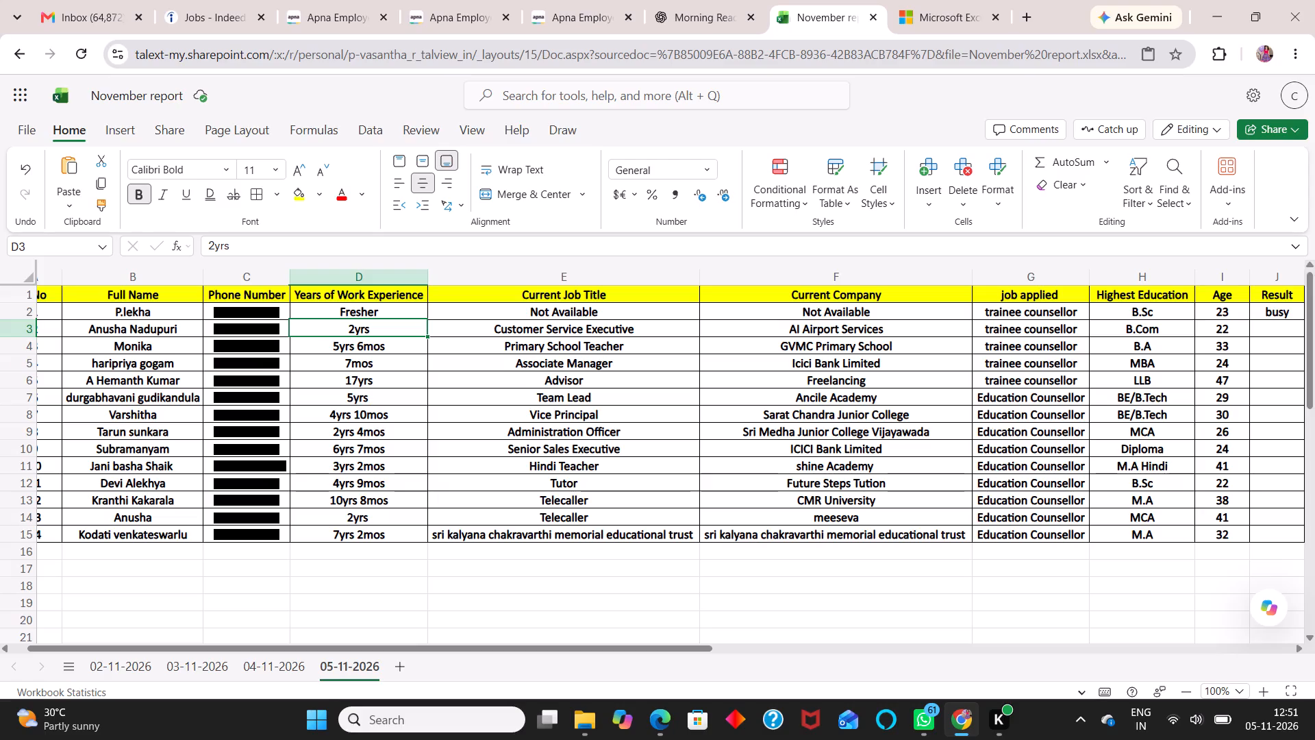
key("Right")
key("Right")
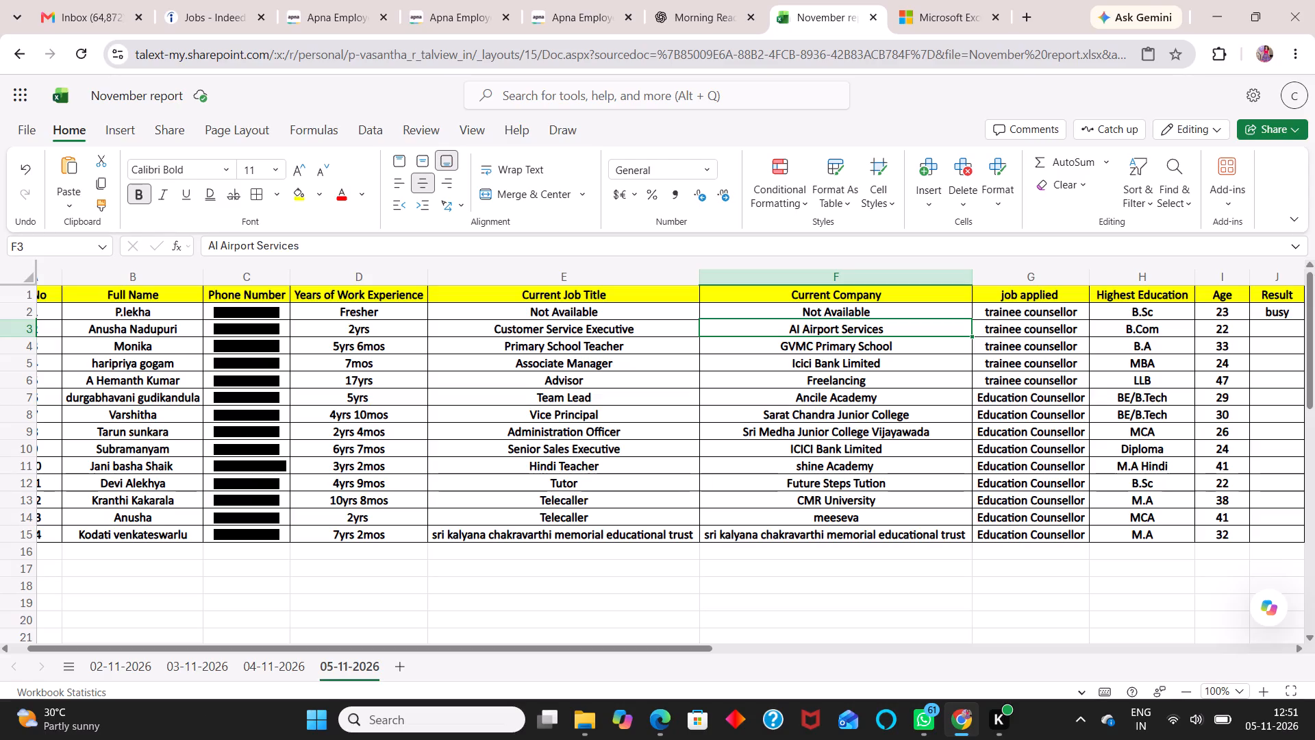
key("Right")
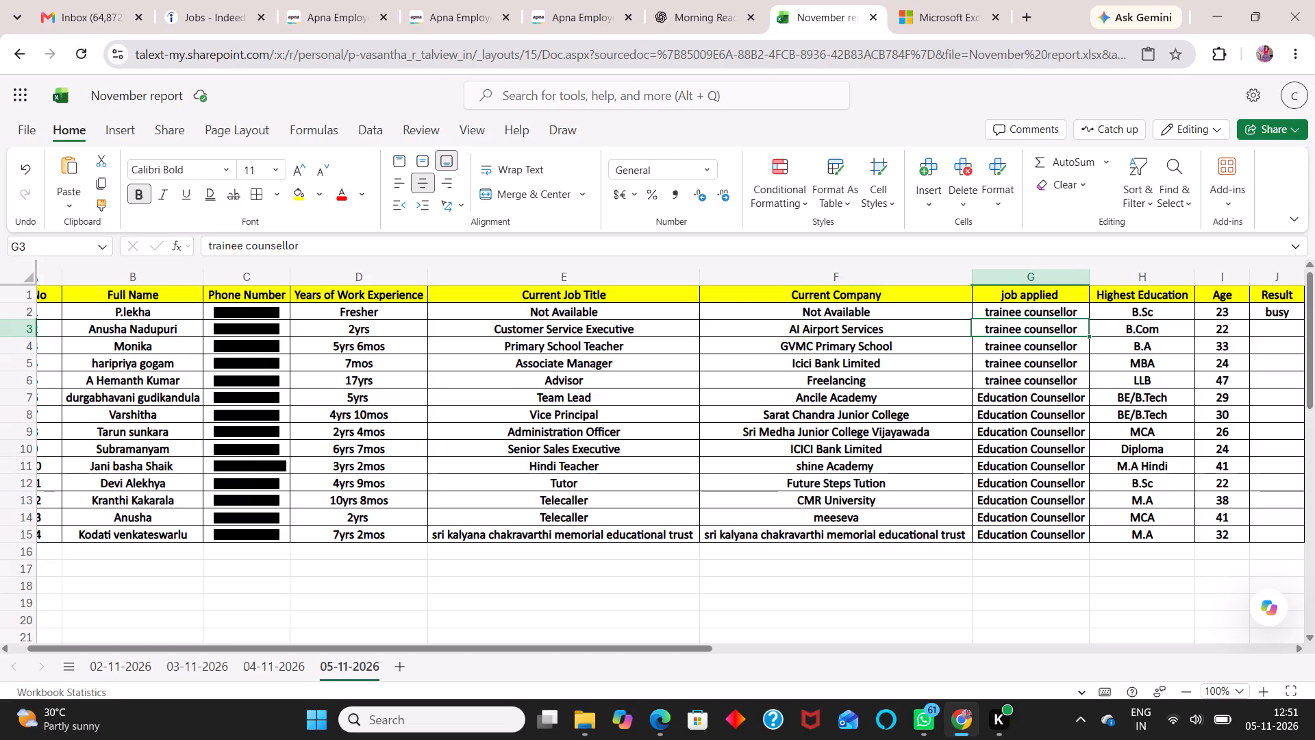
key("Right")
key("Right")
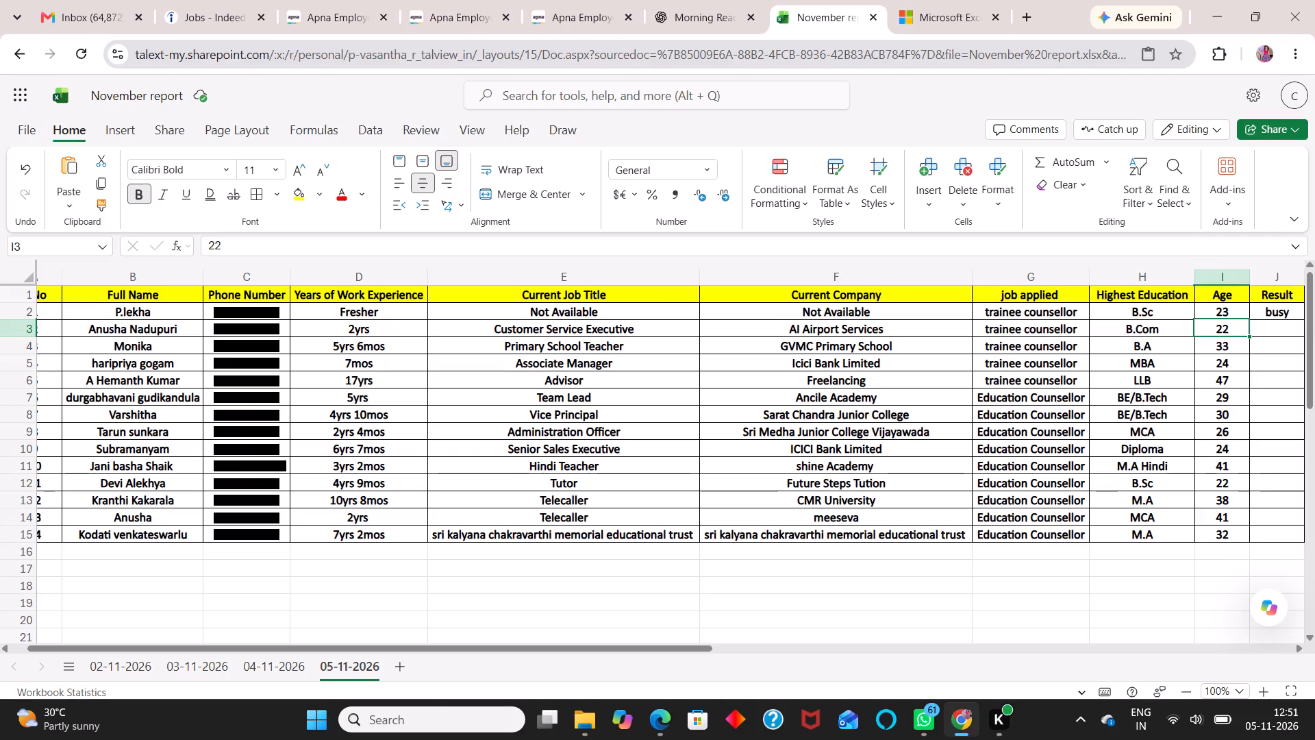
key("Right")
key("Left")
key("Left")
key("Left")
key("Left")
key("Left")
key("Left")
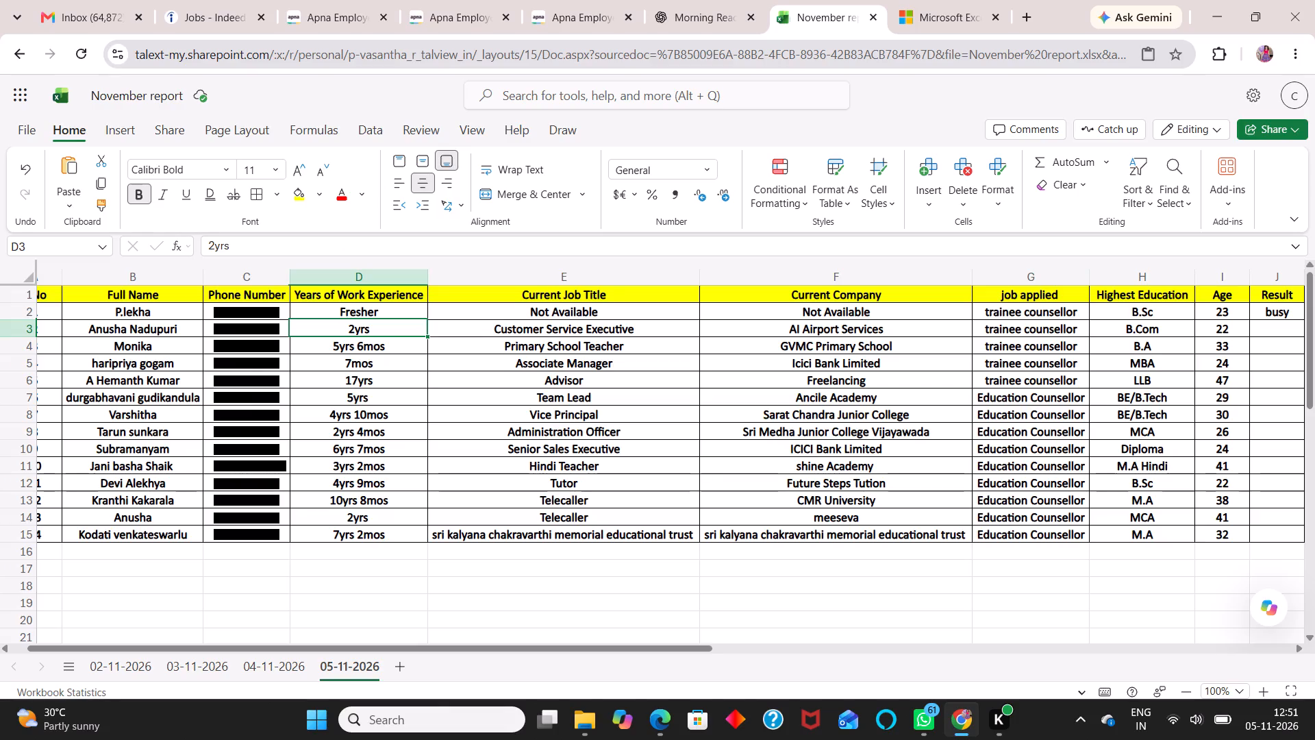
Recheck the row 3 candidate's current job title and job applied on the 05-11-2026 sheet.
left_click(516, 327)
left_click(536, 351)
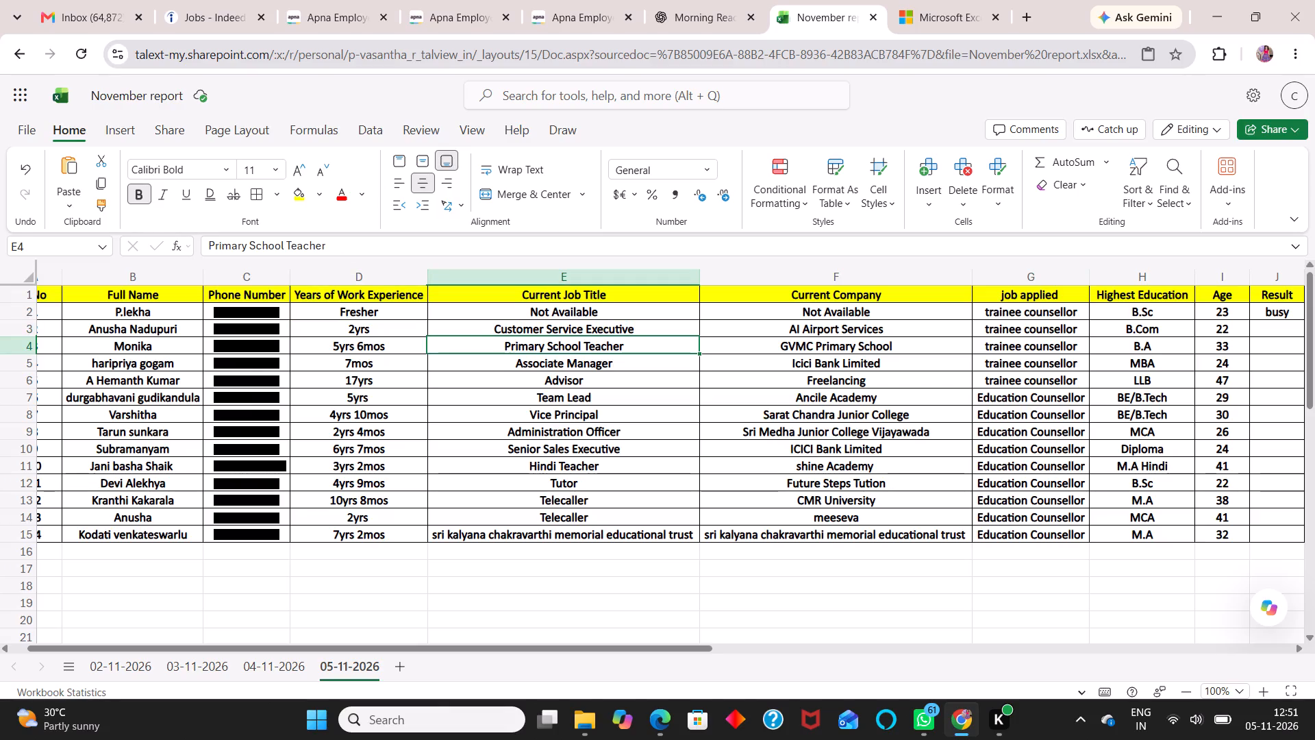
left_click(572, 329)
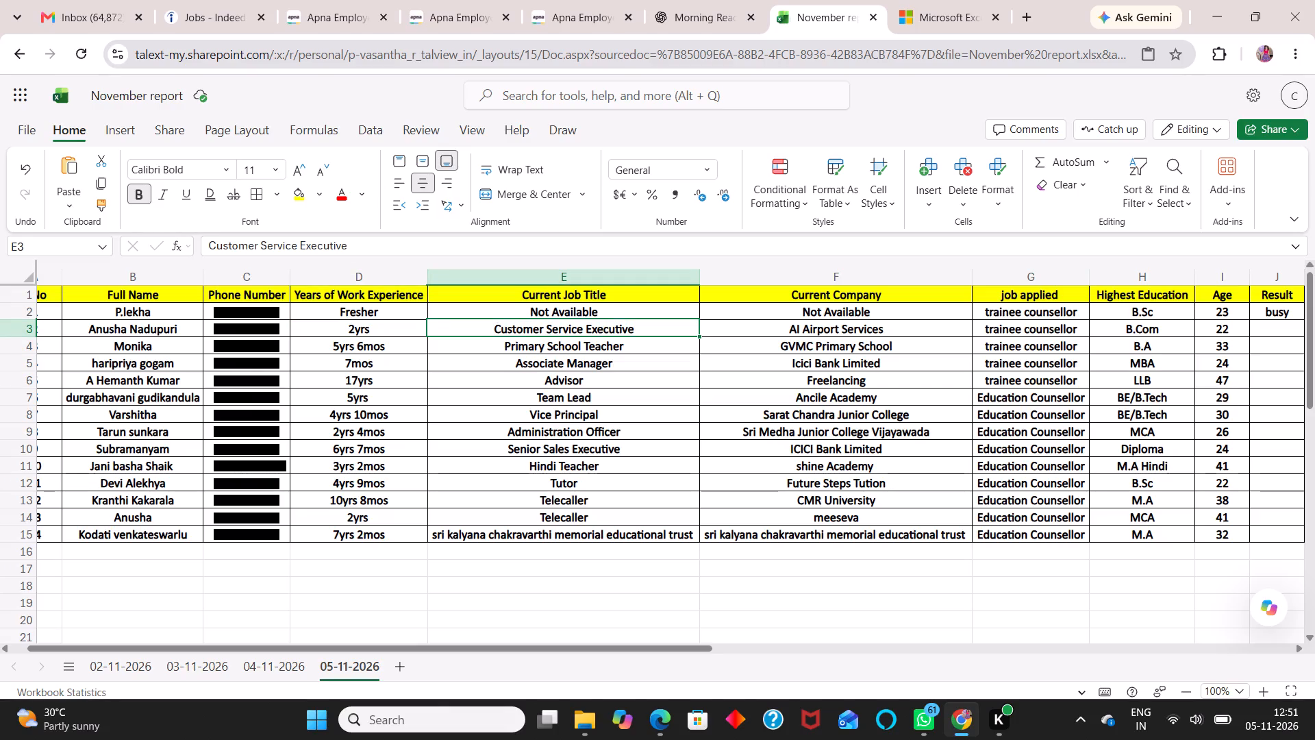
left_click(586, 347)
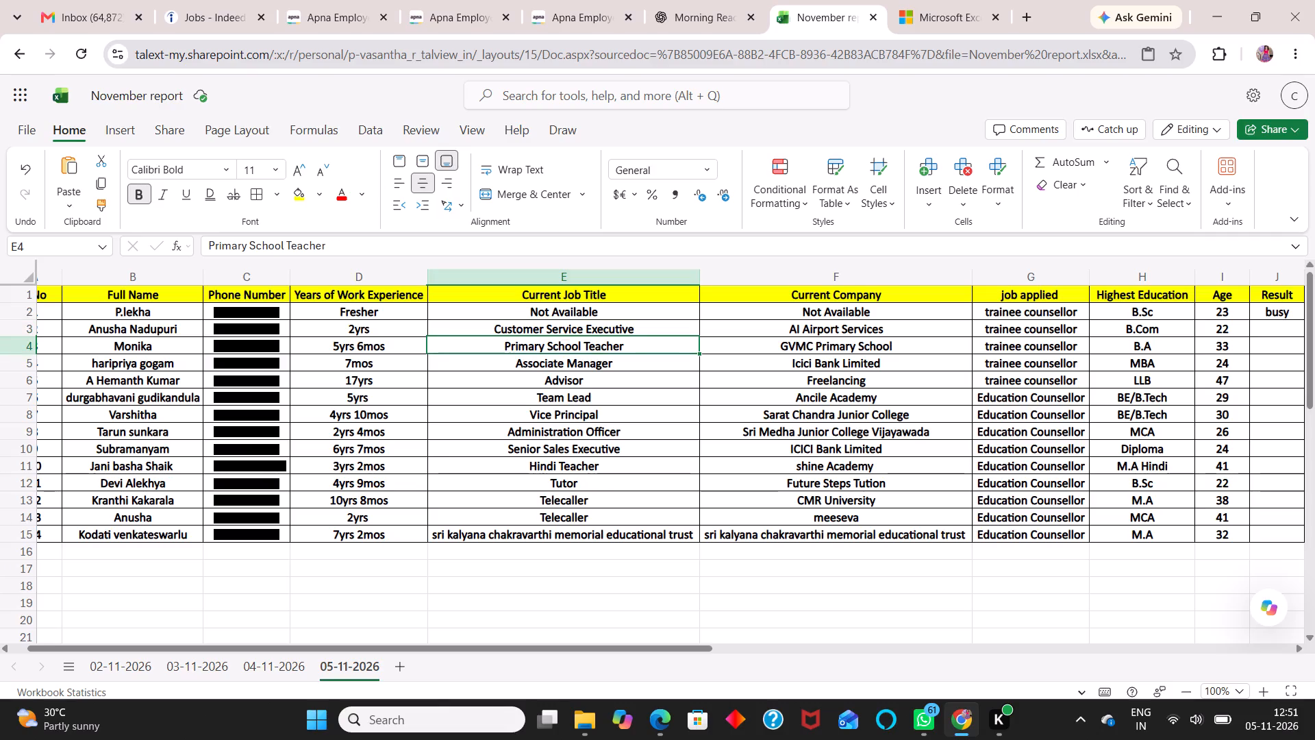
left_click(657, 331)
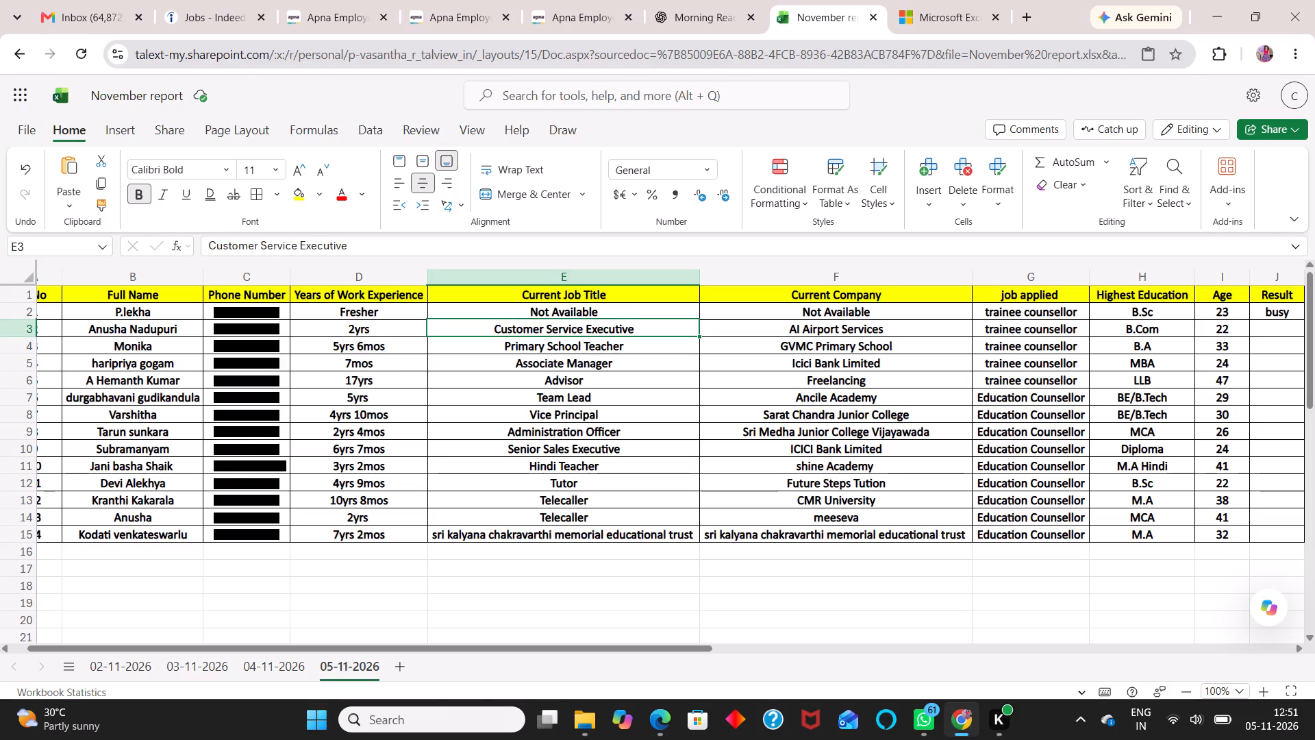
scroll(870, 358, "left", 1)
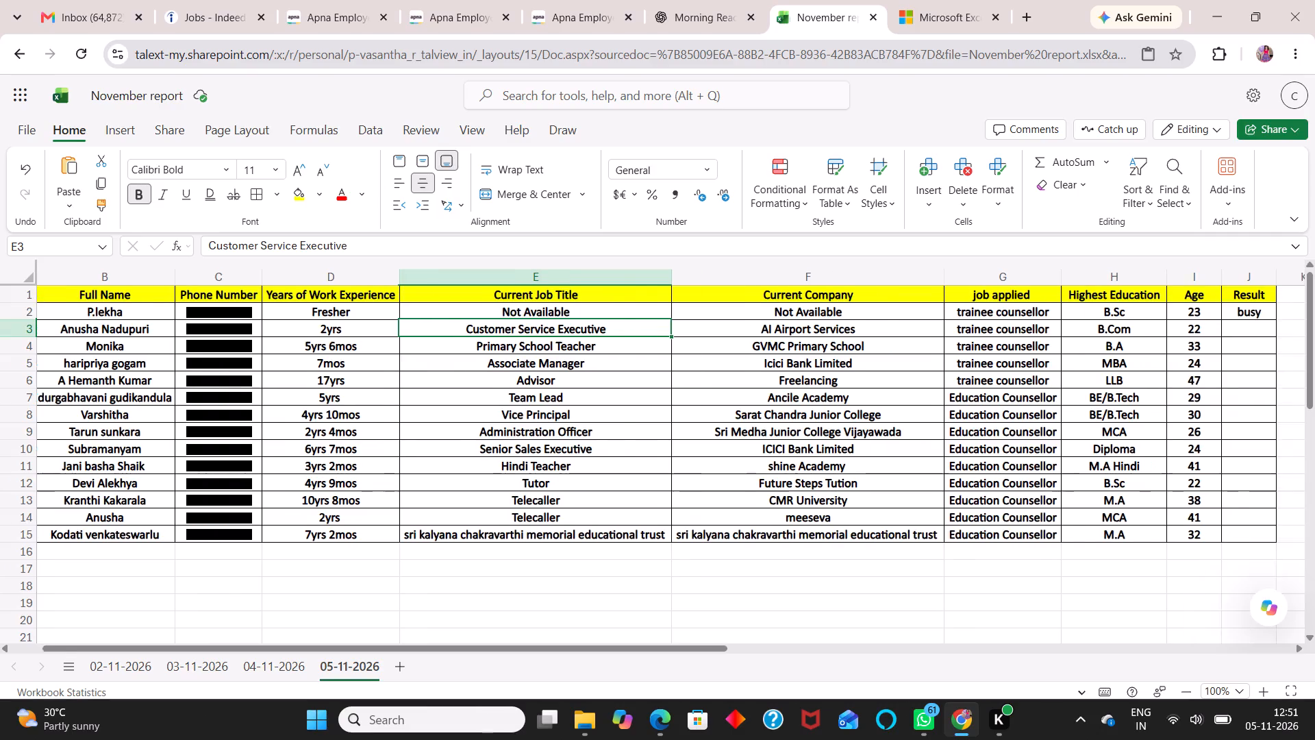
scroll(870, 358, "left", 1)
scroll(1029, 390, "left", 1)
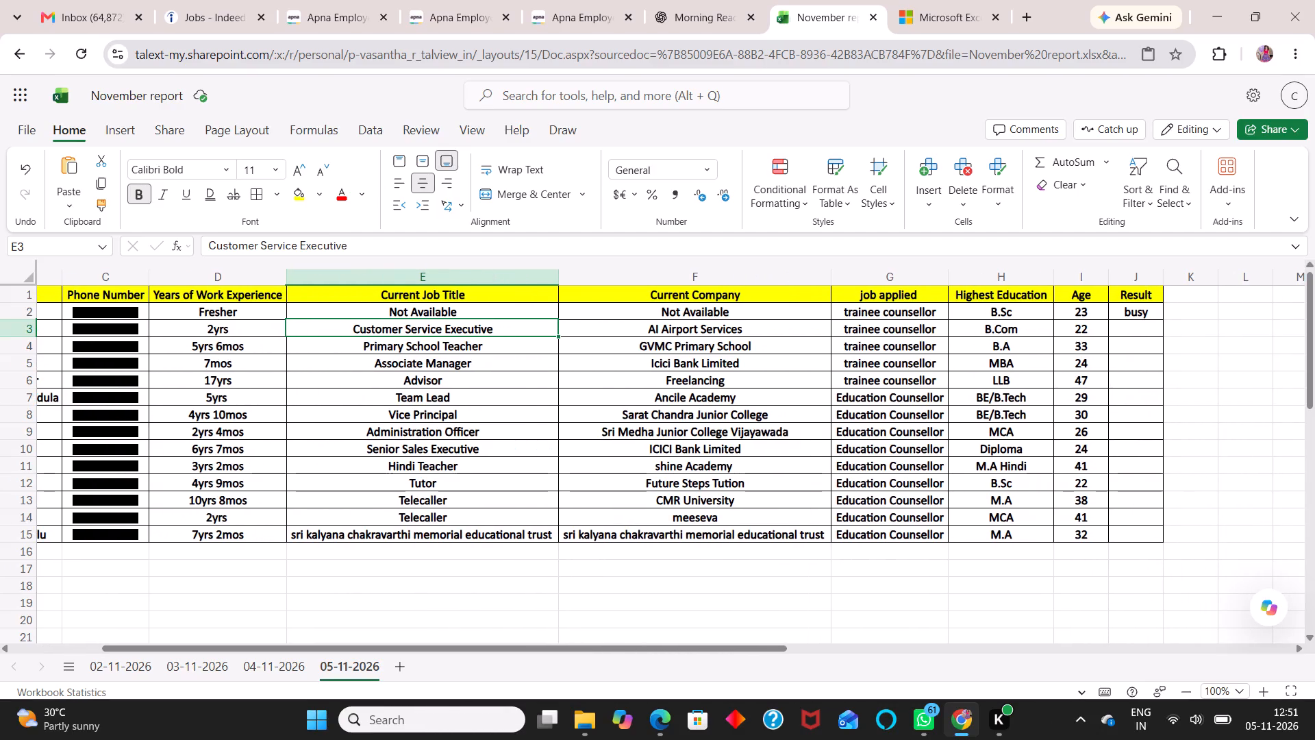
left_click(915, 331)
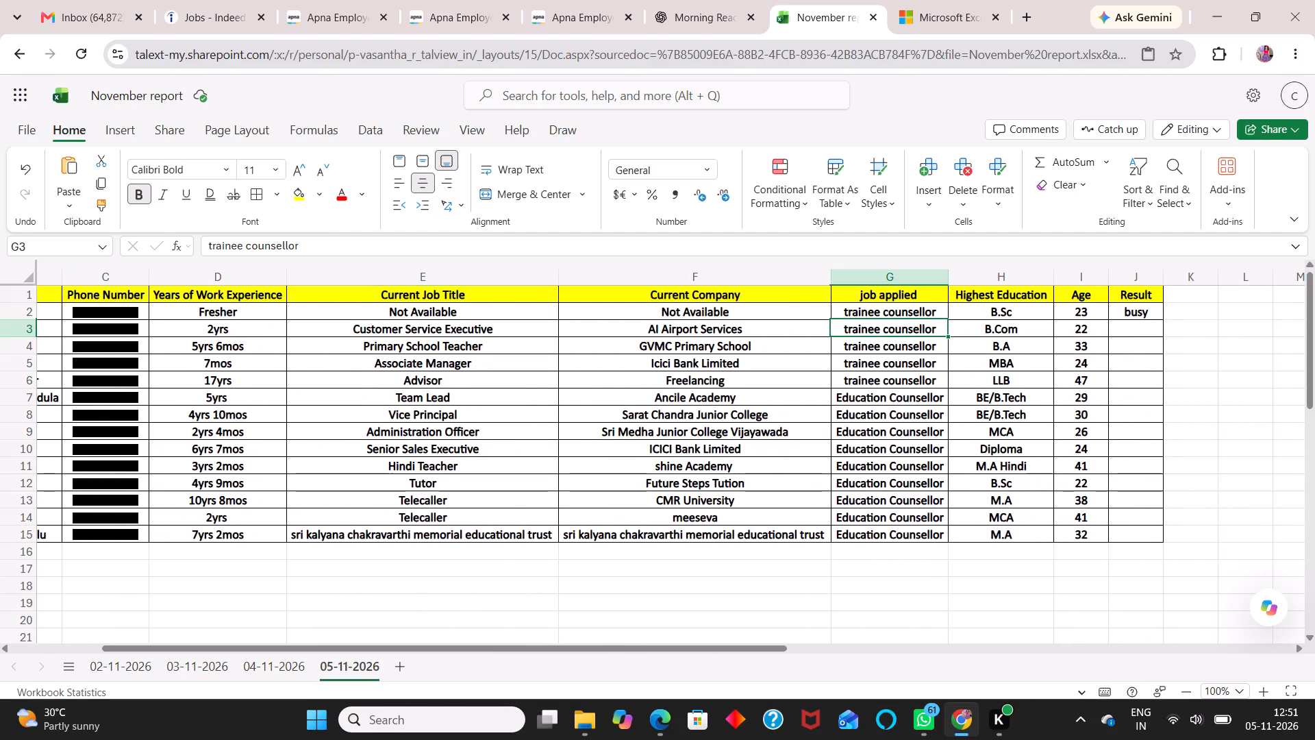
scroll(763, 388, "right", 1)
scroll(623, 445, "up", 1)
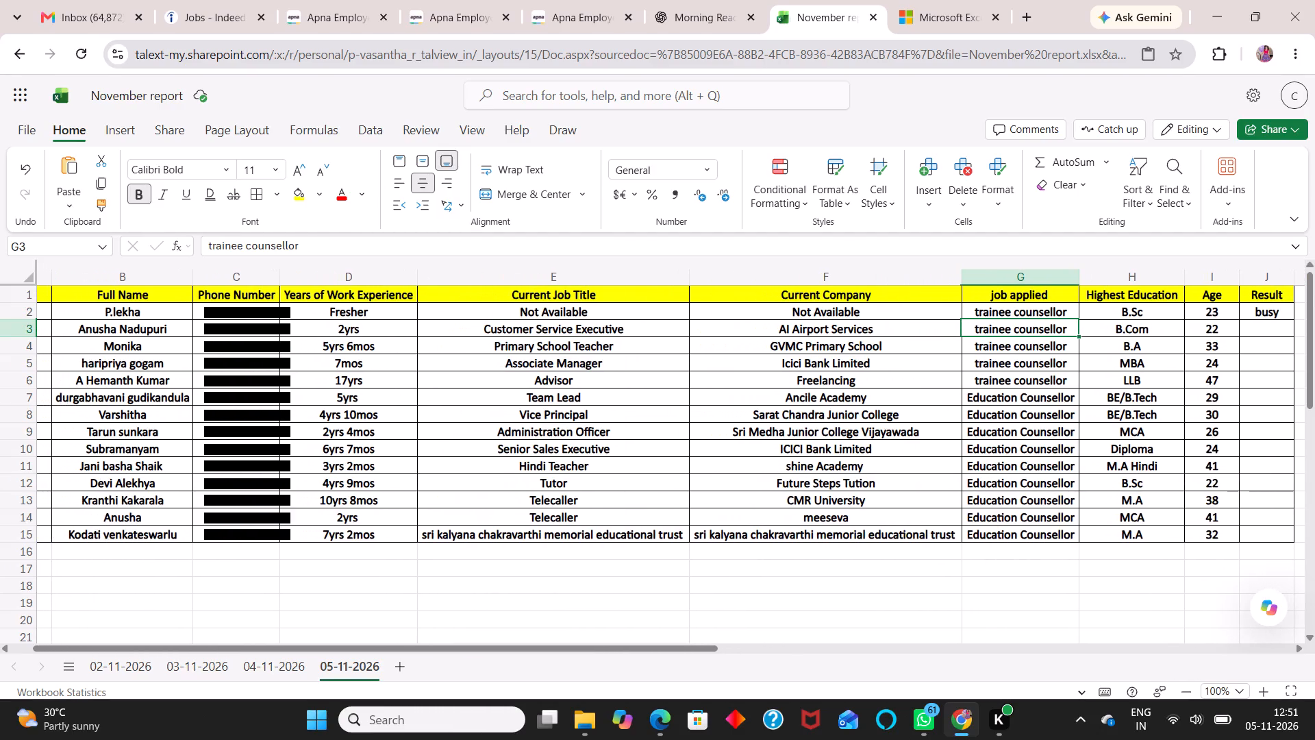
scroll(494, 482, "right", 1)
scroll(525, 384, "up", 1)
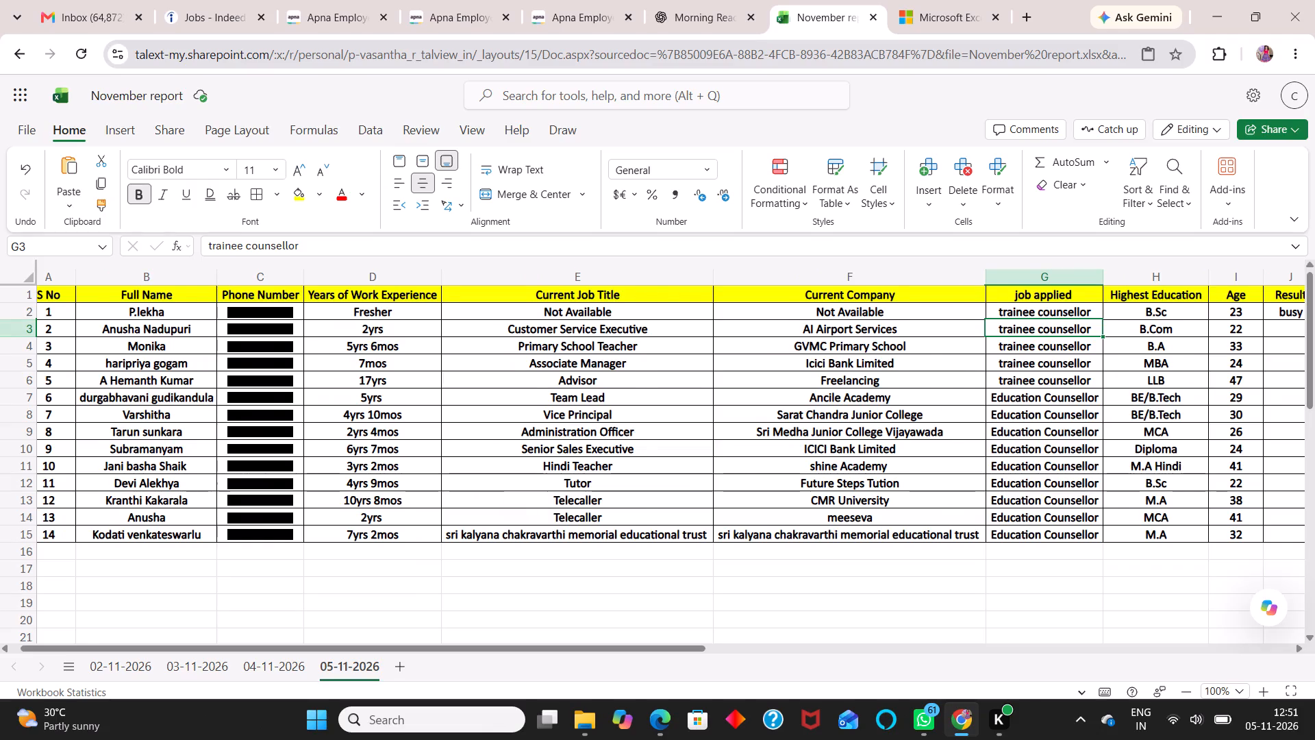
scroll(744, 384, "left", 1)
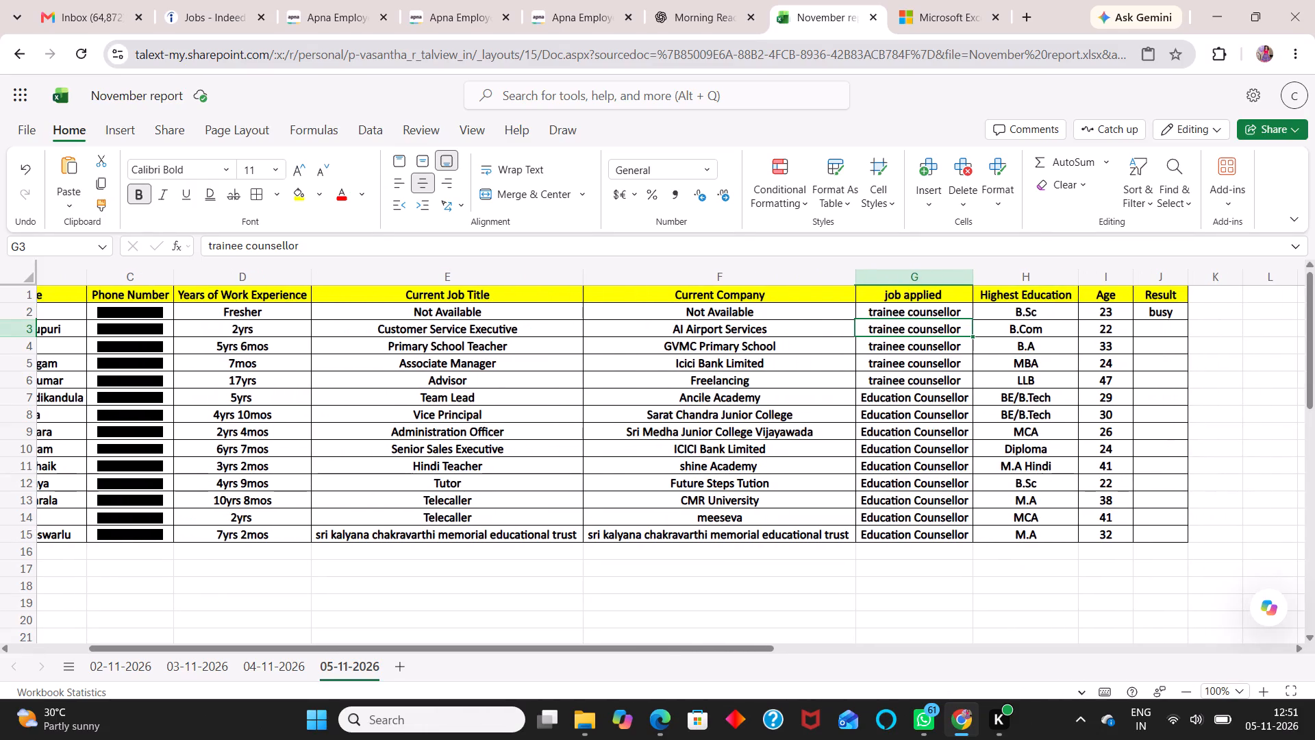
left_click(540, 380)
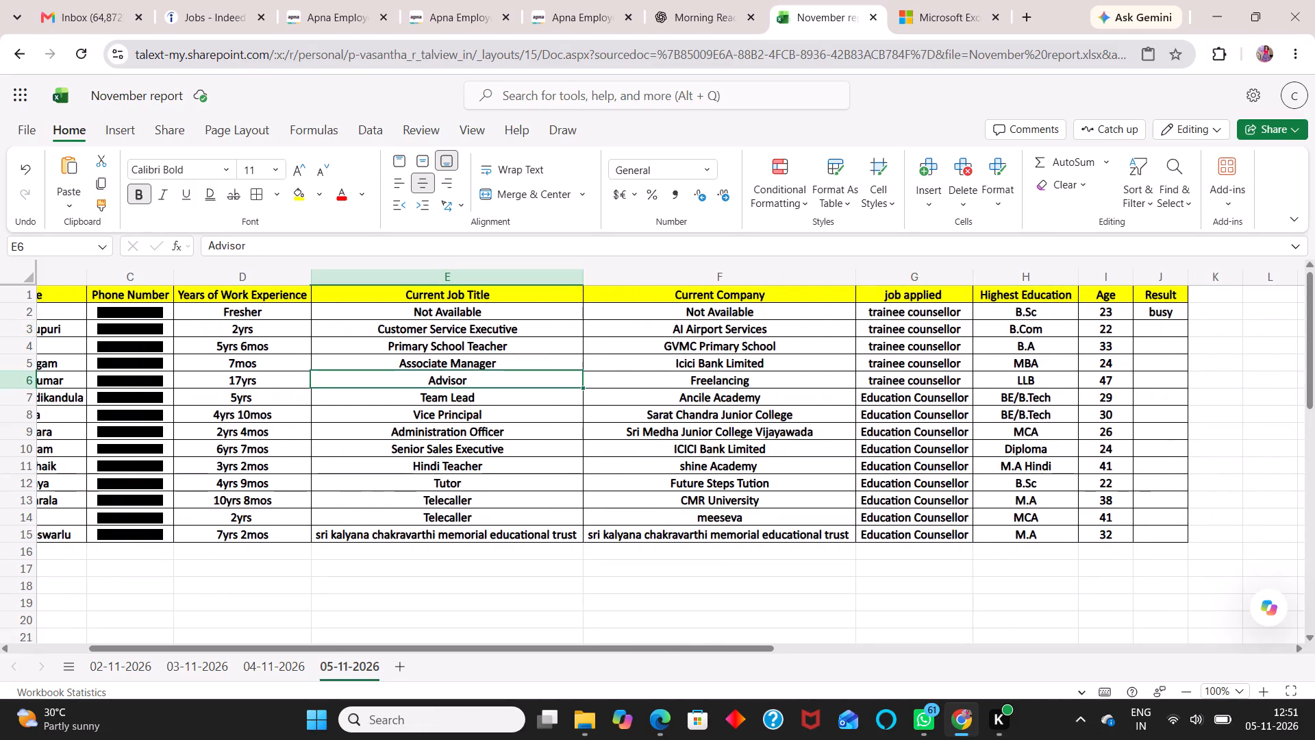
scroll(508, 343, "right", 1)
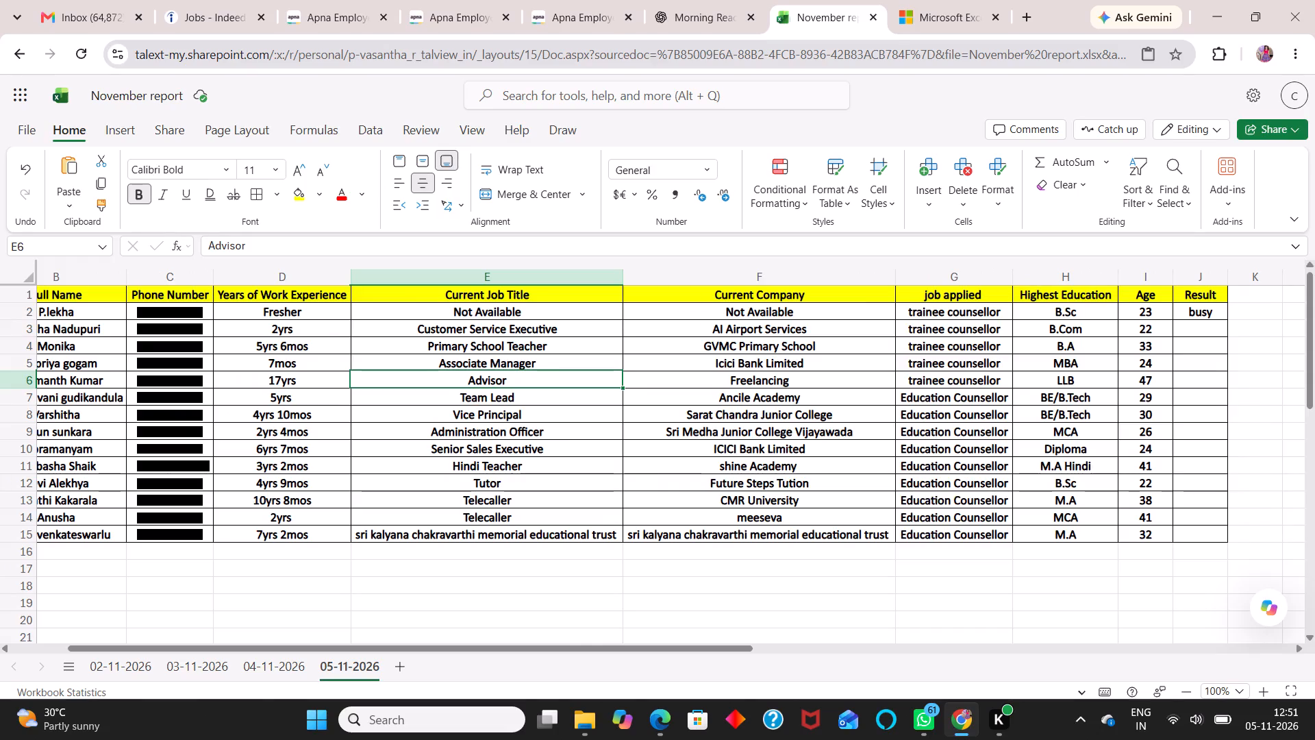
left_click(599, 332)
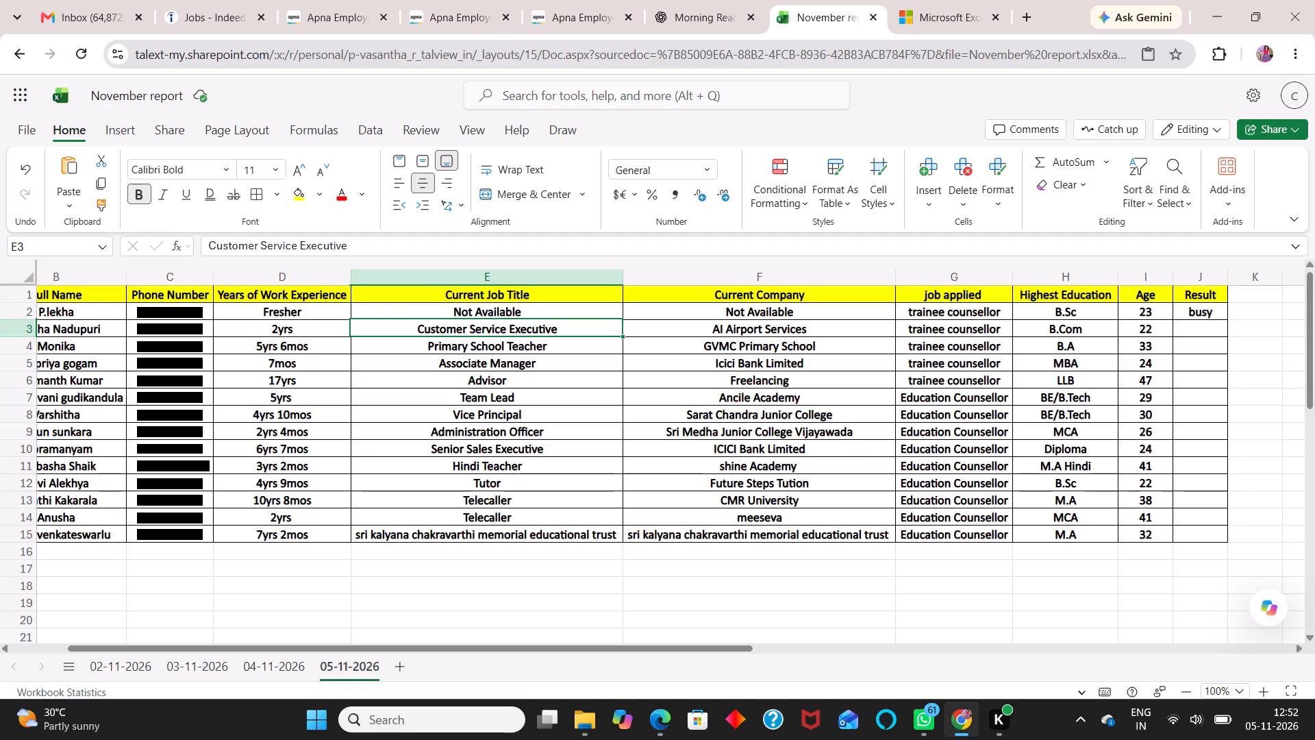
Enter "after one week" as the Result for the candidate in row 3 of the 05-11-2026 sheet.
left_click(1183, 330)
type("after")
key("space")
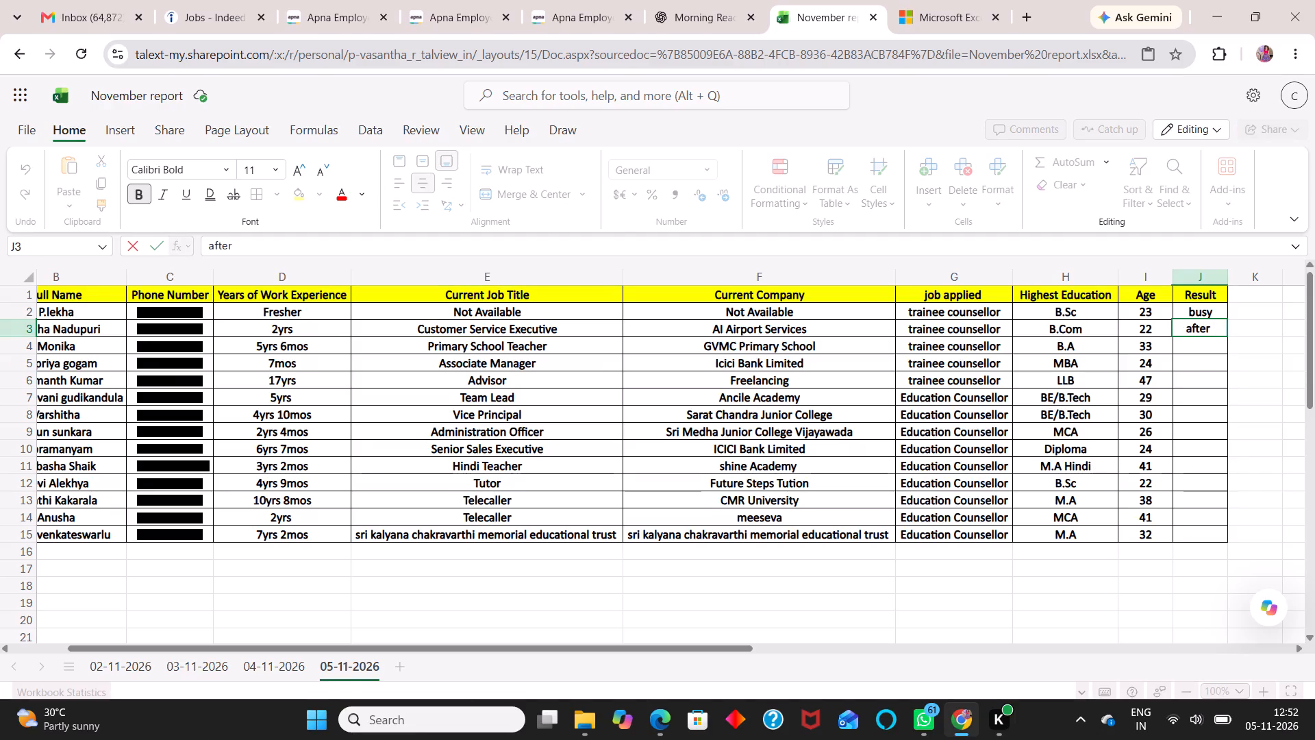
type("one wee")
key("k")
key("Return")
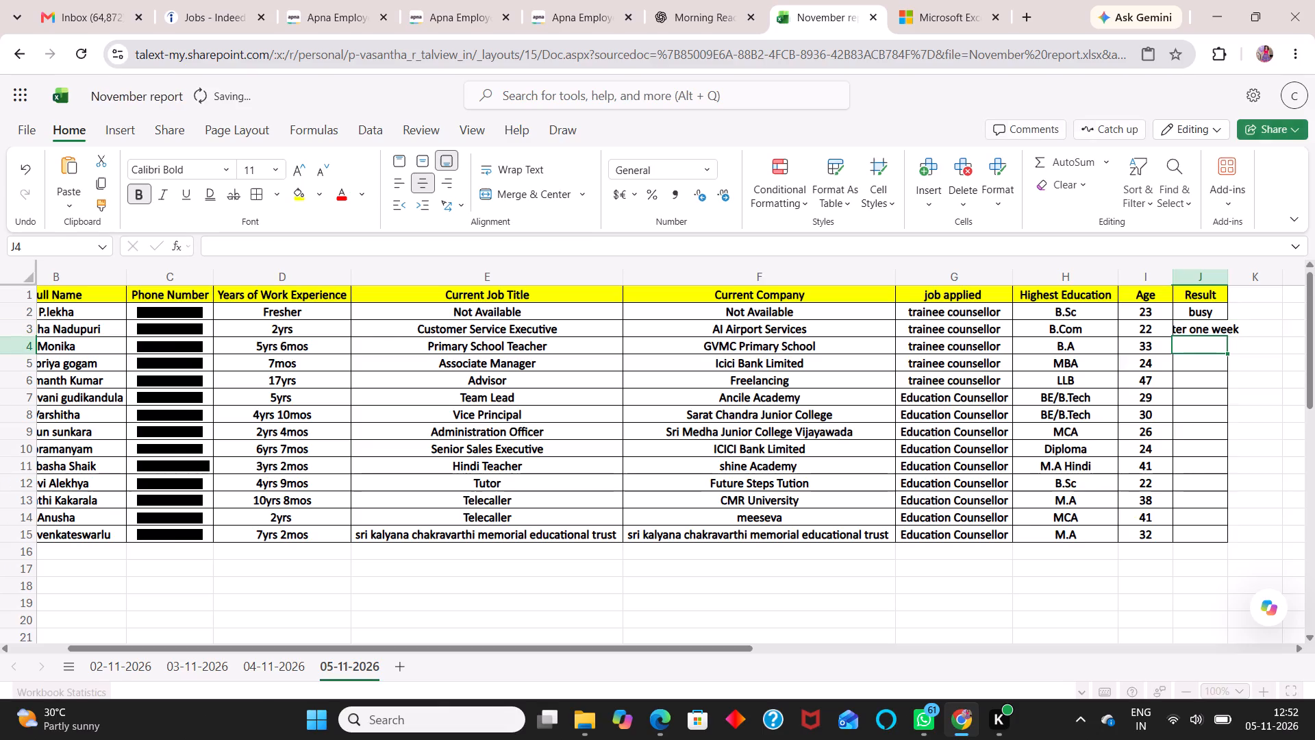
Auto-fit the Result column's width to its contents on the 05-11-2026 sheet.
triple_click(1226, 279)
left_click(1226, 279)
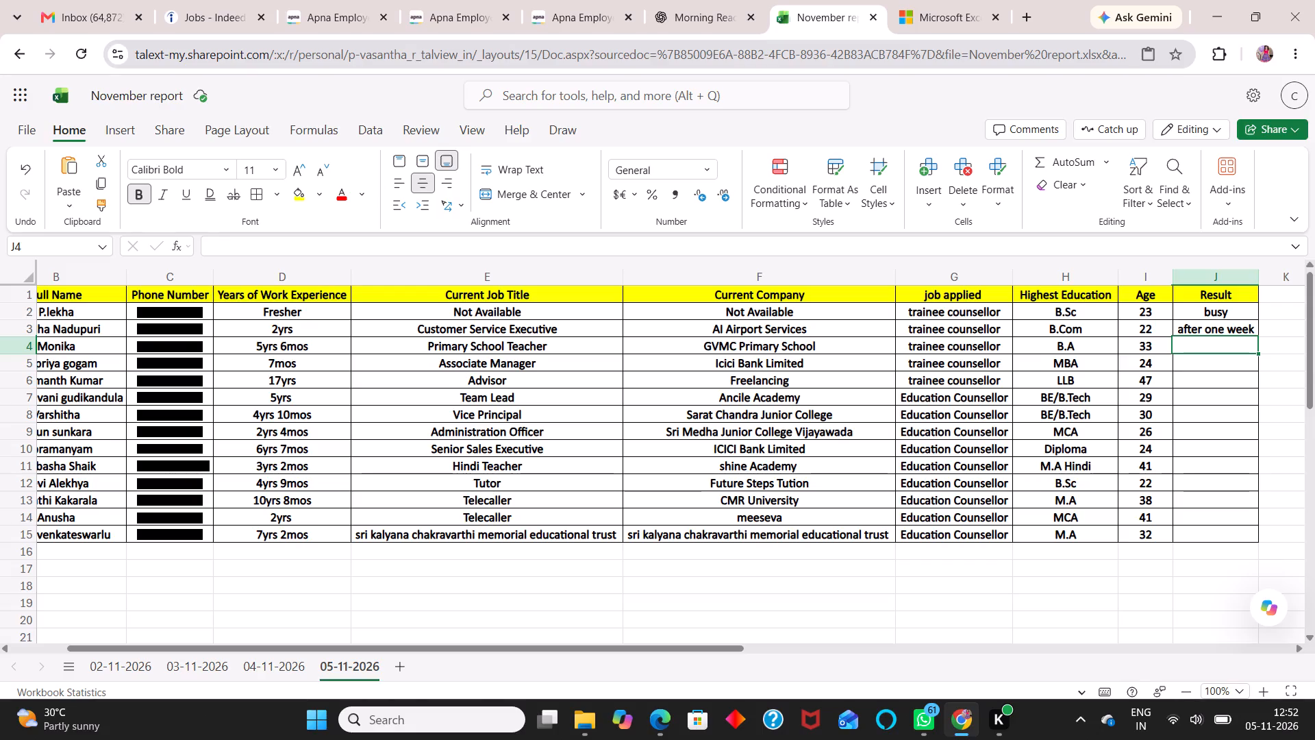
Review the row 4 candidate's details on the 05-11-2026 sheet, from age back to the phone number and full name.
scroll(937, 402, "right", 3)
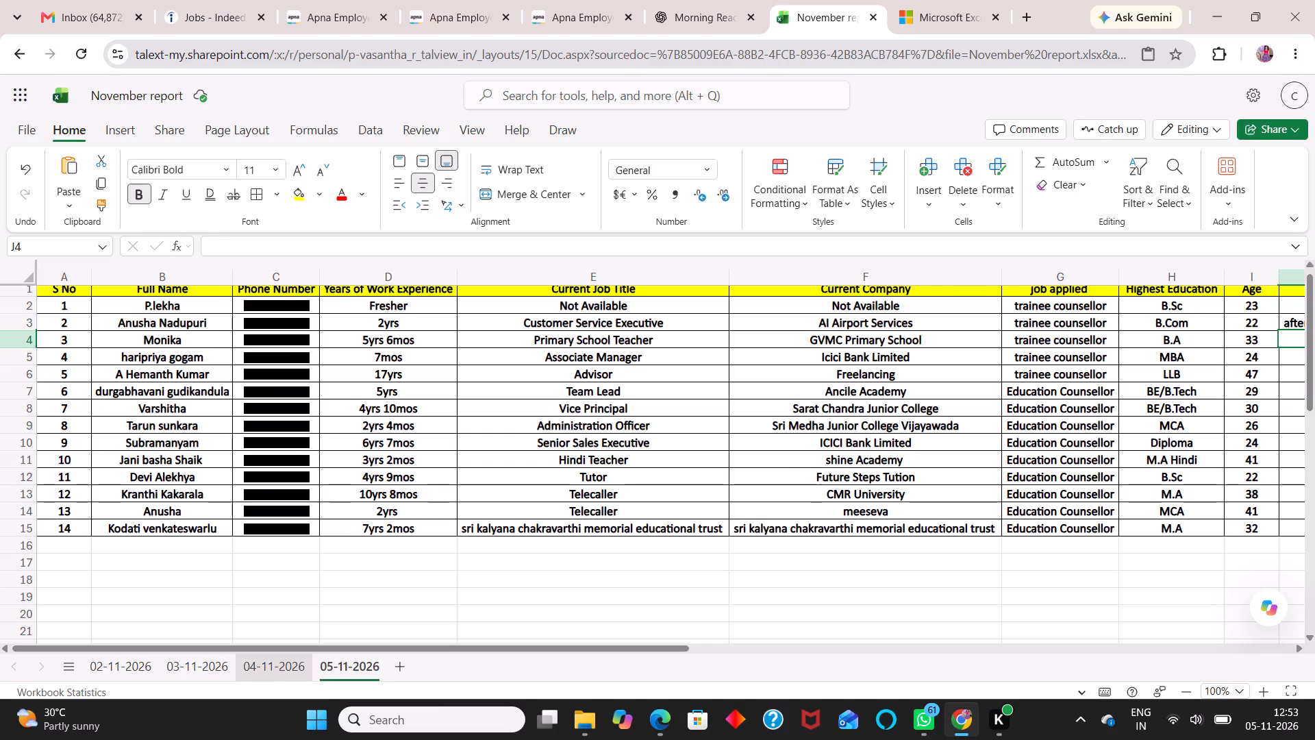
scroll(812, 374, "left", 4)
scroll(735, 391, "right", 2)
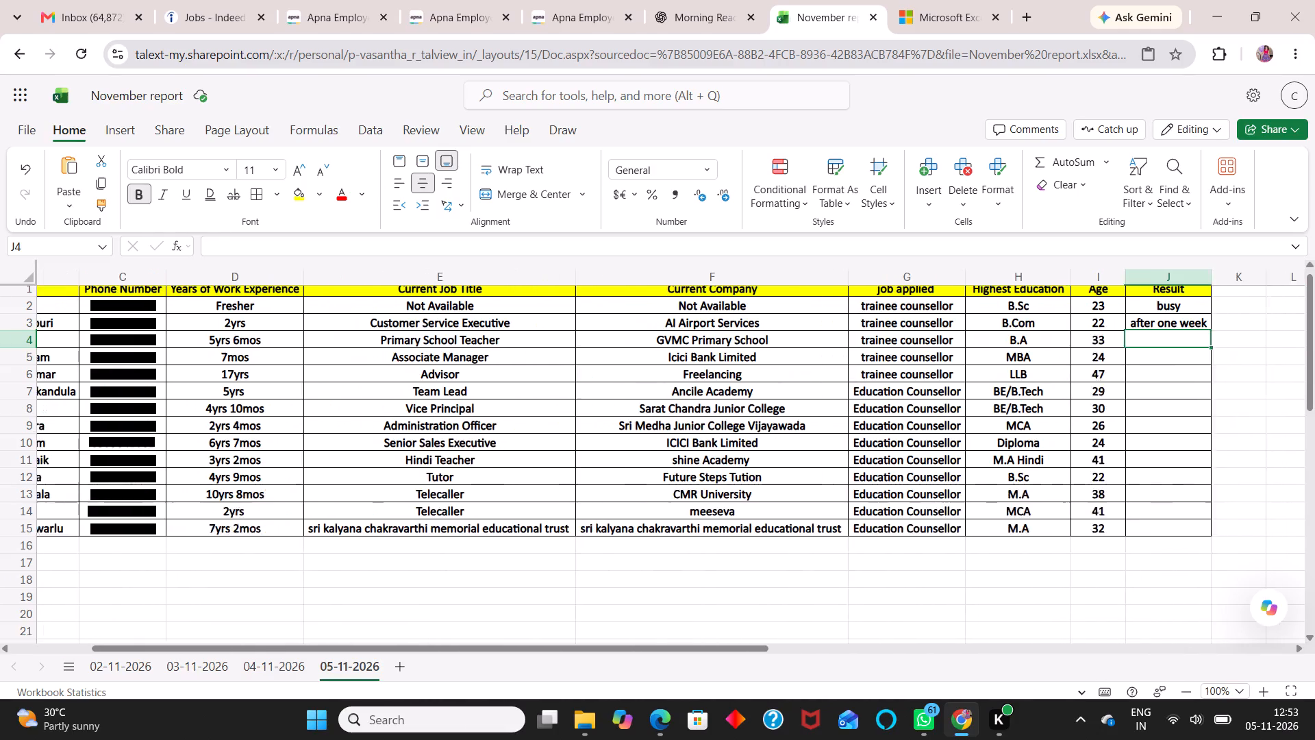
key("Left")
key("Left")
key("Left")
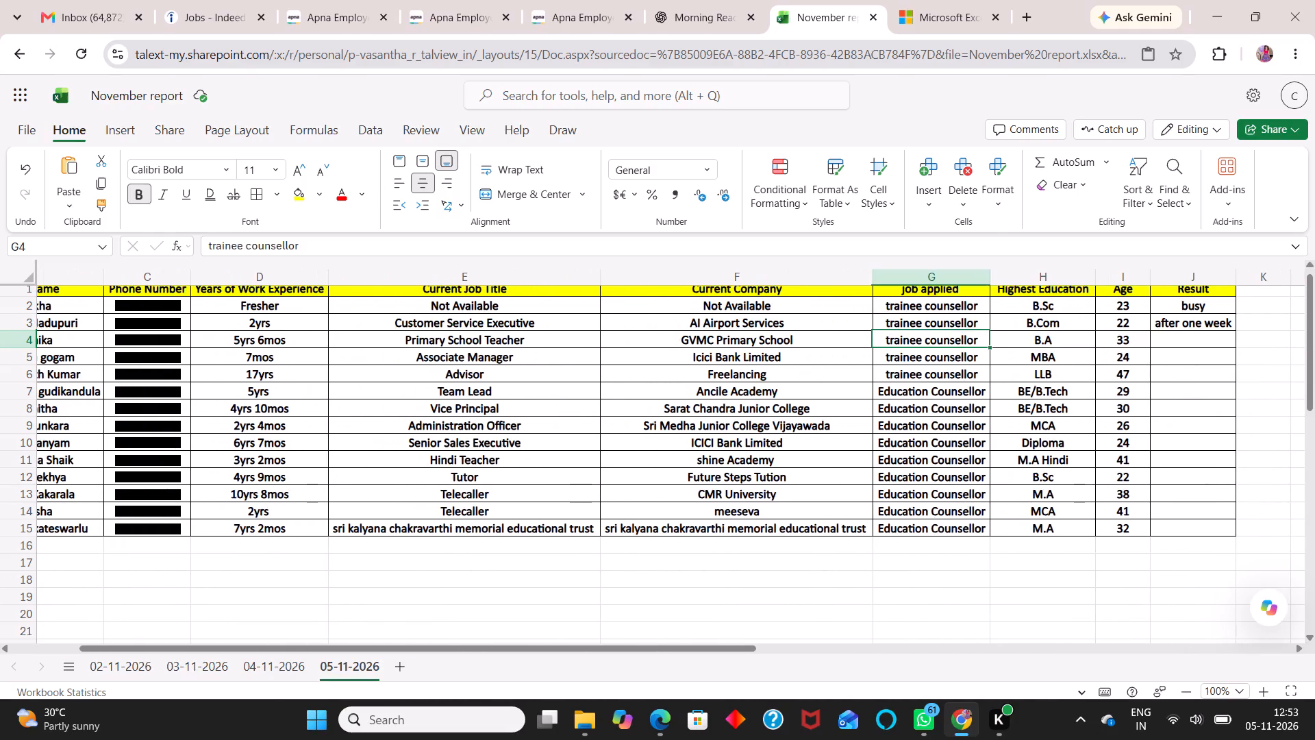
key("Left")
key("Left")
key("Left")
key("Left")
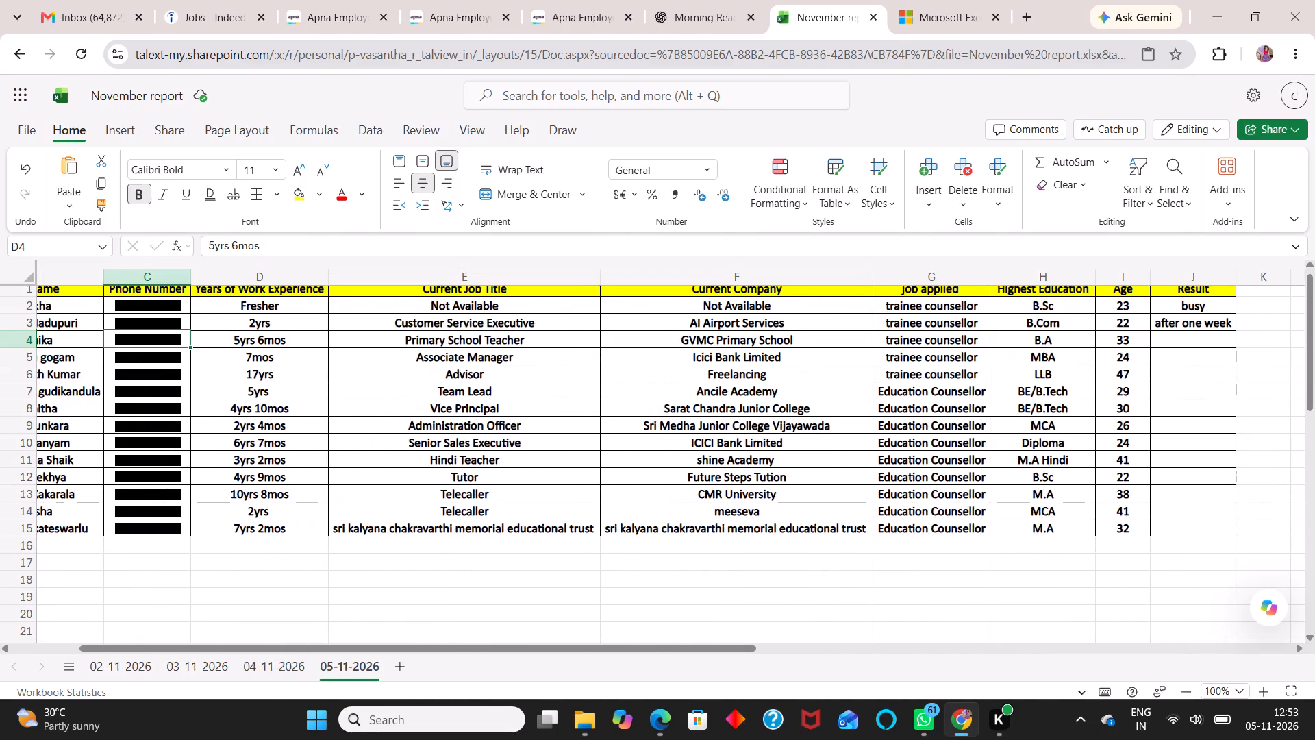
key("Left")
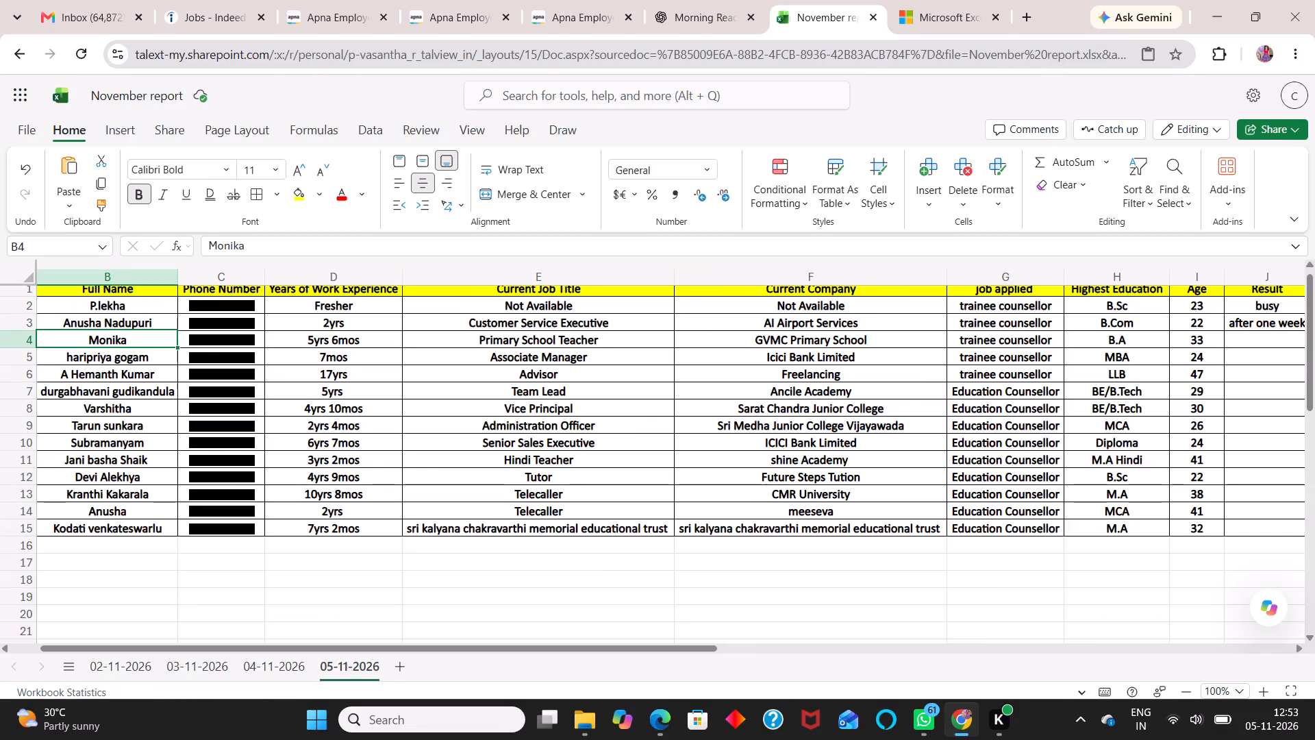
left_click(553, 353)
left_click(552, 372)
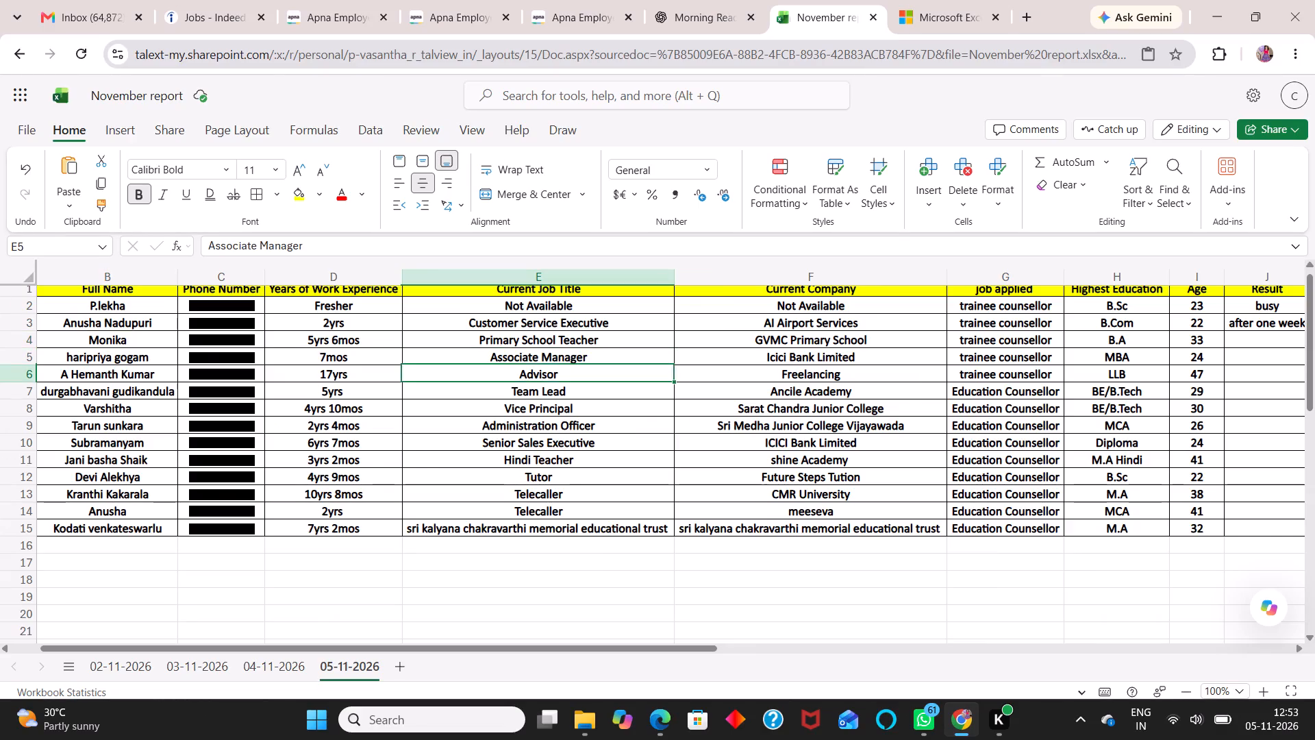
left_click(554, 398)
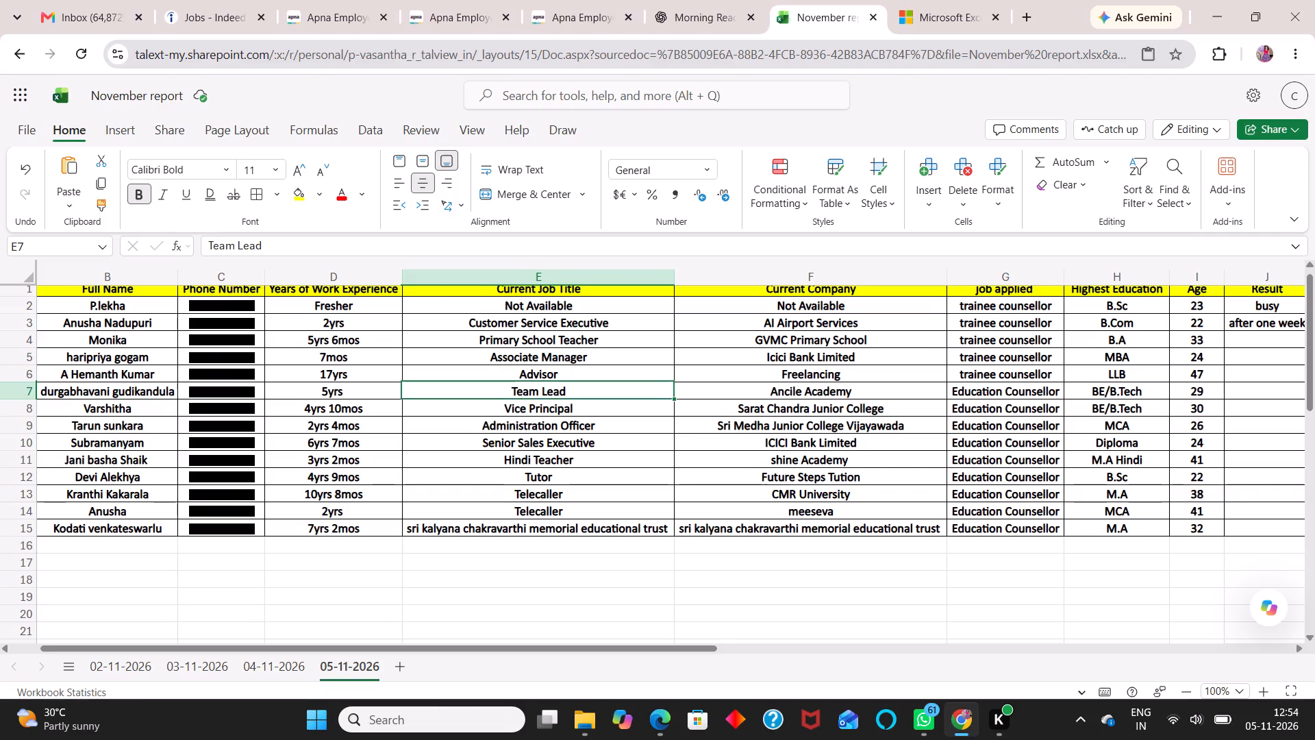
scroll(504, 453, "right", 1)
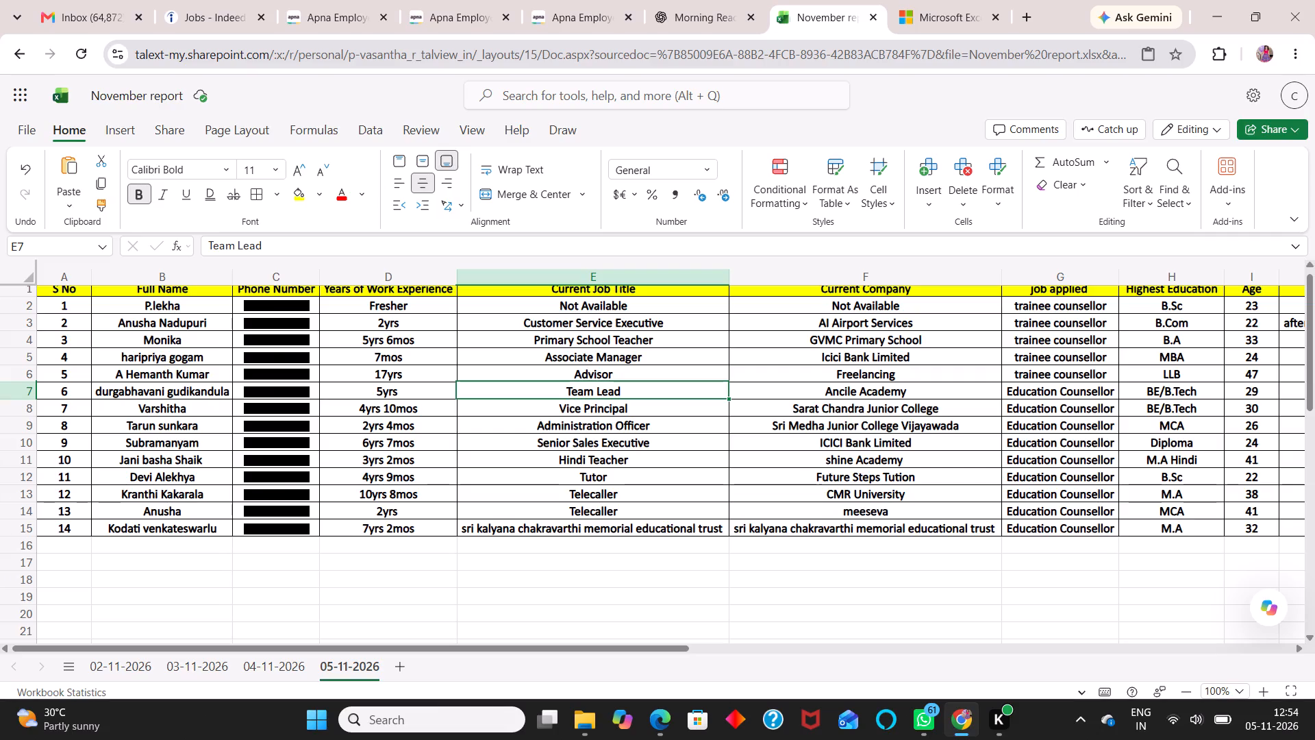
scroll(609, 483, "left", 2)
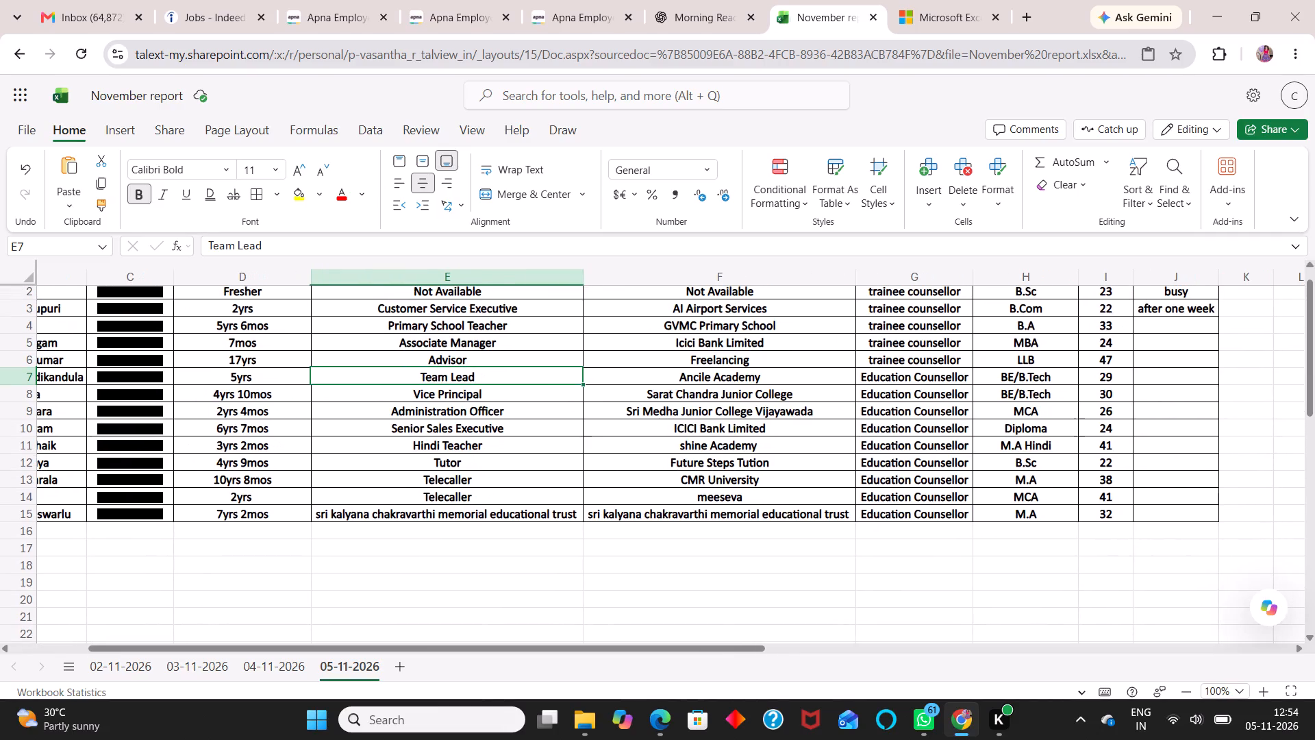
Check the row 11 candidate's full name and phone number on the 05-11-2026 sheet.
scroll(543, 480, "right", 2)
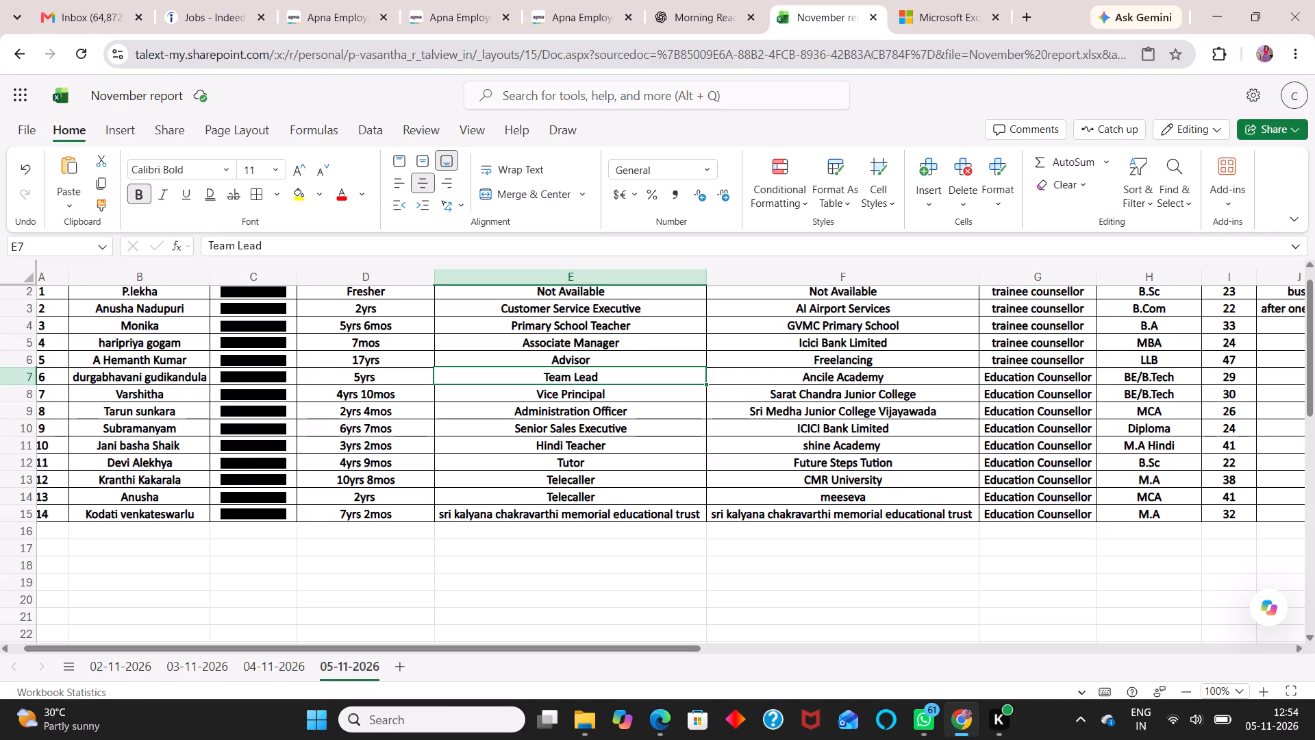
left_click(203, 437)
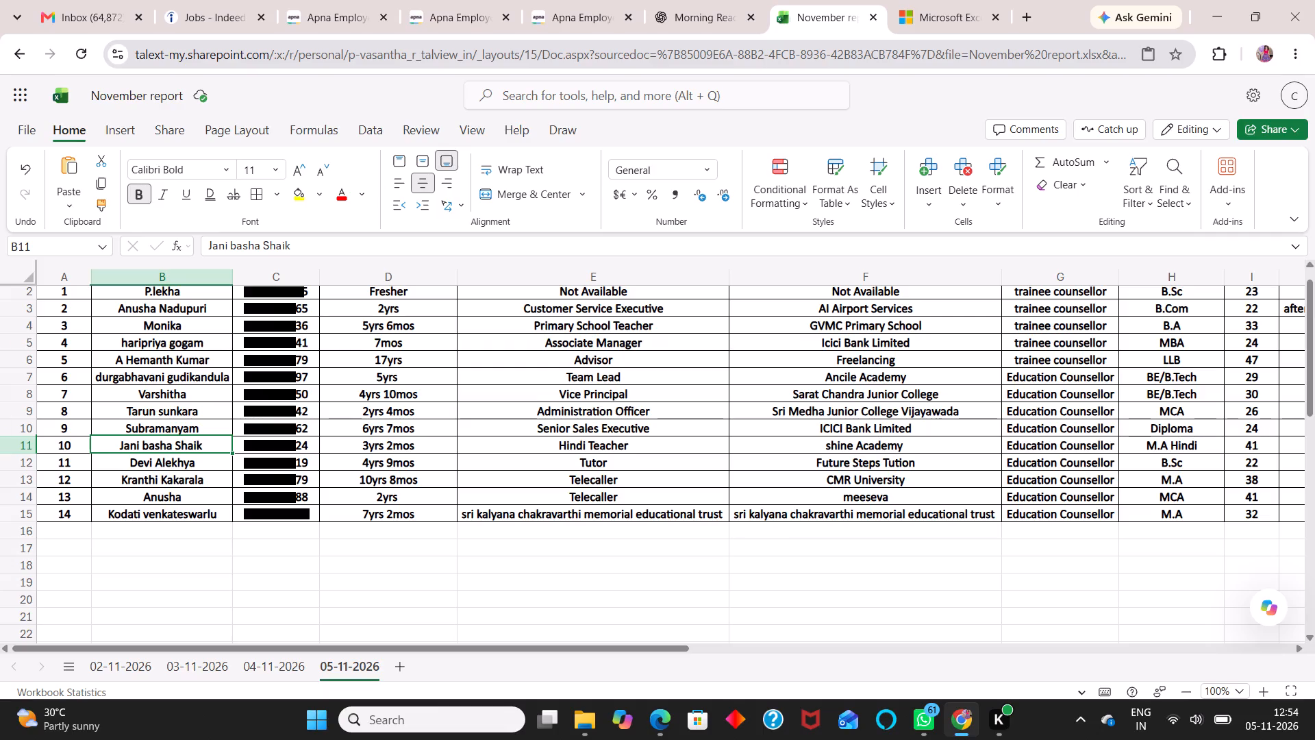
left_click(281, 446)
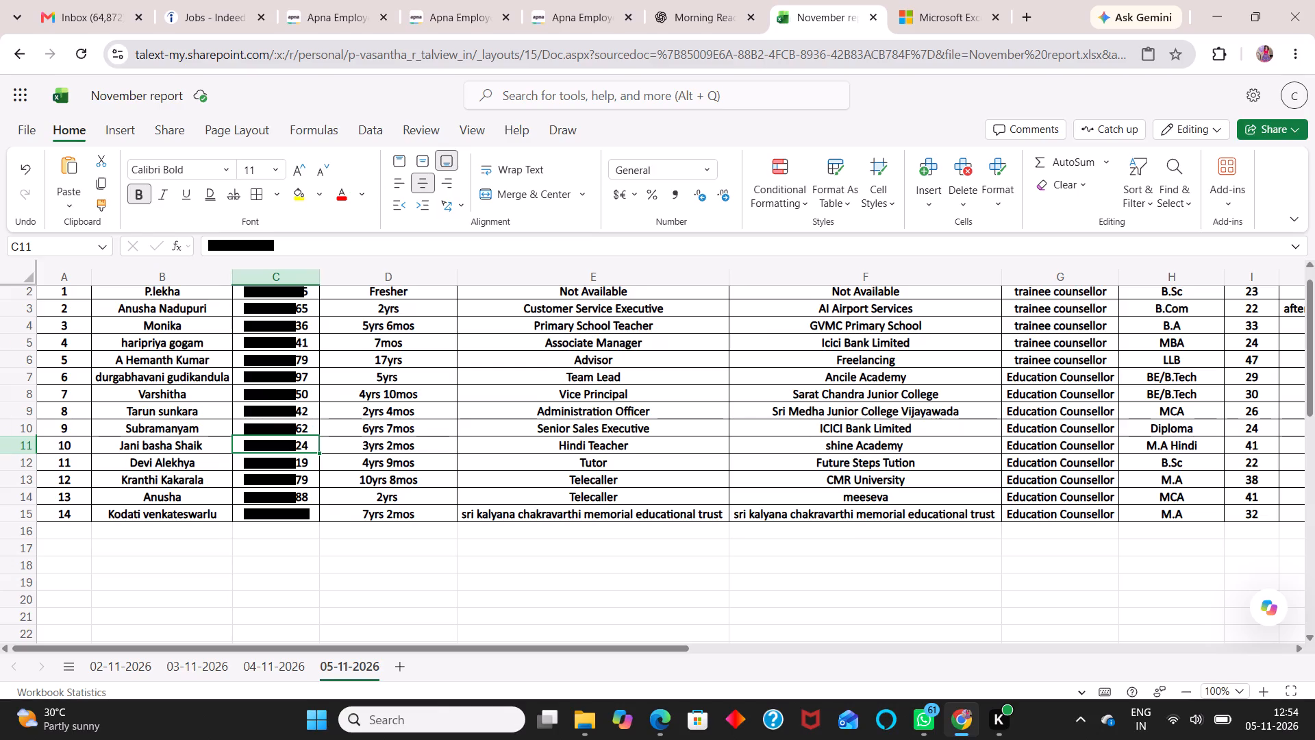
Look through the full candidate lists on the 04-11-2026 and 03-11-2026 sheets, down to their last entries.
left_click(279, 660)
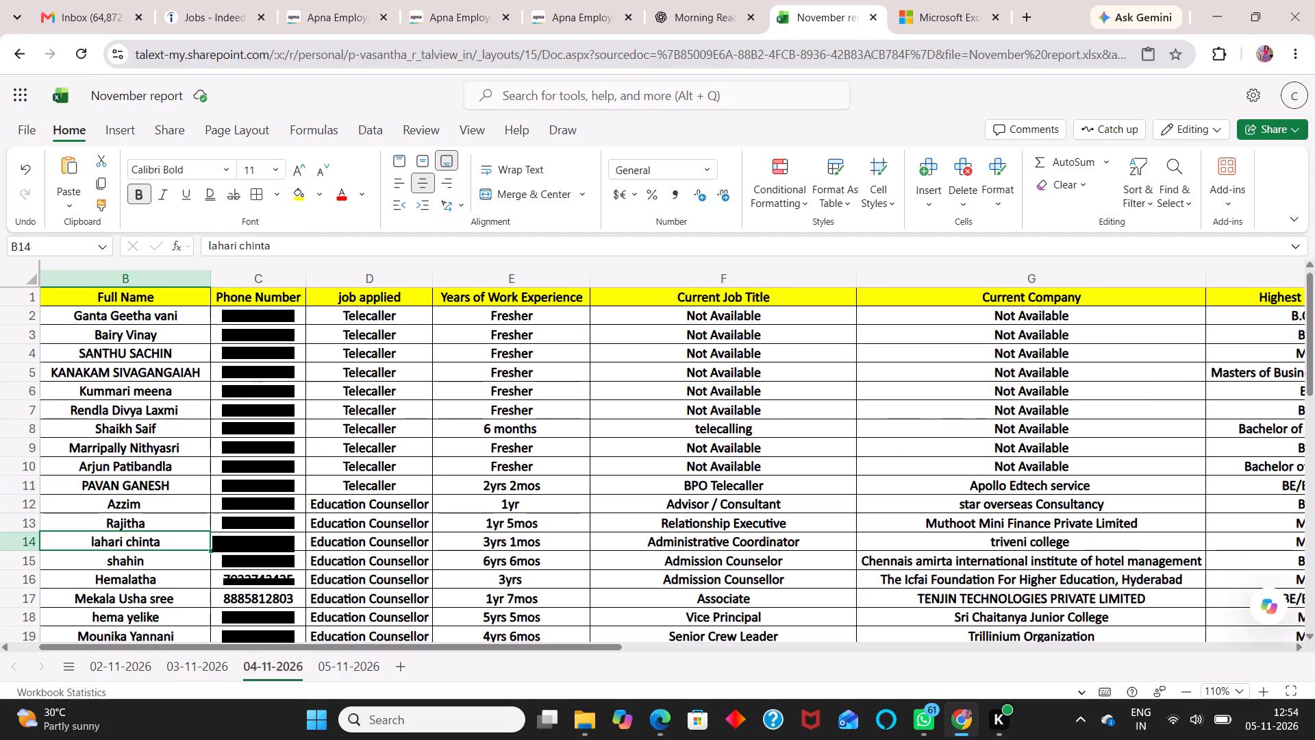
scroll(163, 512, "down", 2)
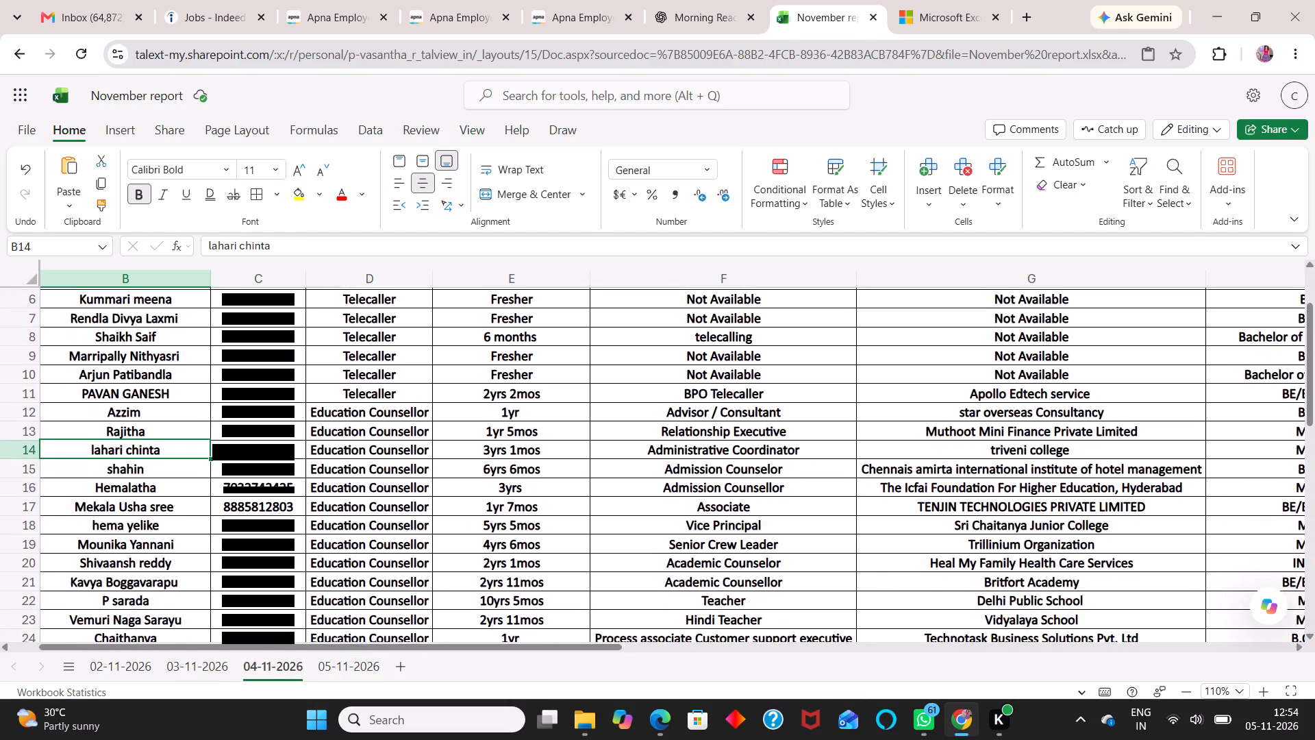
scroll(163, 512, "down", 2)
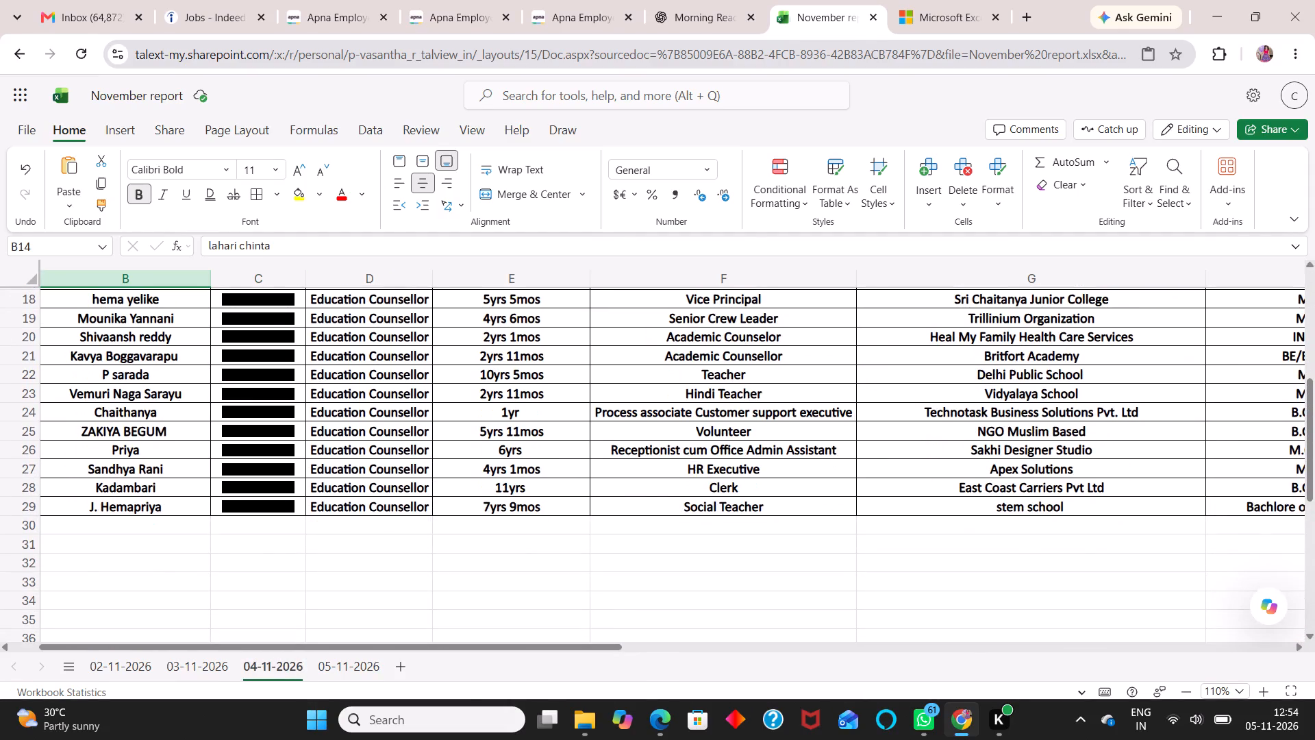
scroll(162, 395, "up", 3)
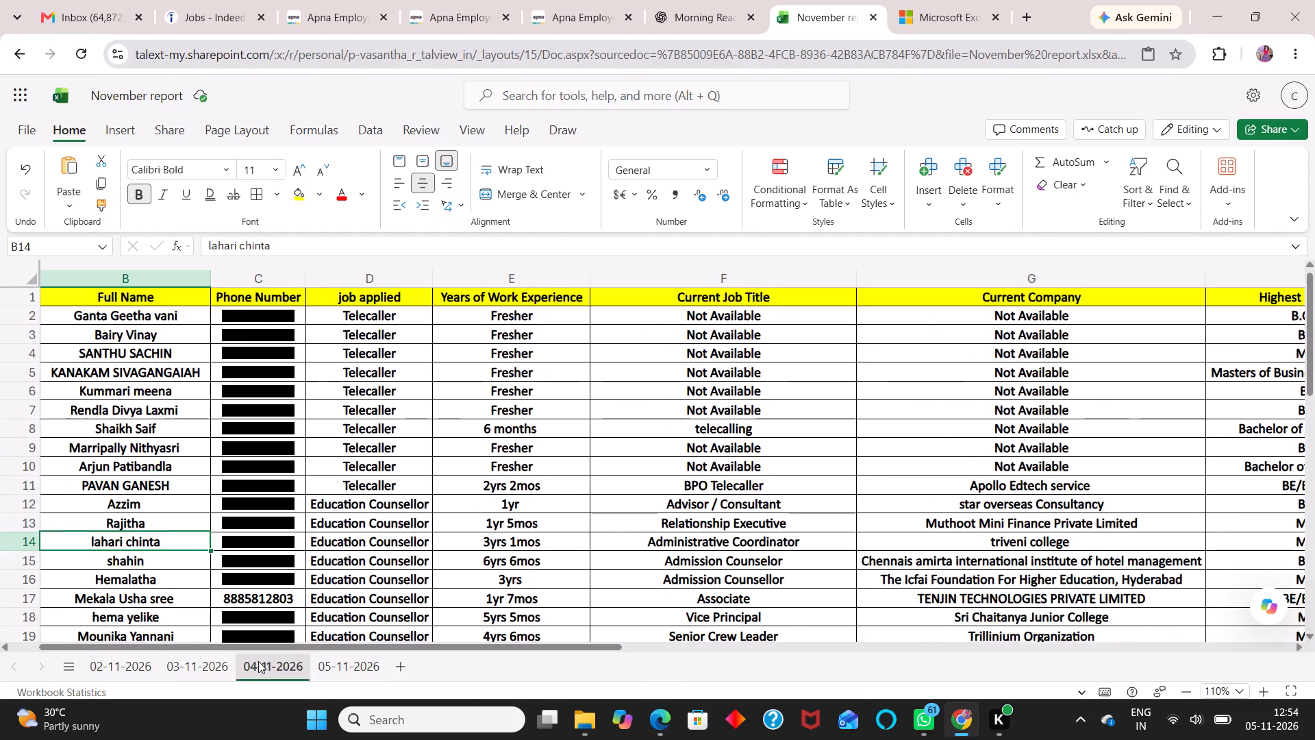
left_click(194, 669)
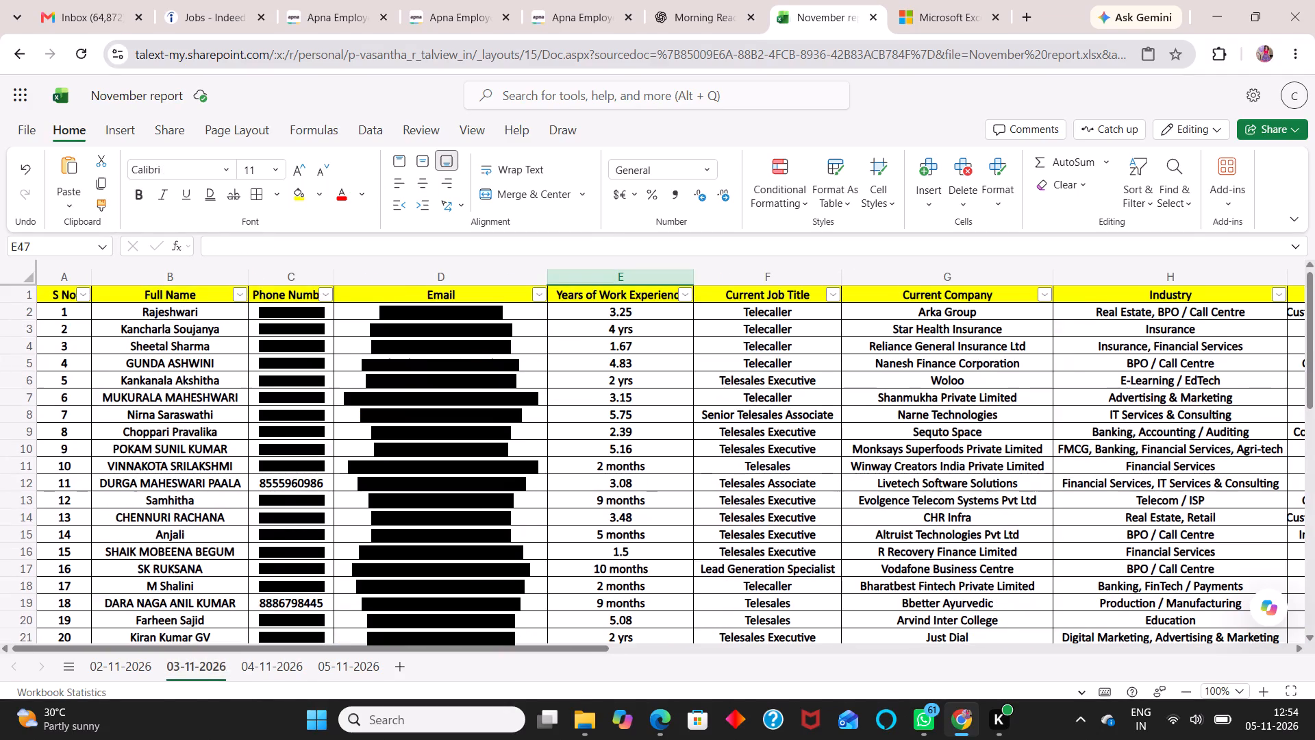
scroll(170, 488, "down", 2)
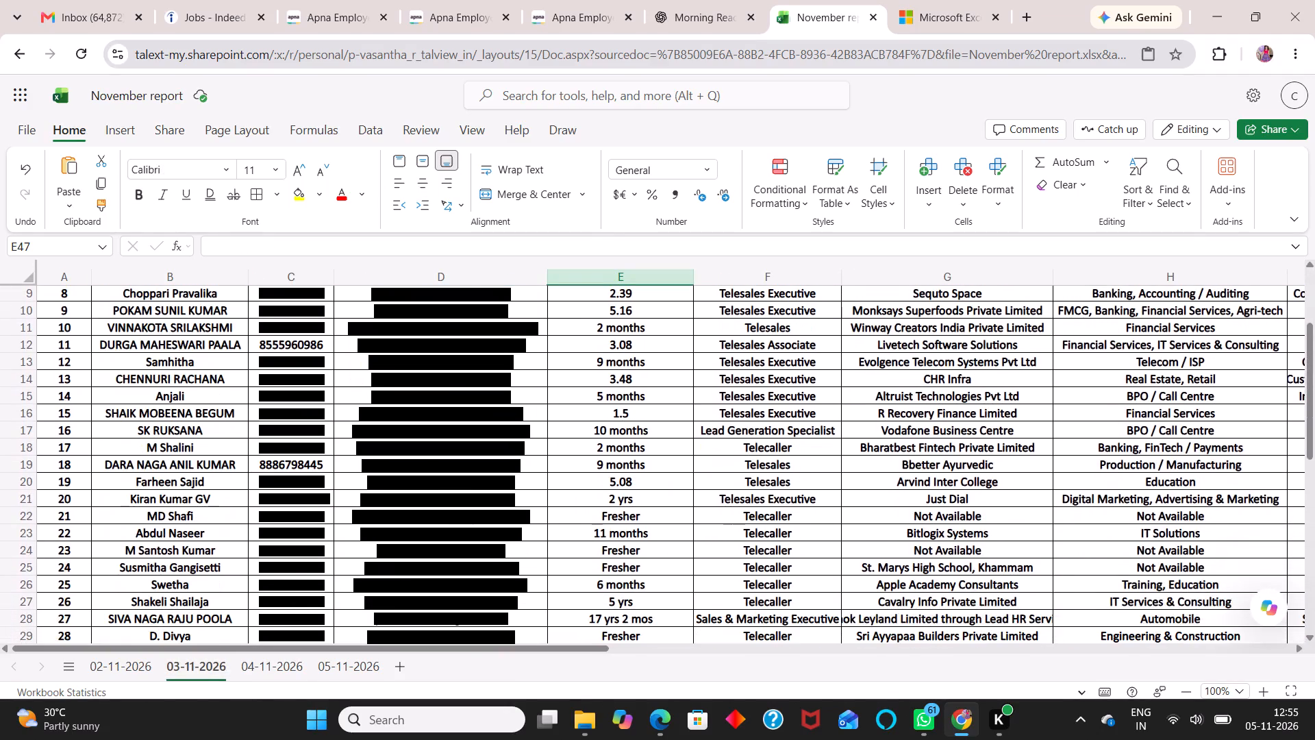
scroll(170, 488, "down", 2)
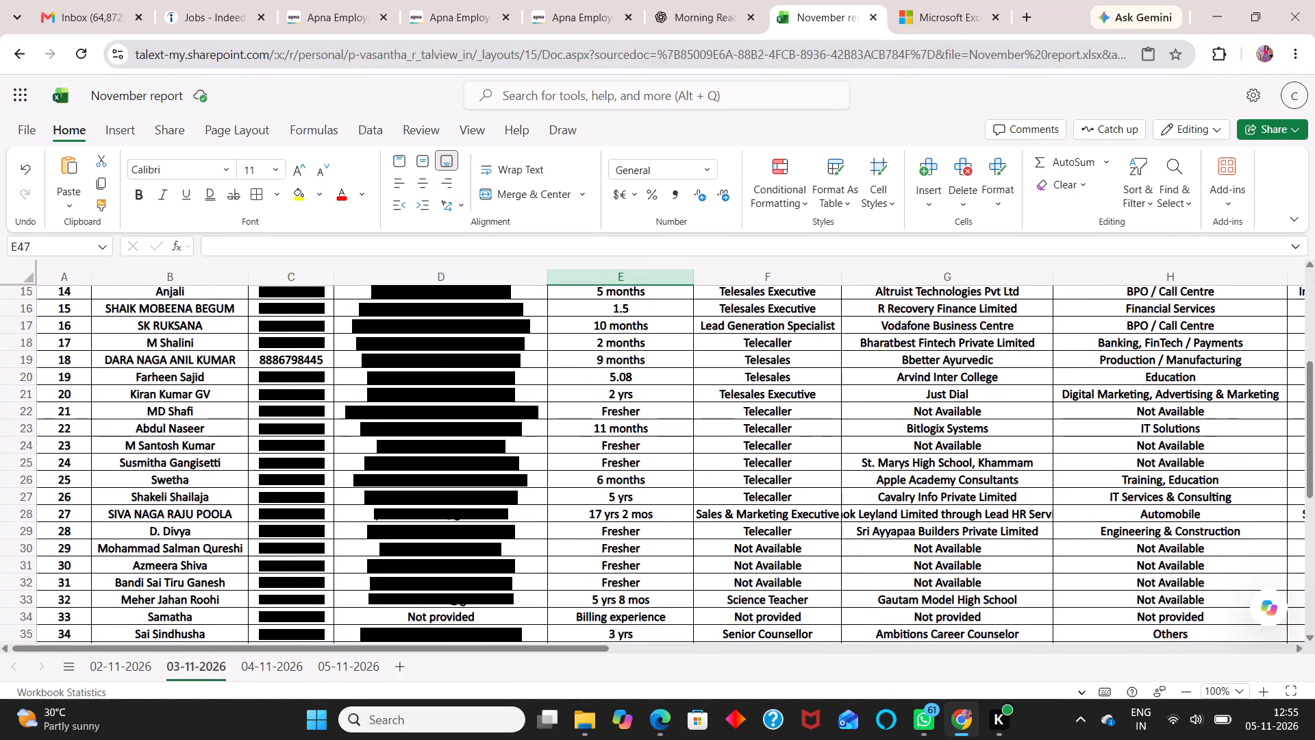
scroll(186, 516, "down", 3)
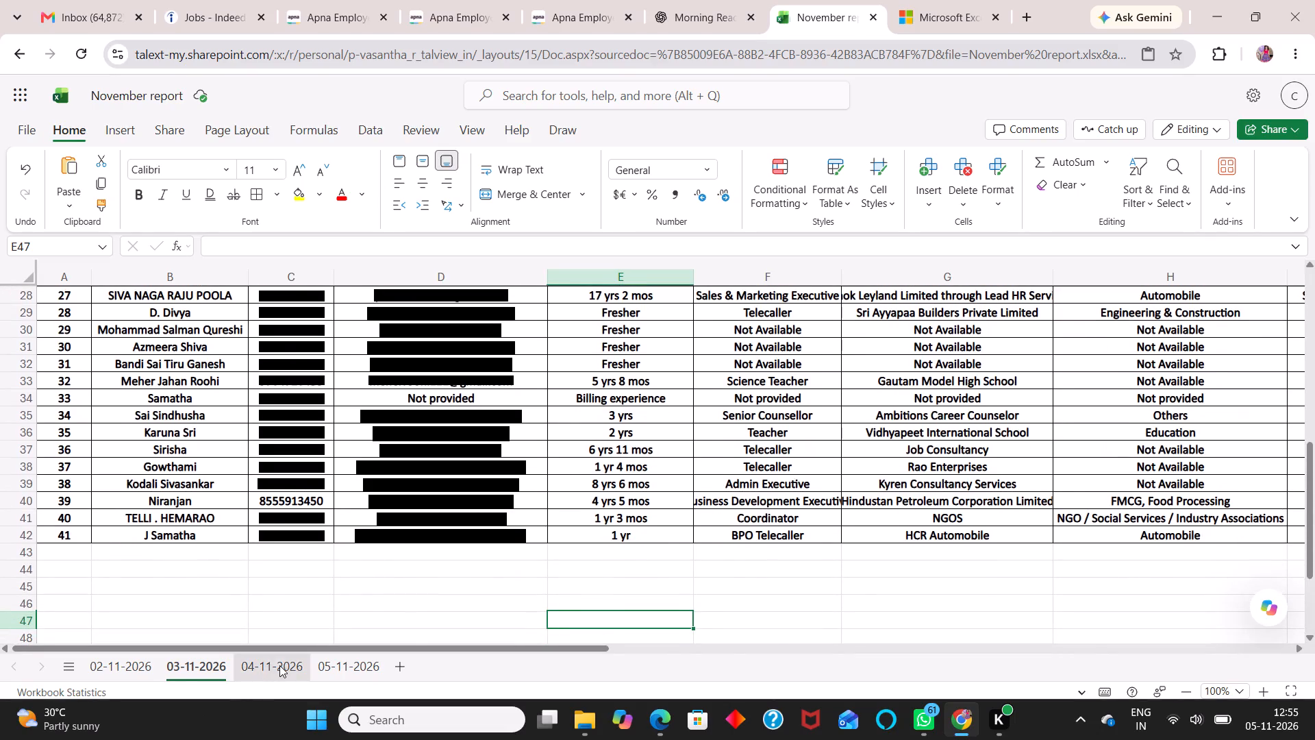
Return to the 05-11-2026 sheet and check the row 14 candidate's current job title and years of work experience.
left_click(279, 665)
left_click(347, 657)
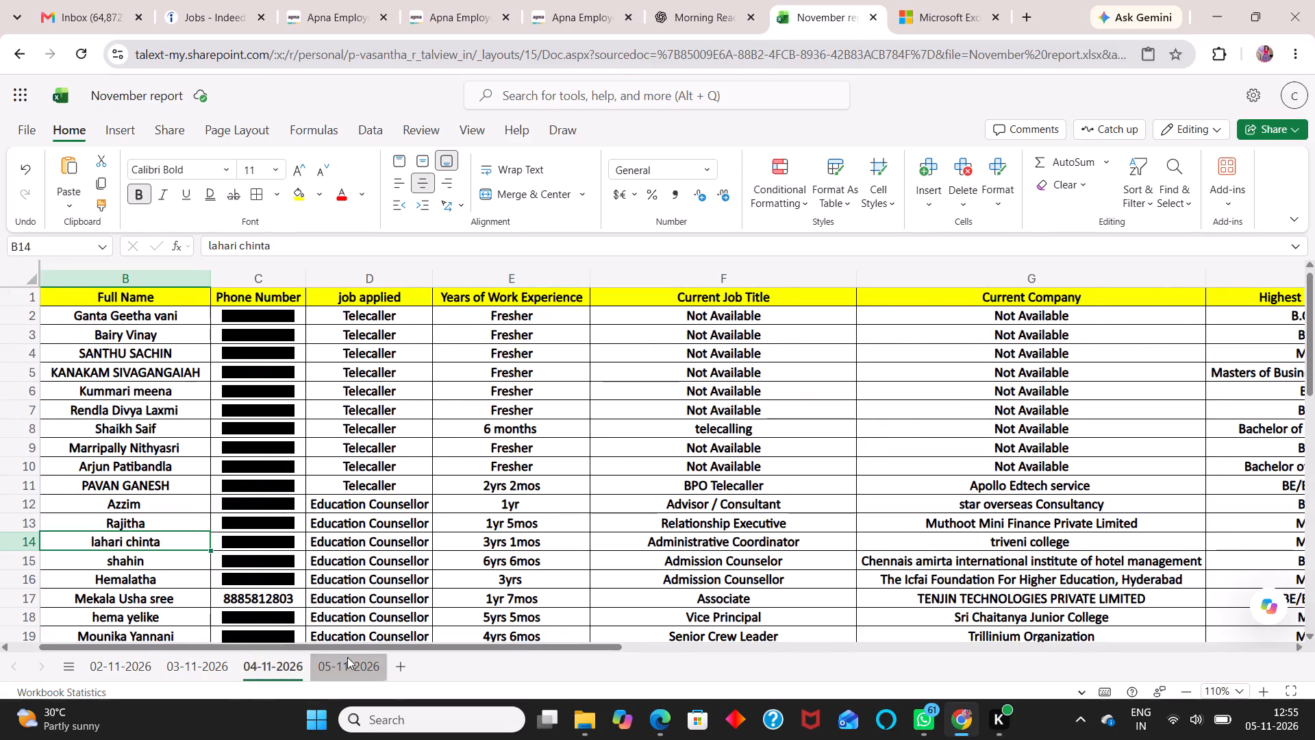
scroll(466, 476, "up", 1)
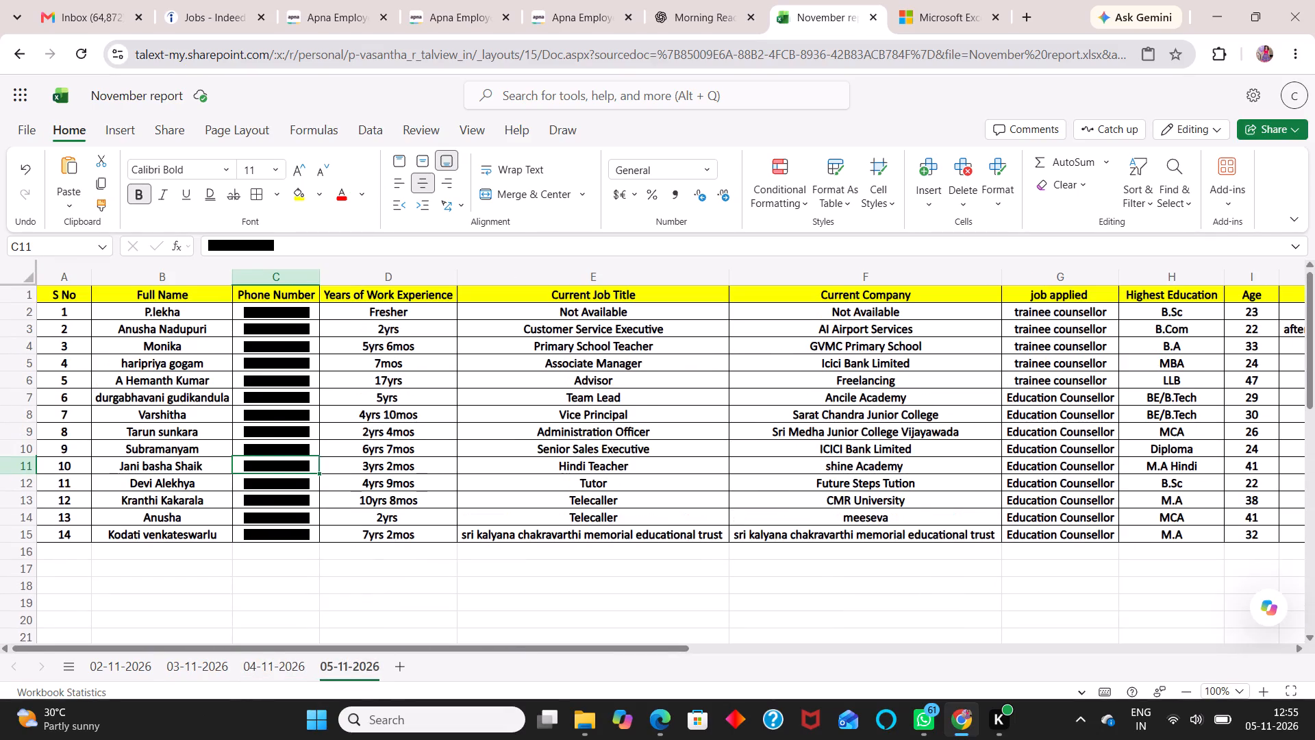
left_click(394, 513)
left_click(596, 517)
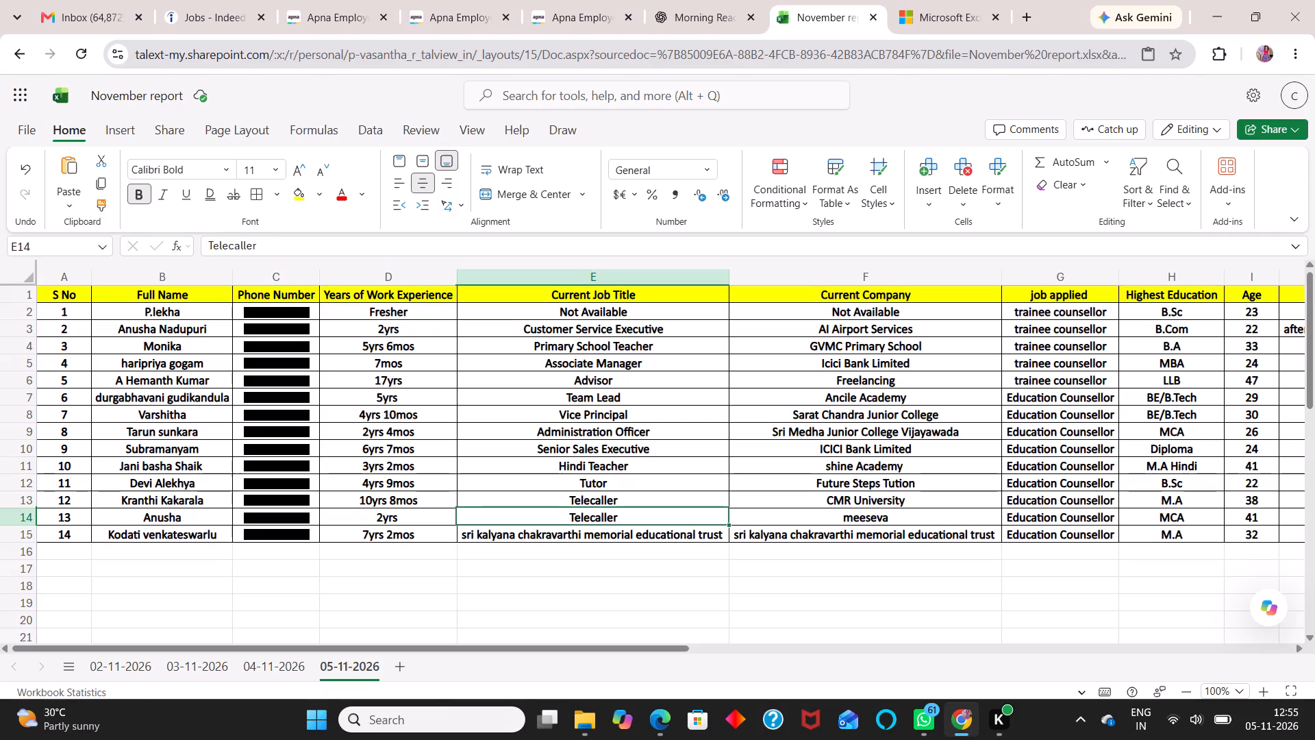
left_click(421, 515)
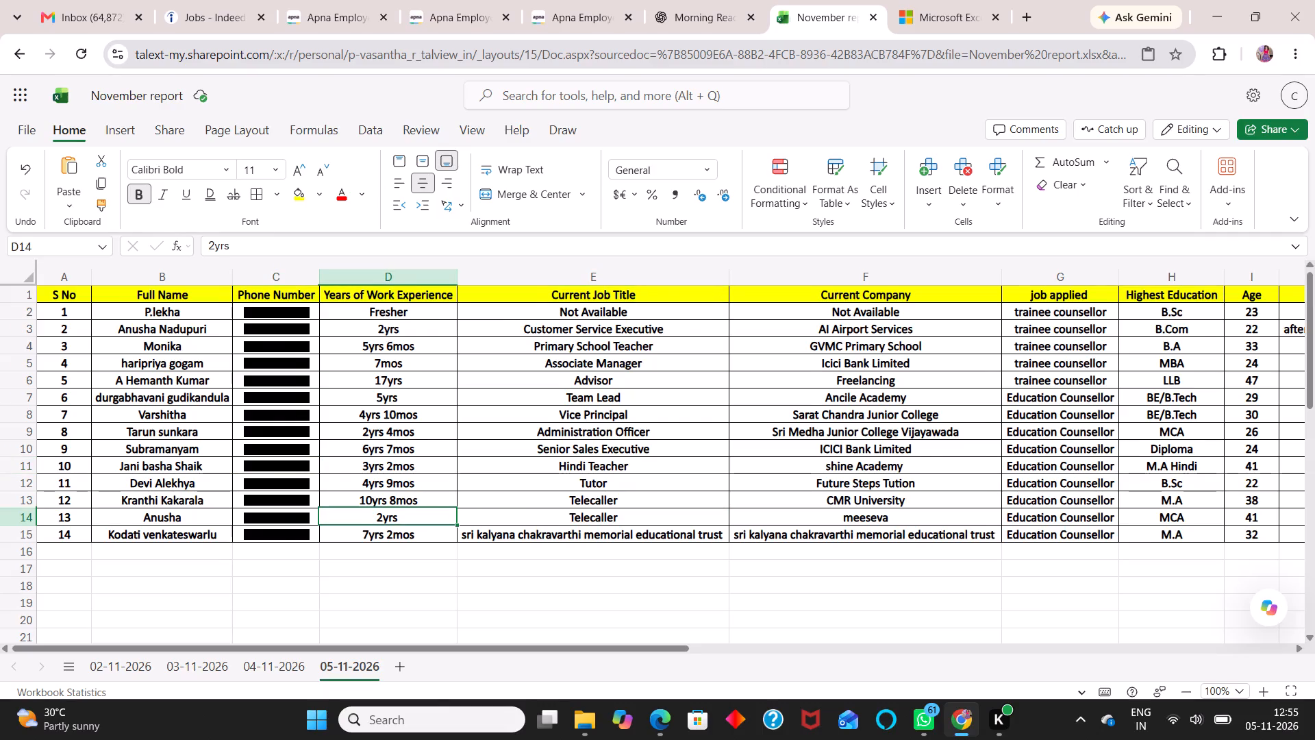
scroll(804, 450, "left", 3)
scroll(703, 469, "right", 3)
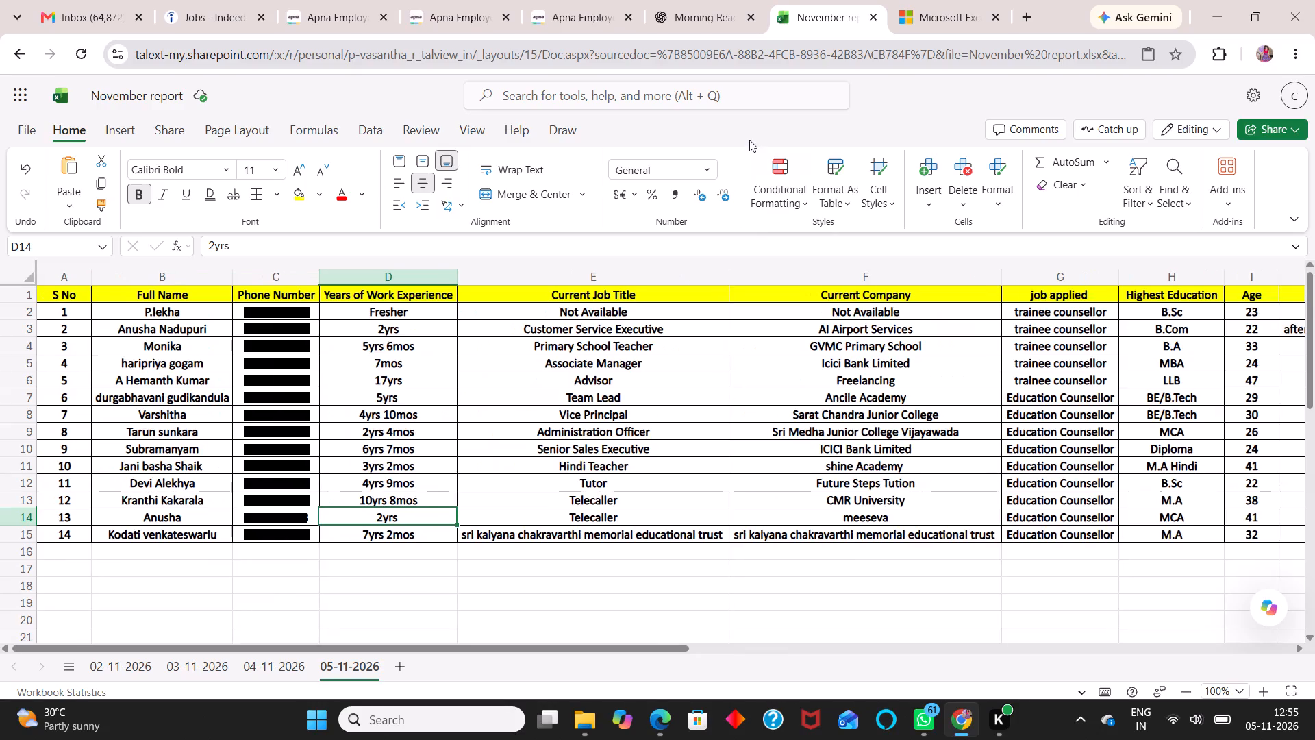
Switch to the apnaHire site and review the application and lead figures for the active jobs in the All Jobs list.
left_click(600, 15)
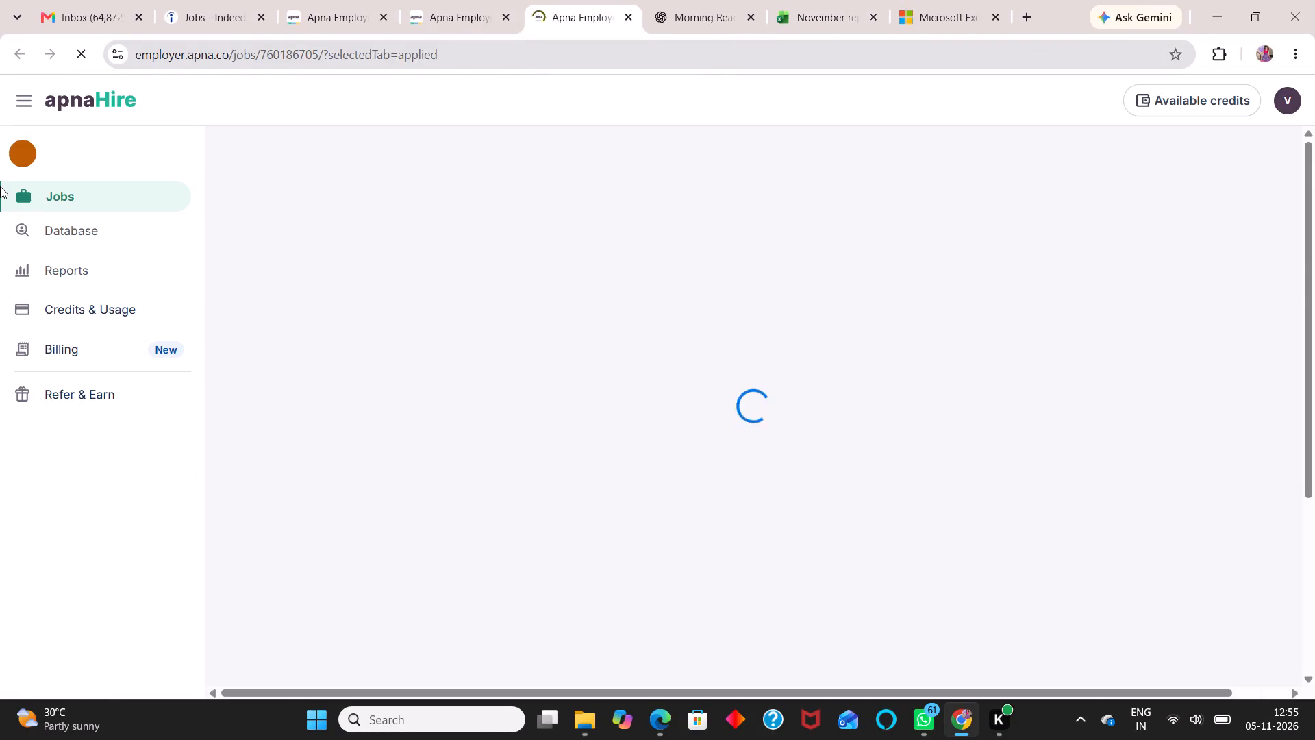
left_click(95, 194)
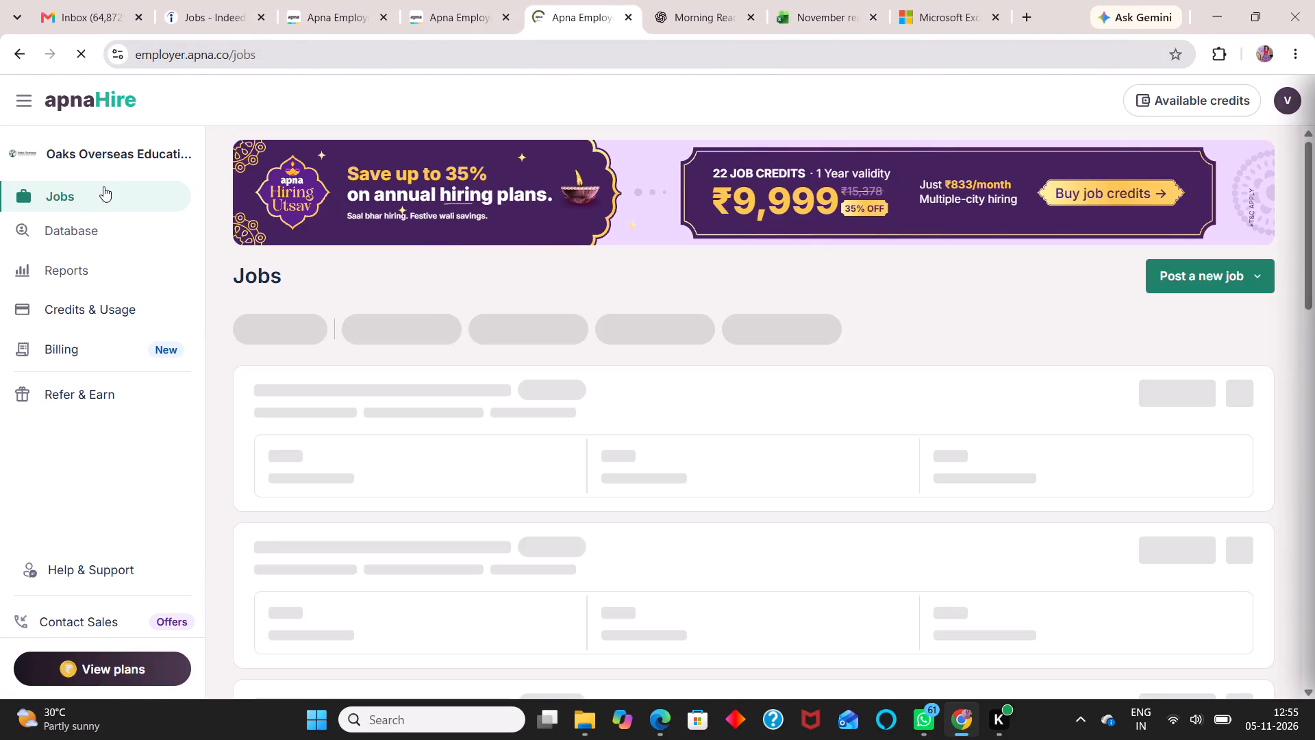
left_click(32, 99)
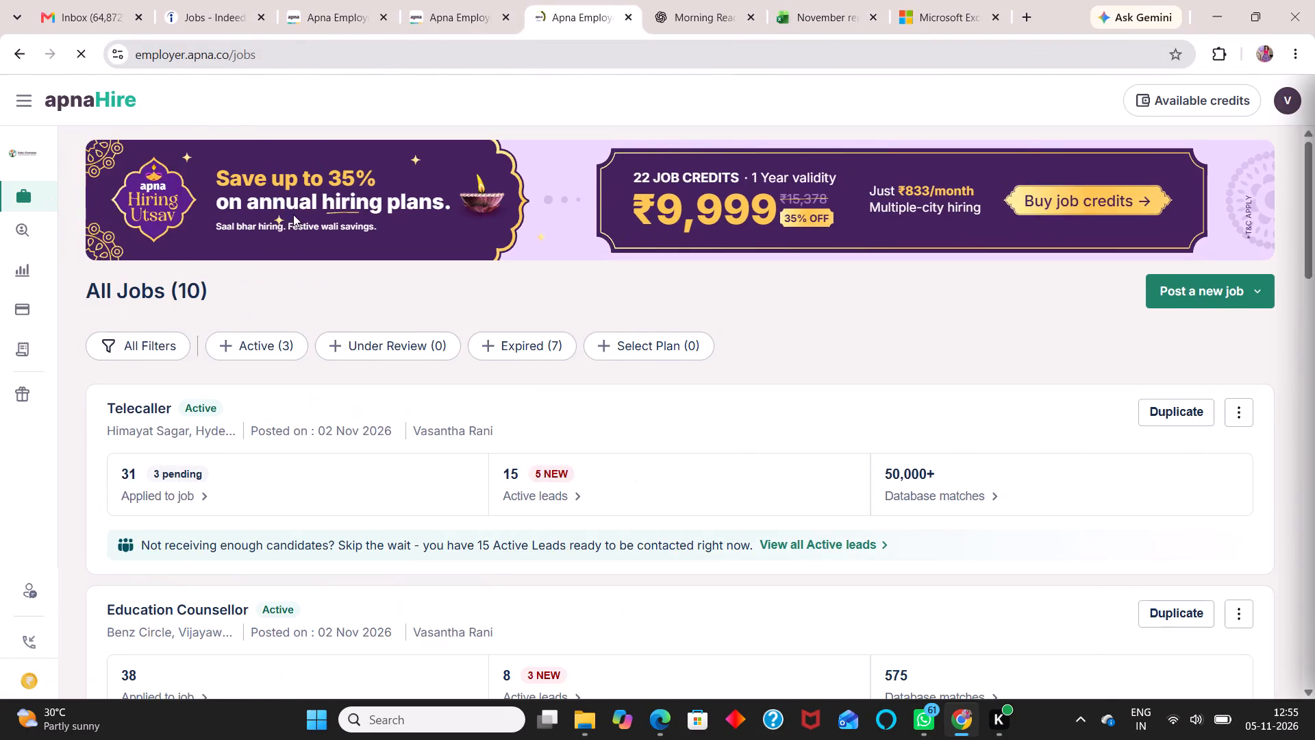
scroll(348, 397, "down", 5)
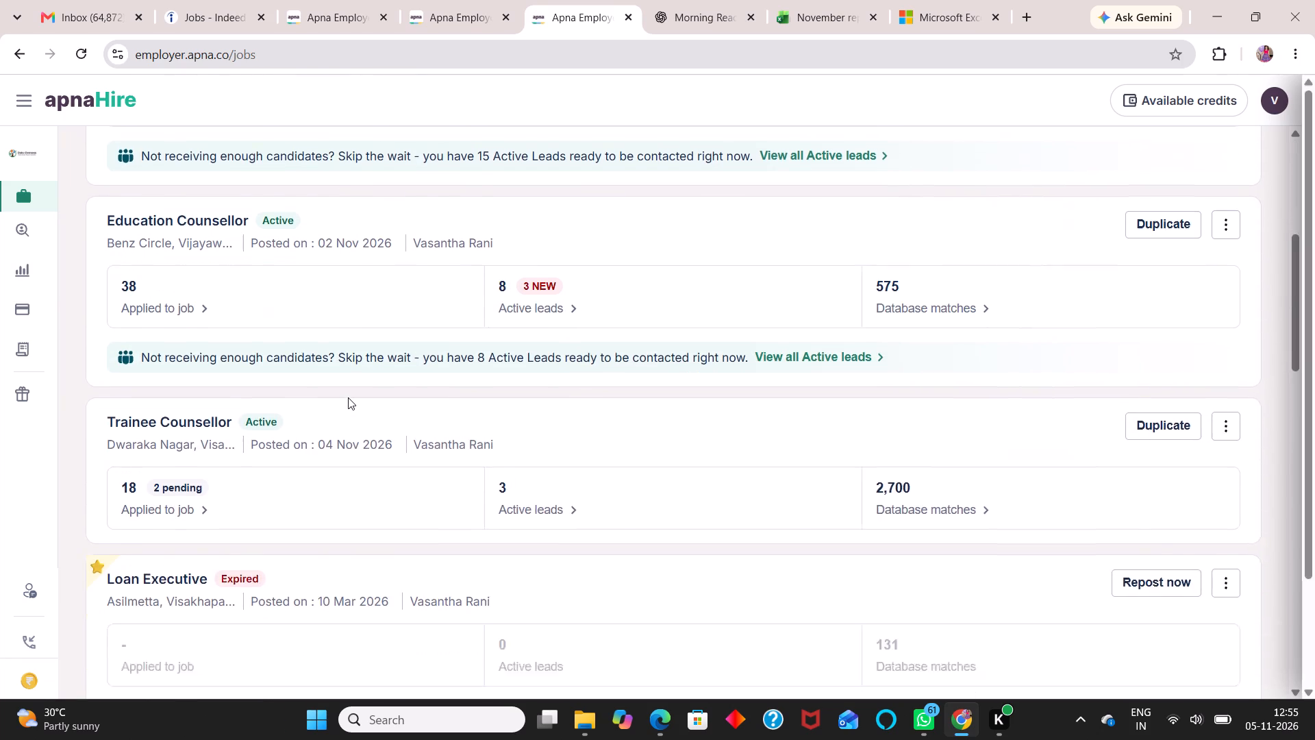
scroll(348, 397, "down", 1)
scroll(391, 299, "up", 4)
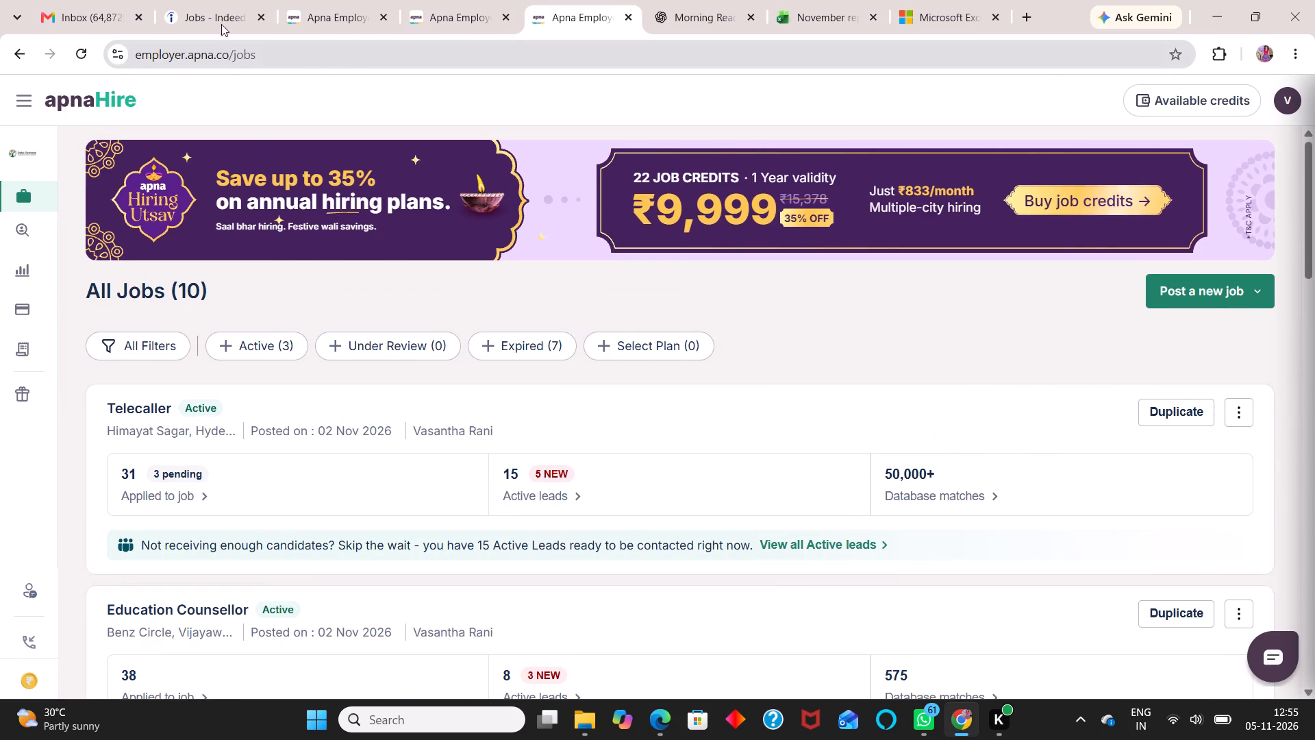
Switch to the Indeed employer site and display the new applications for the Trainee Counsellor job in Visakhapatnam.
left_click(227, 10)
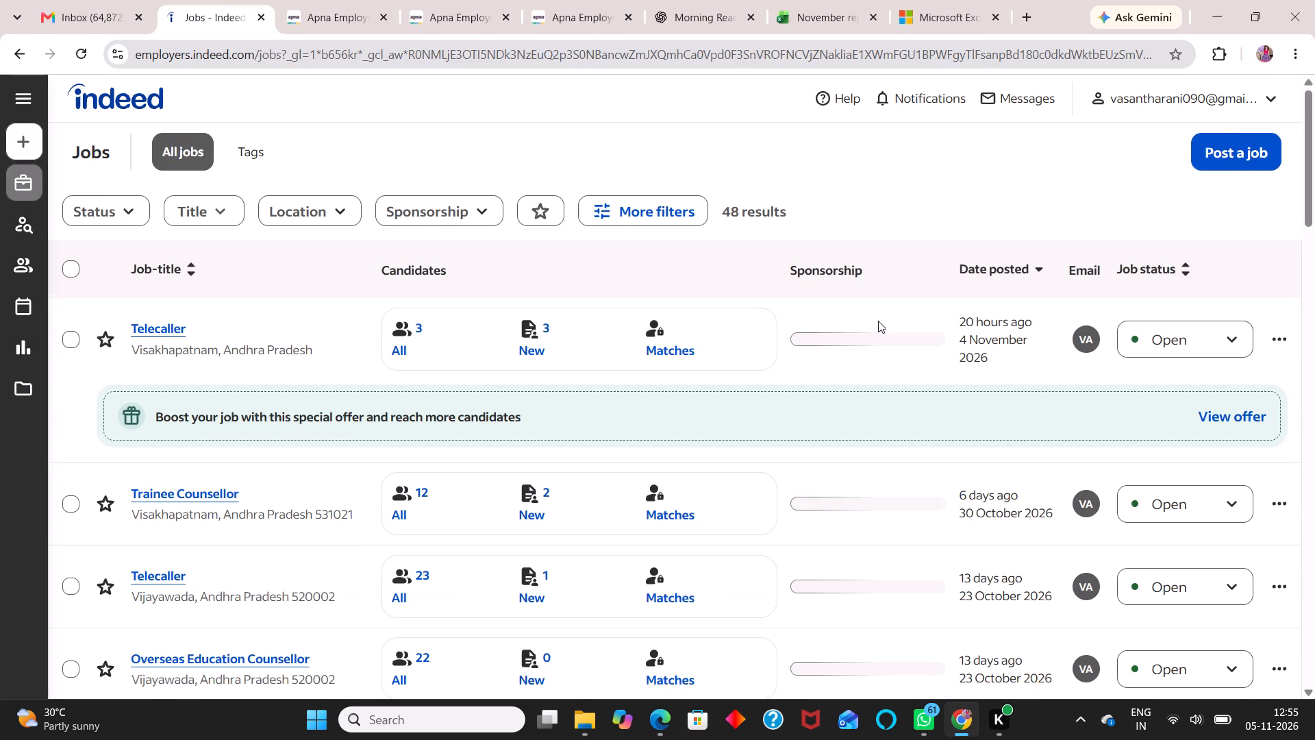
scroll(605, 506, "down", 2)
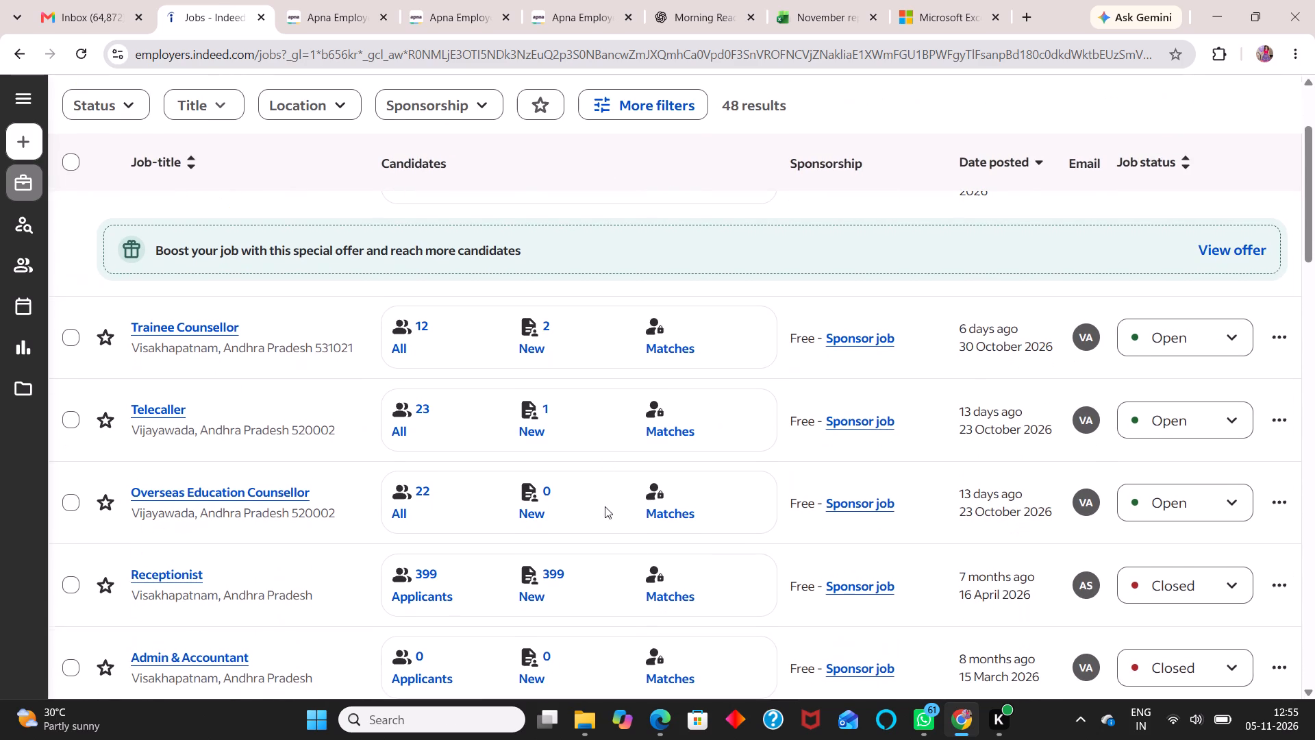
left_click(528, 347)
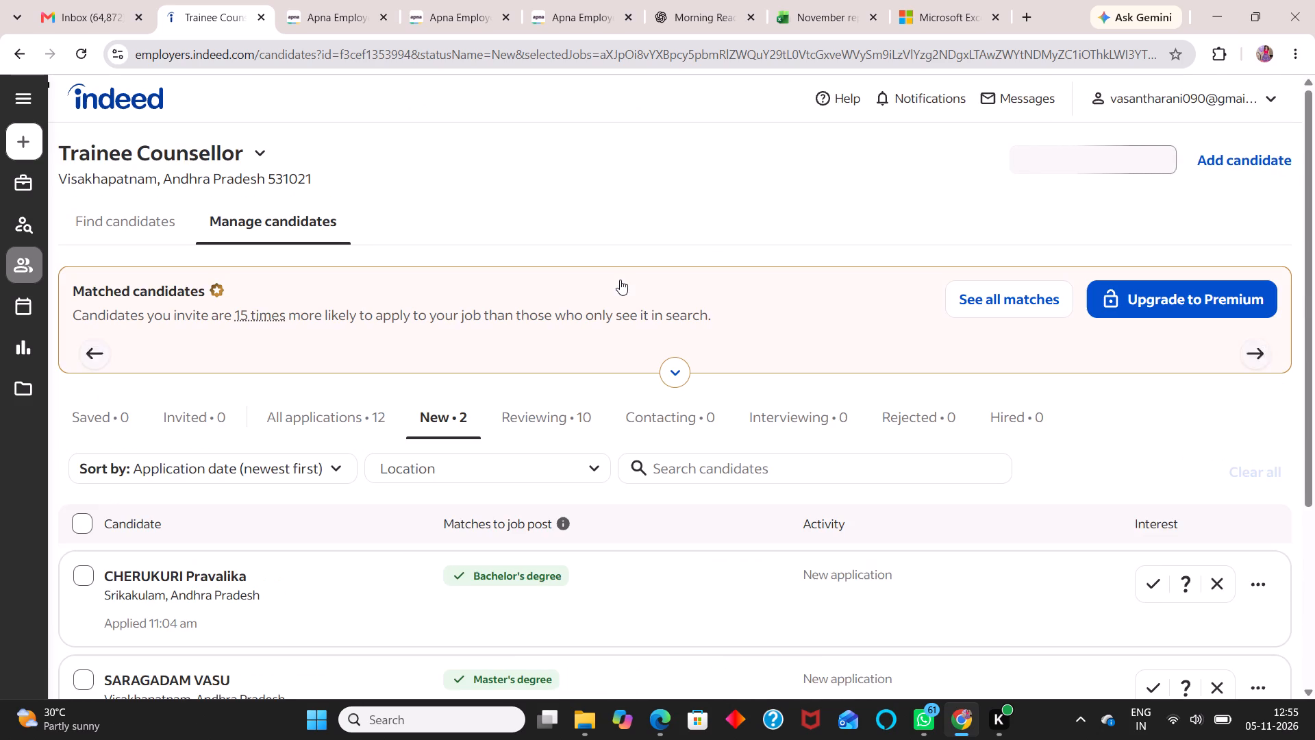
scroll(620, 280, "down", 4)
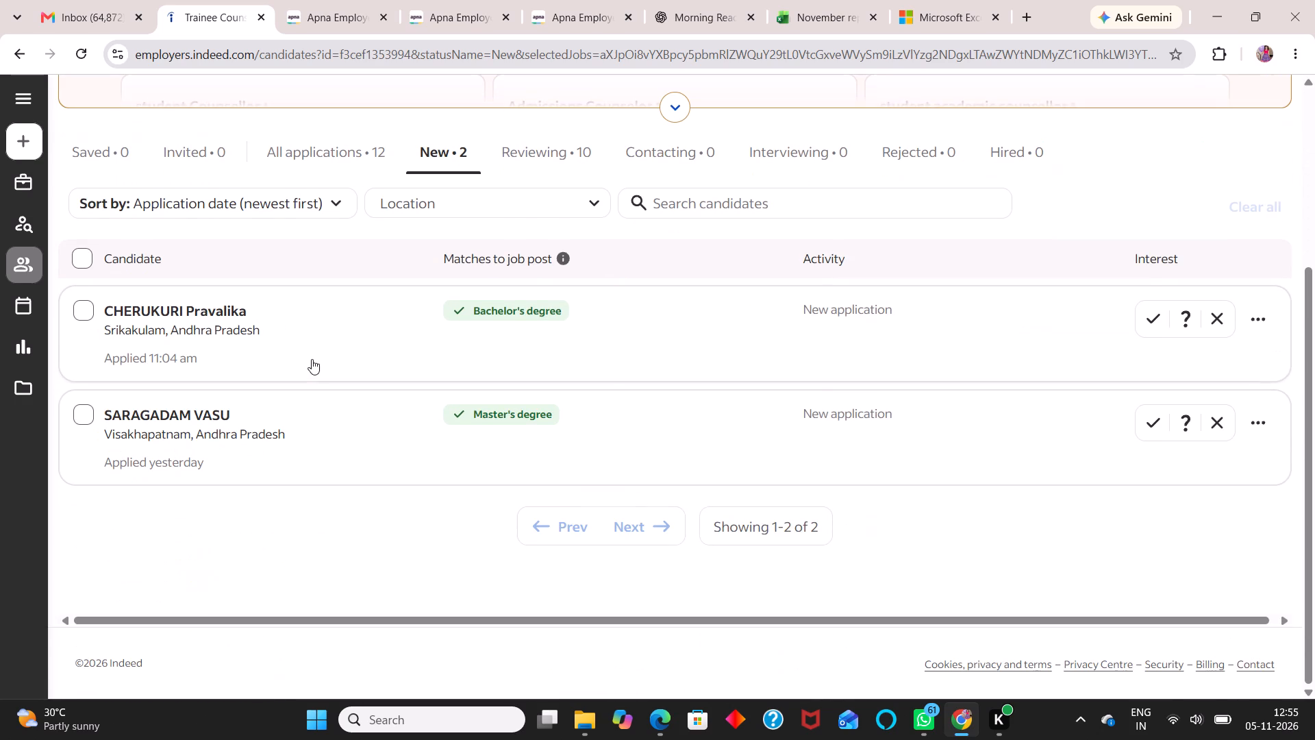
Open the first new Trainee Counsellor applicant, from Srikakulam, and read the whole CV.
left_click(218, 314)
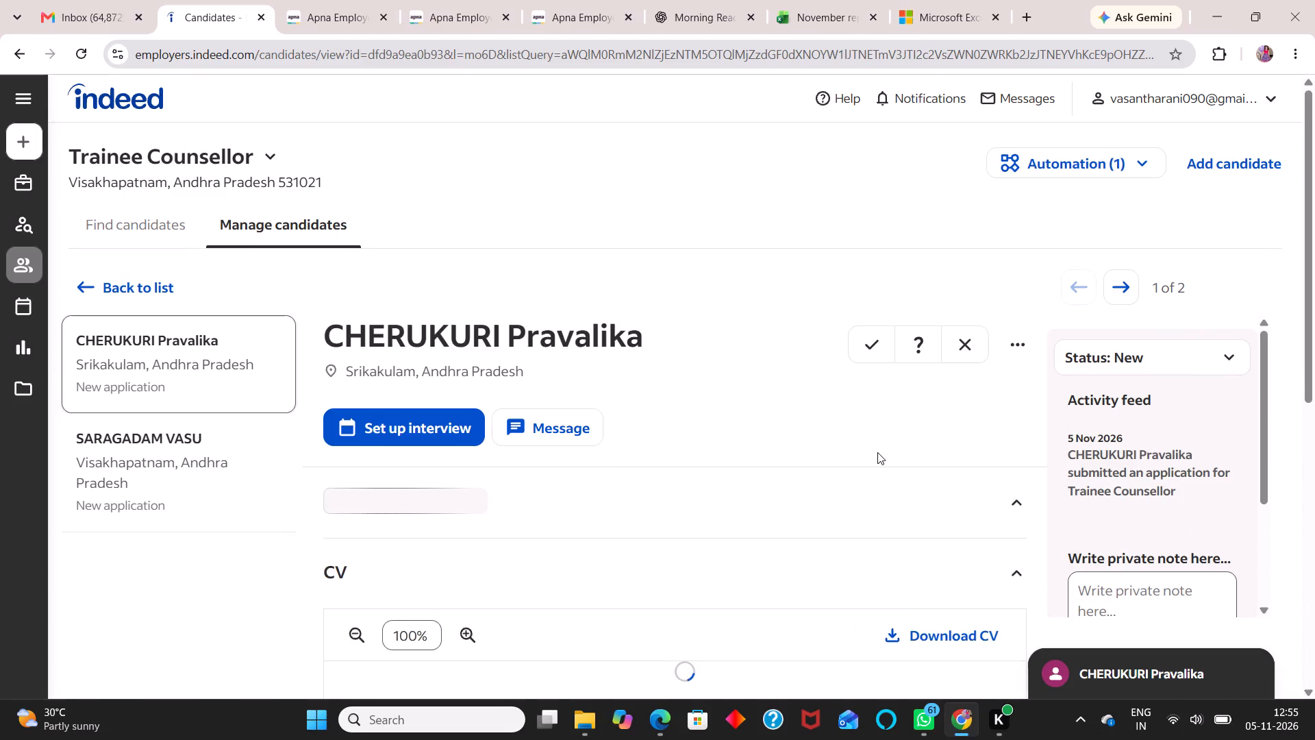
scroll(877, 452, "down", 3)
scroll(803, 516, "down", 1)
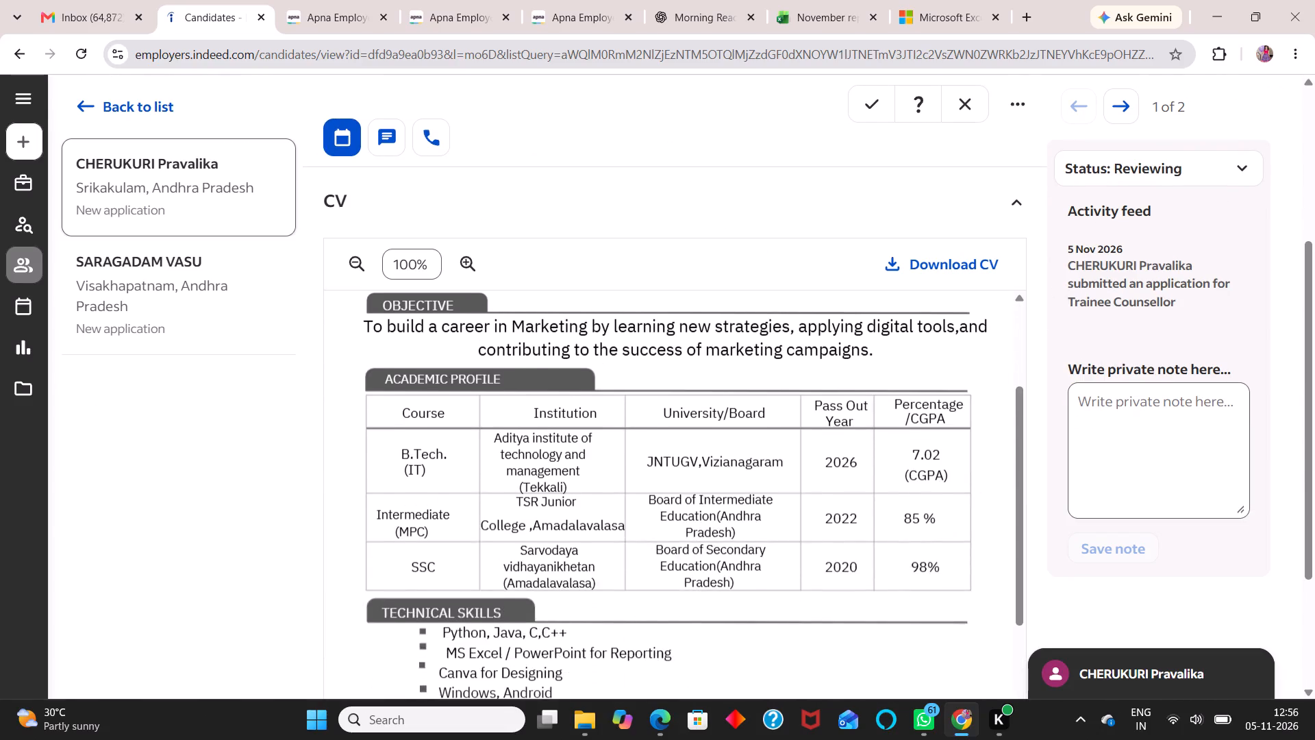
scroll(803, 516, "down", 3)
scroll(744, 472, "down", 1)
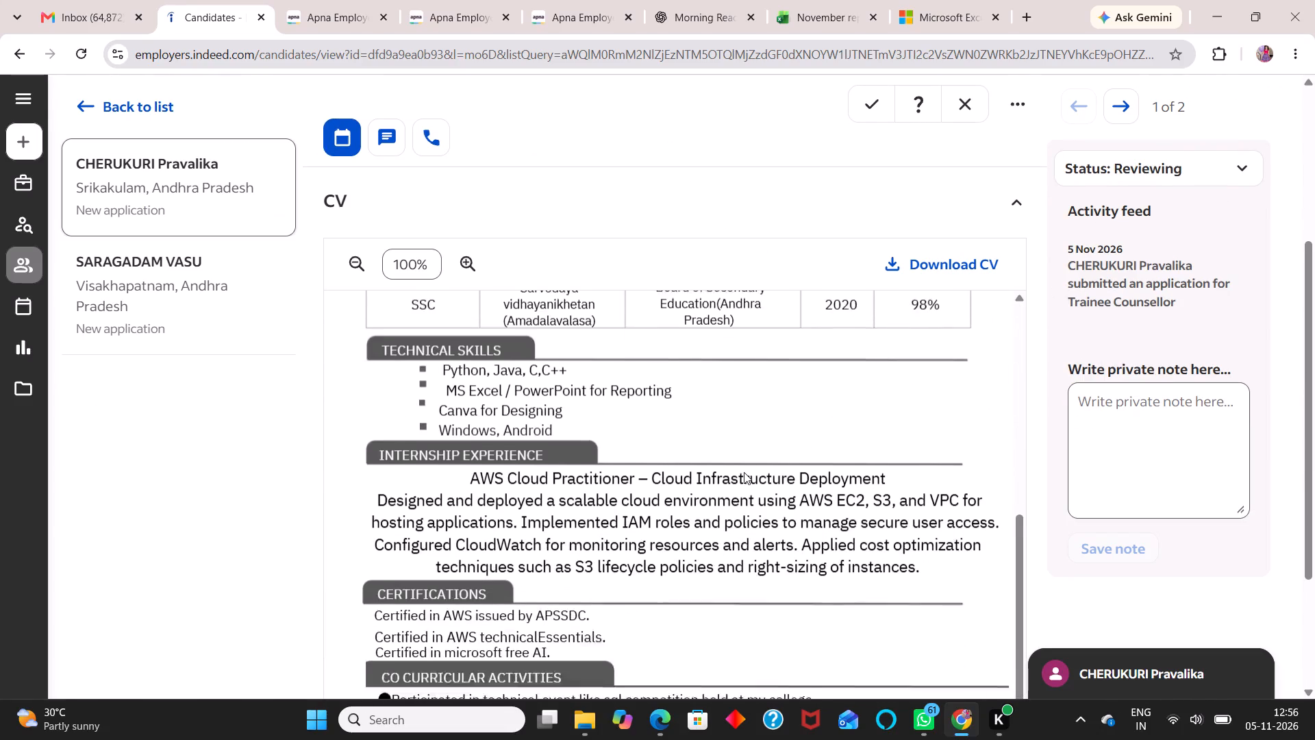
scroll(744, 472, "down", 1)
scroll(655, 591, "down", 4)
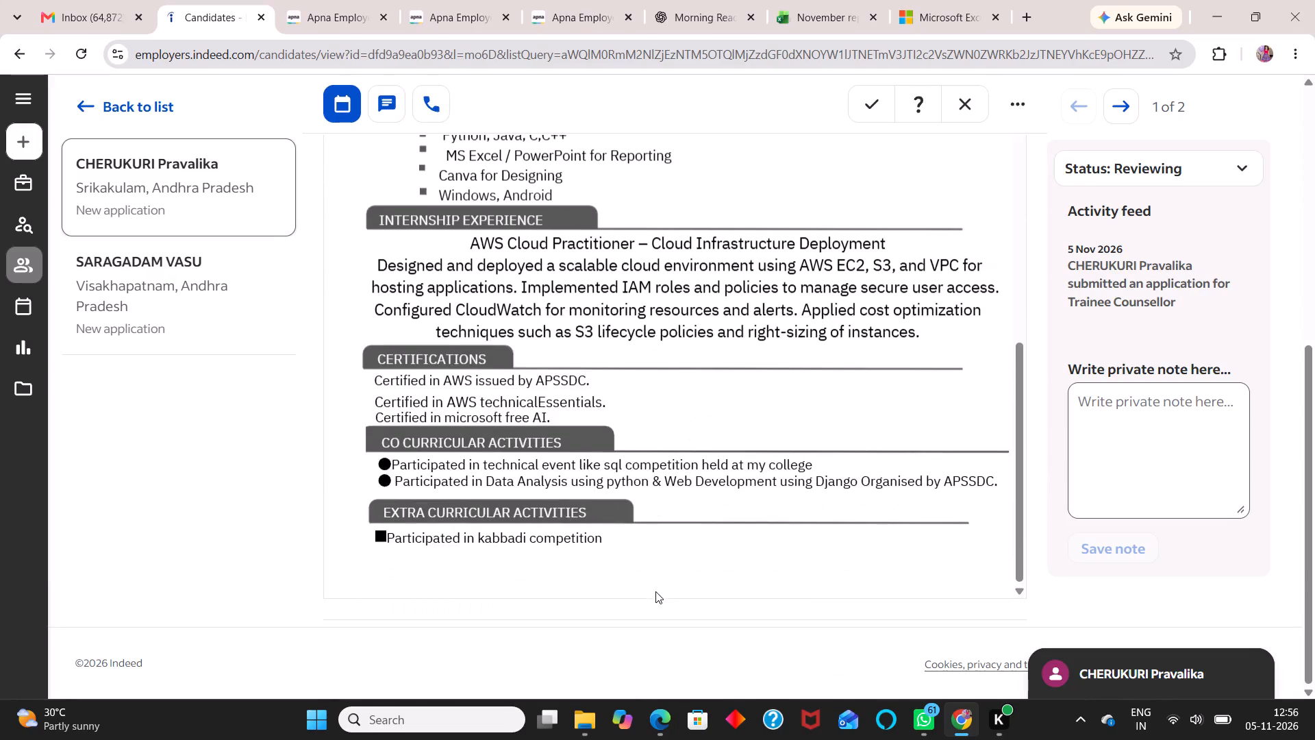
Open the second new Trainee Counsellor applicant, from Visakhapatnam, and examine the profile's education, skills and CV.
left_click(207, 303)
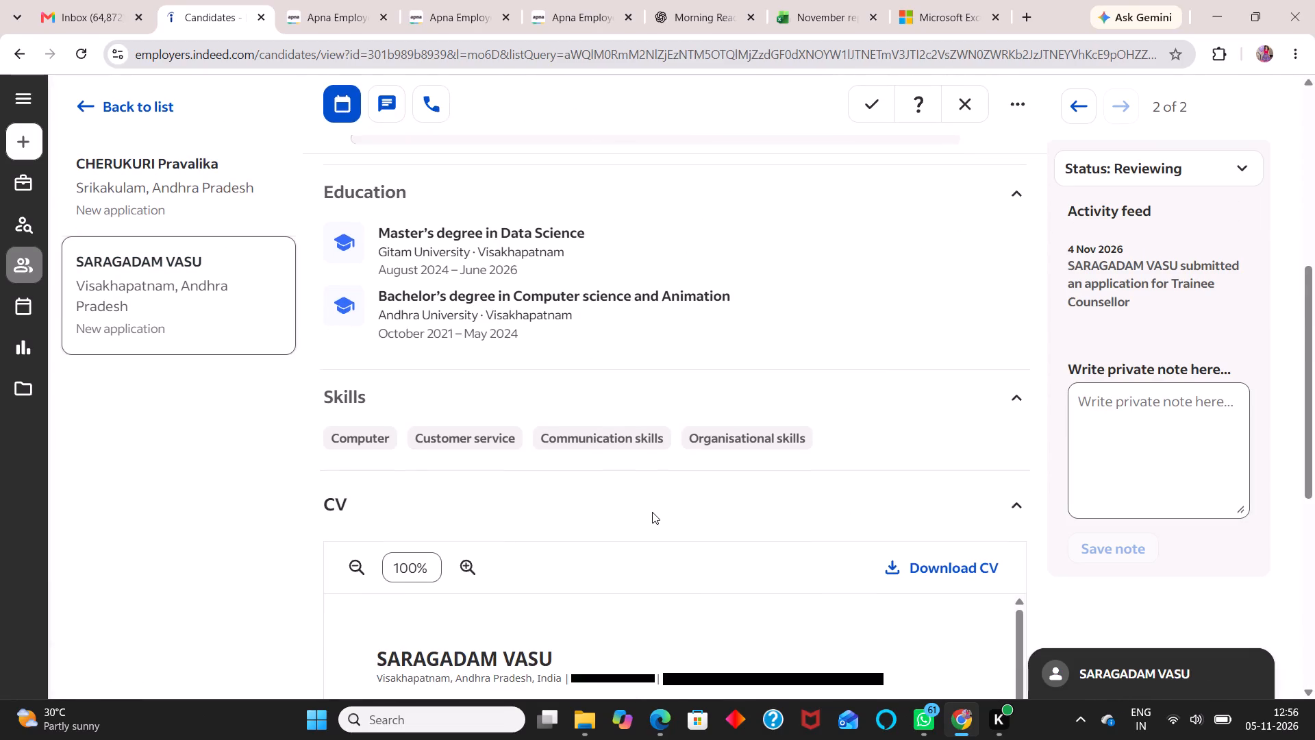
scroll(652, 512, "down", 2)
scroll(642, 572, "up", 1)
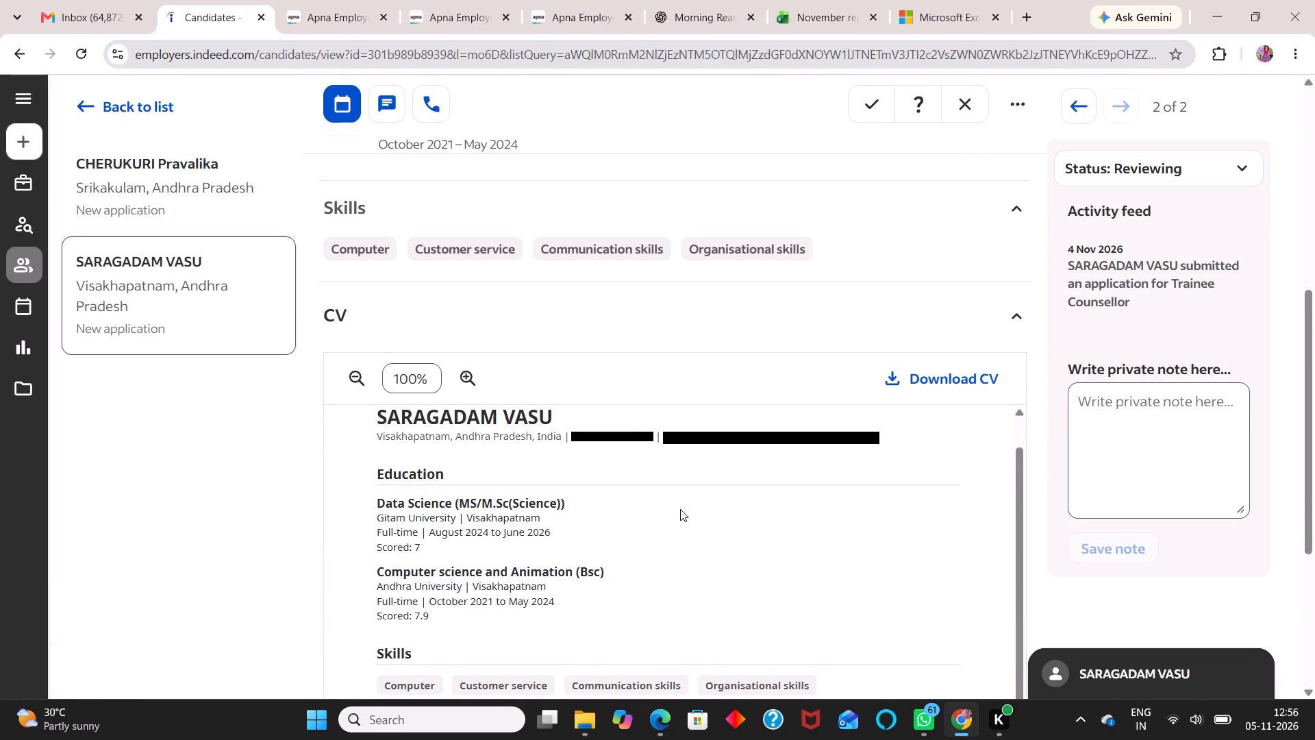
scroll(680, 509, "down", 4)
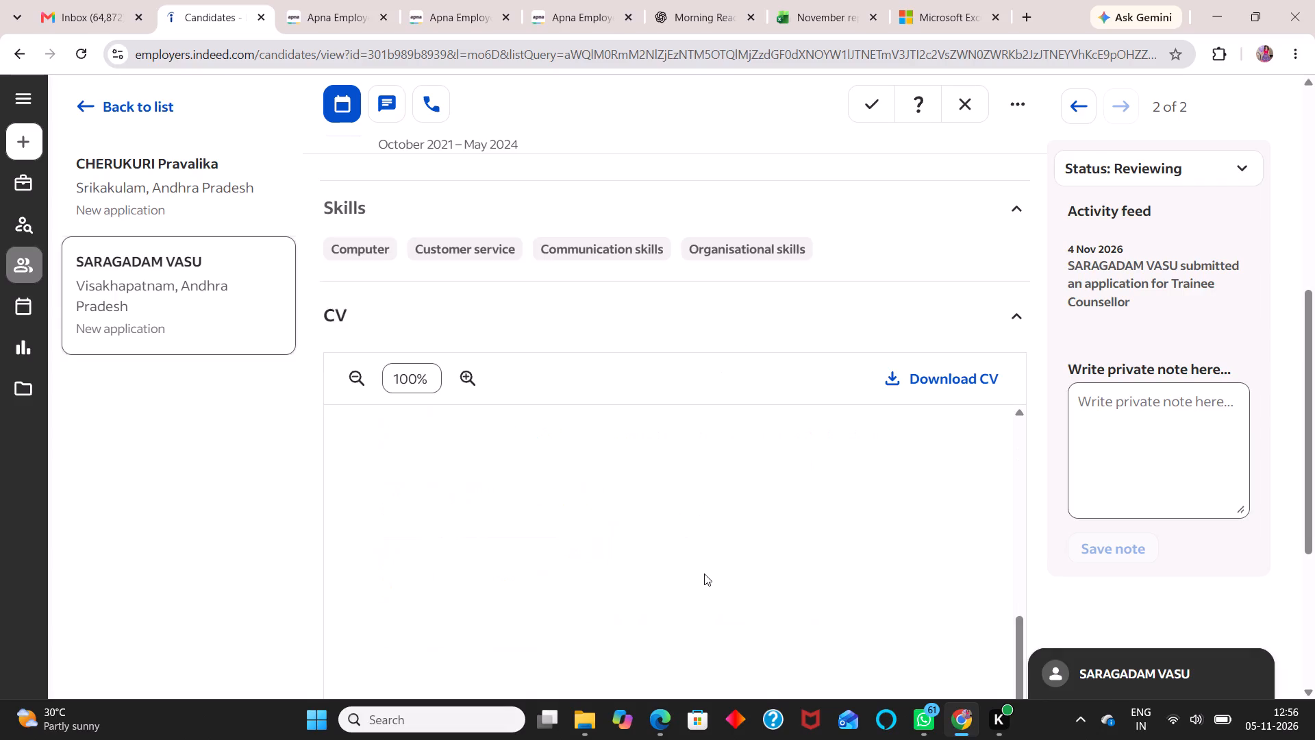
scroll(704, 573, "down", 3)
scroll(741, 503, "up", 3)
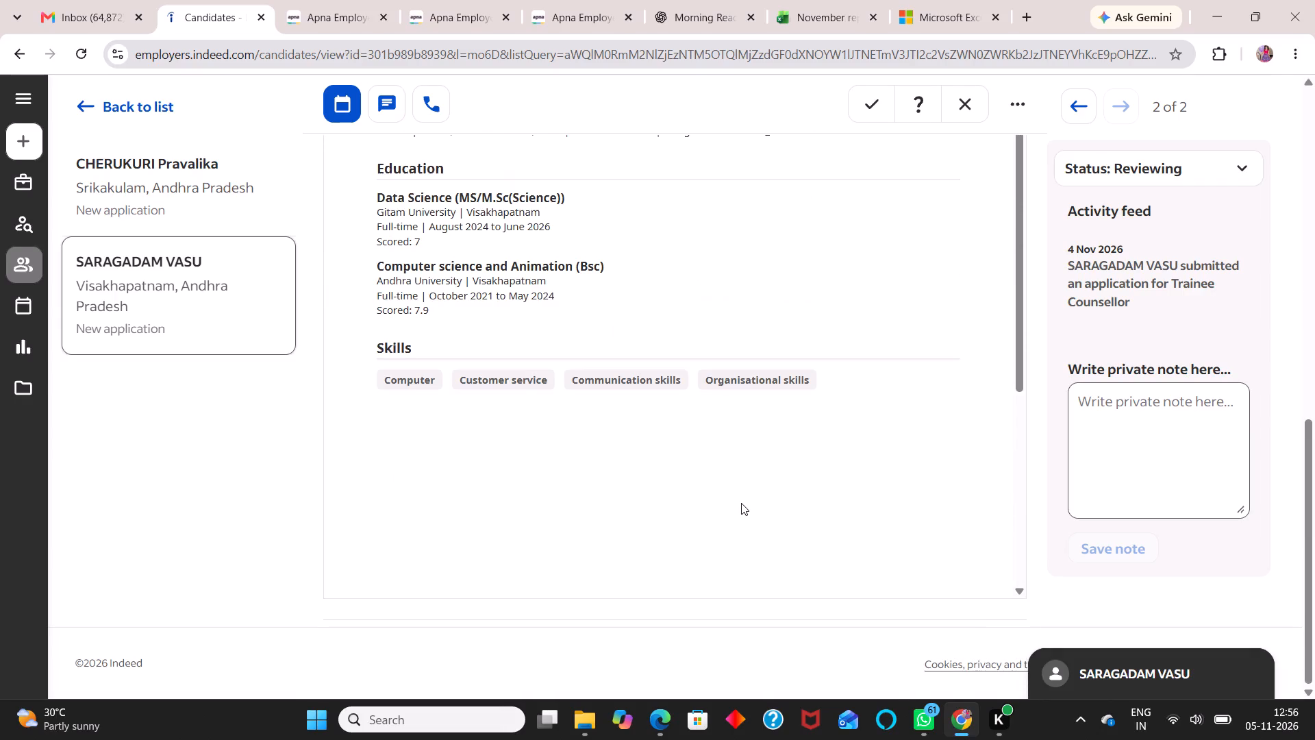
scroll(741, 503, "up", 2)
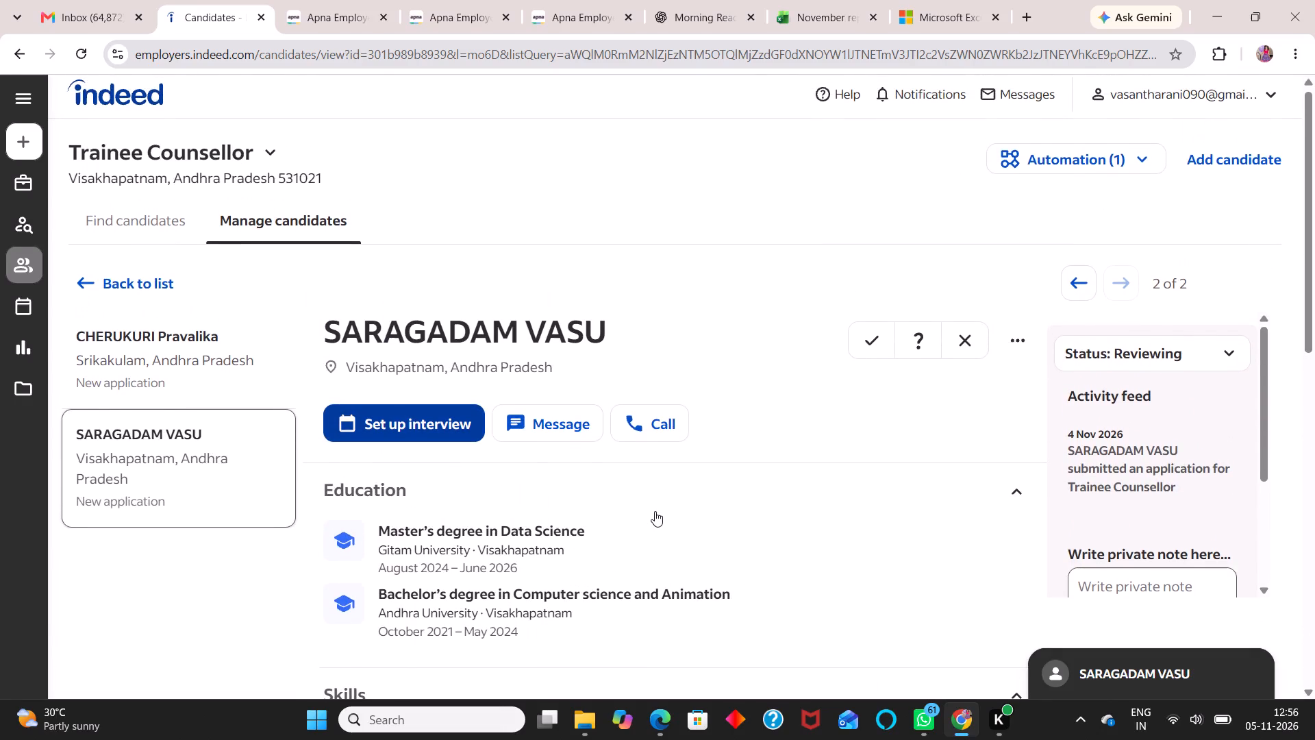
scroll(655, 511, "down", 4)
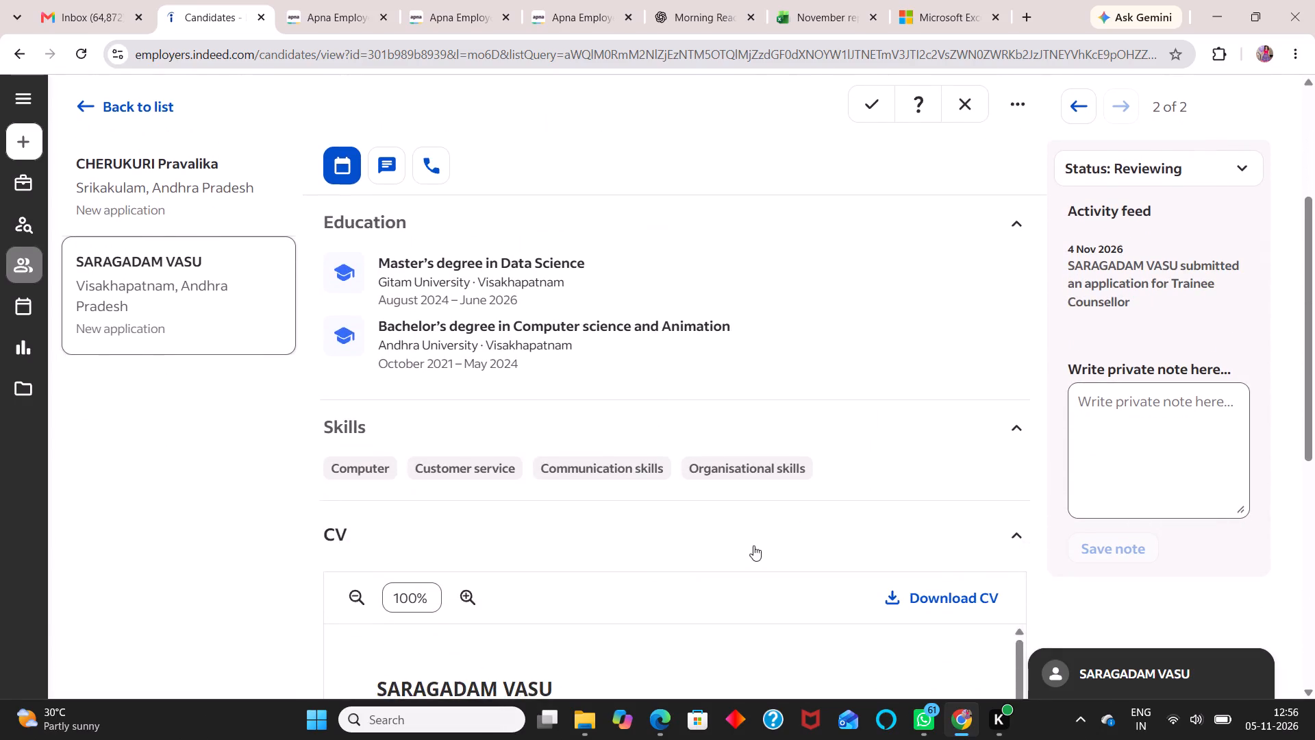
scroll(753, 545, "down", 2)
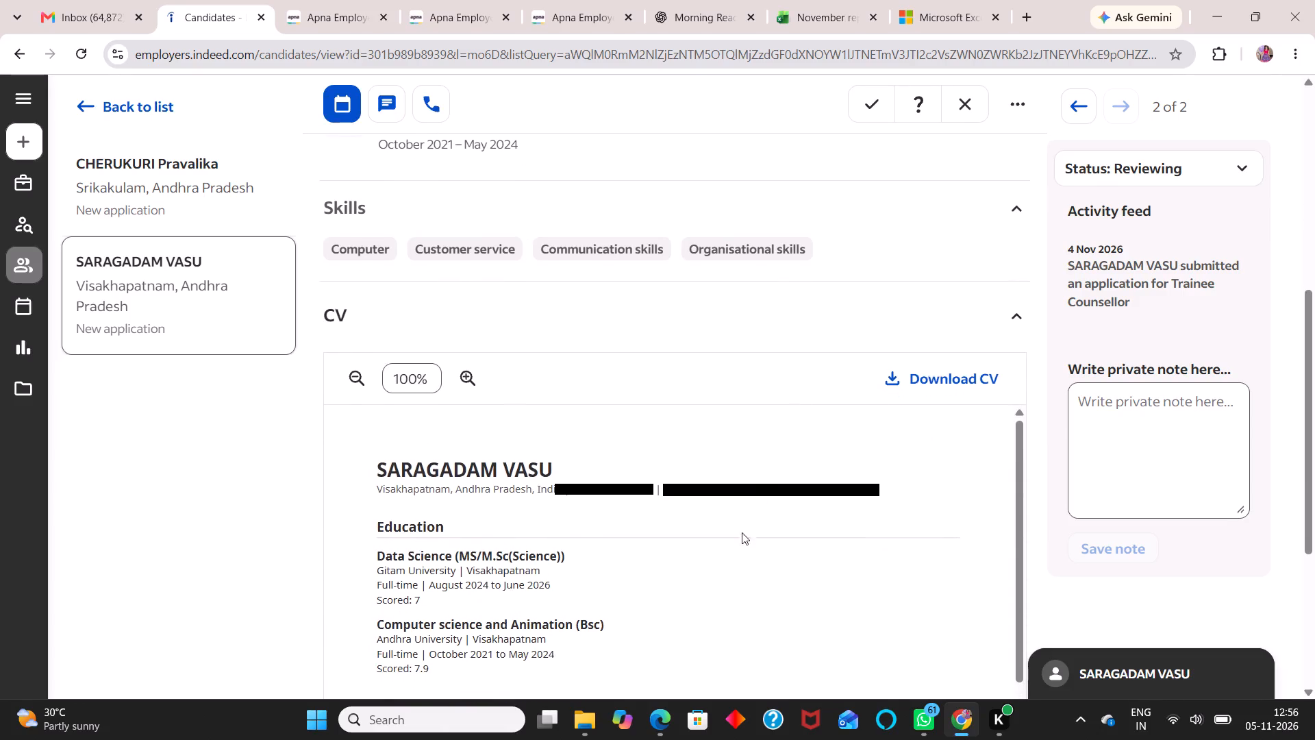
scroll(747, 576, "down", 5)
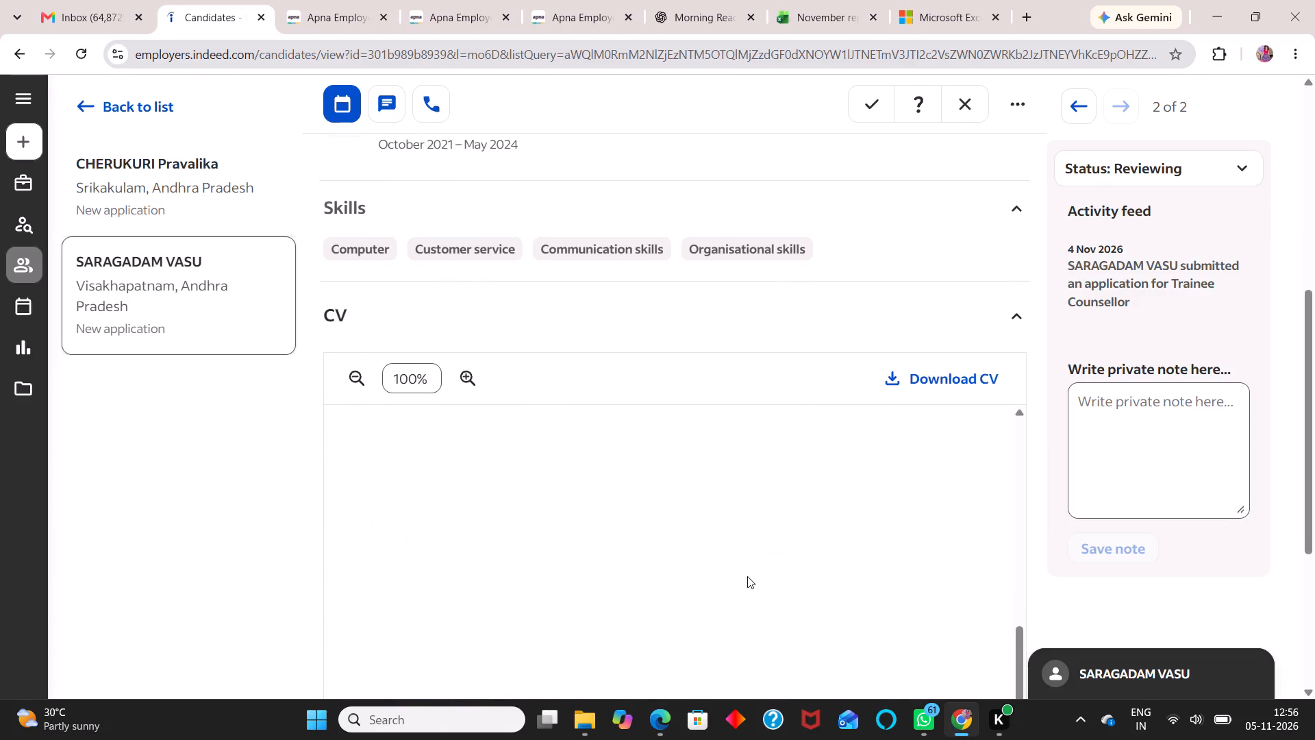
scroll(797, 432, "up", 5)
scroll(818, 272, "up", 2)
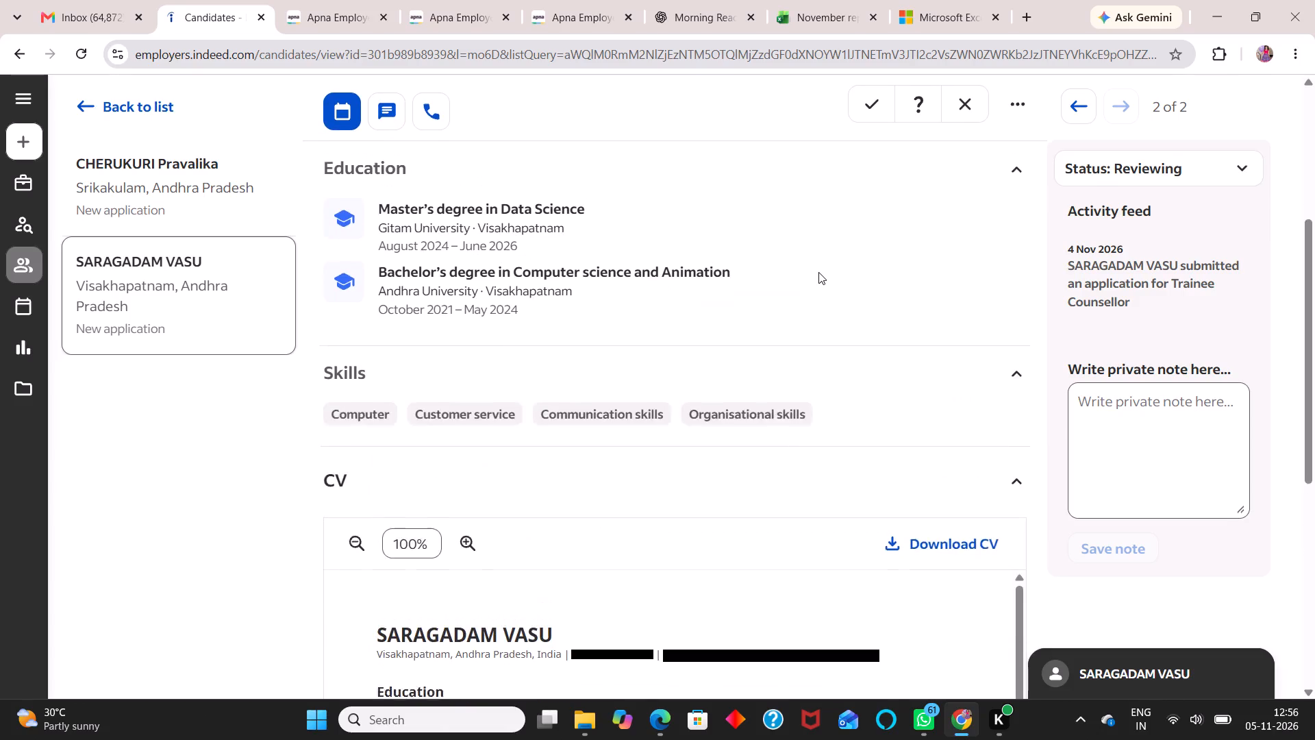
scroll(818, 272, "up", 2)
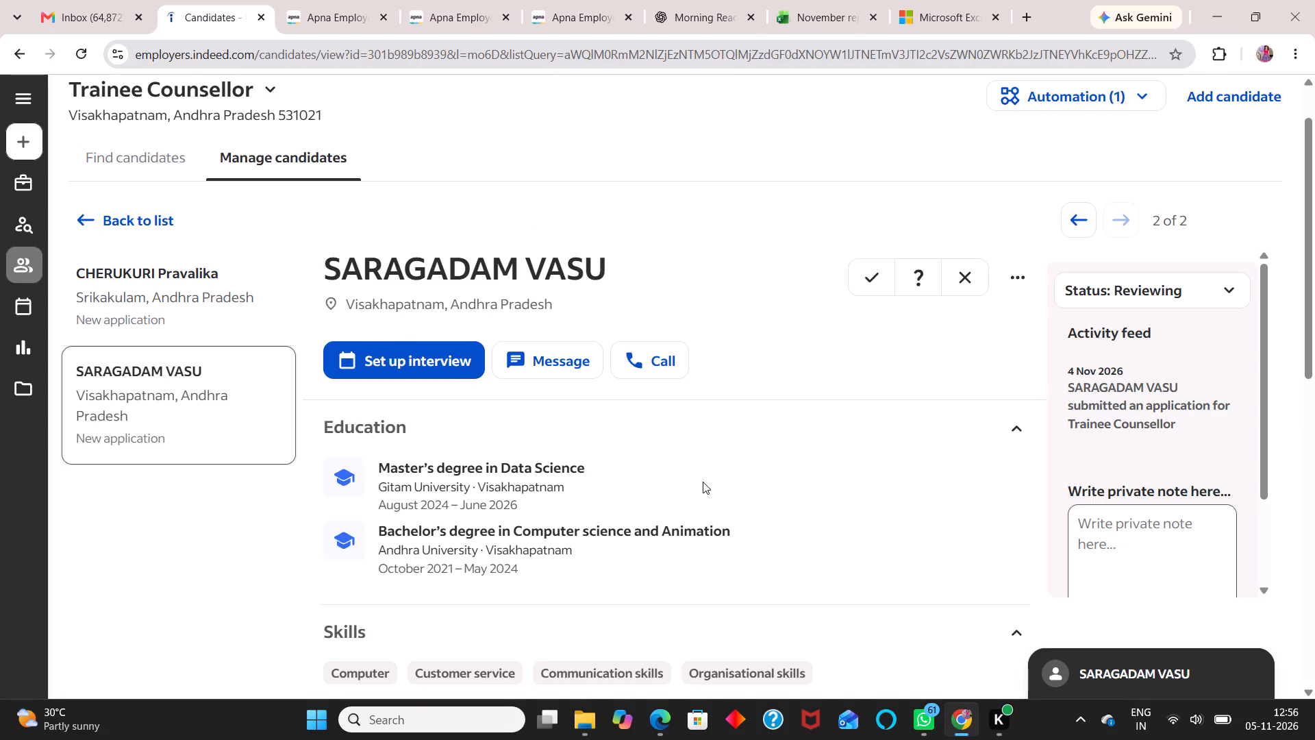
scroll(687, 573, "down", 3)
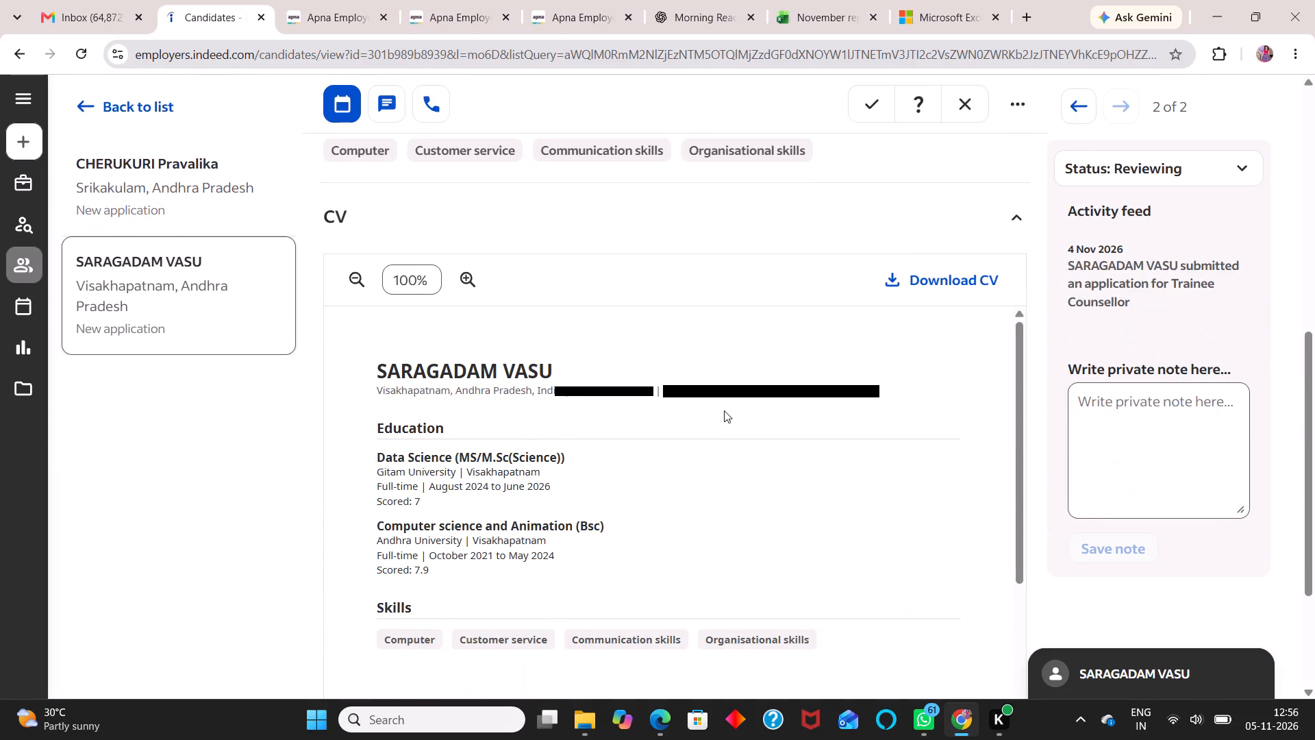
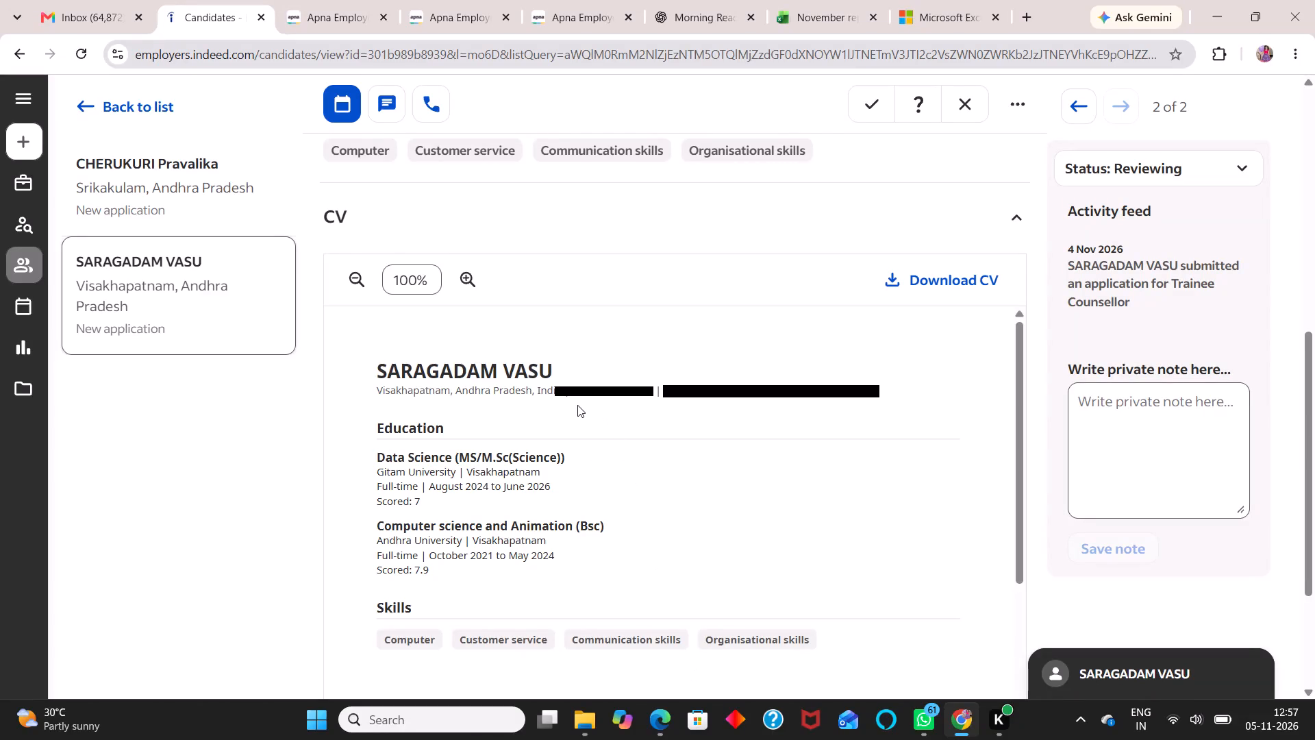
Send the Visakhapatnam Trainee Counsellor applicant the message "we reviewd your profile , please share your interview availability ?" and minimise the chat.
scroll(607, 519, "down", 7)
scroll(607, 519, "up", 6)
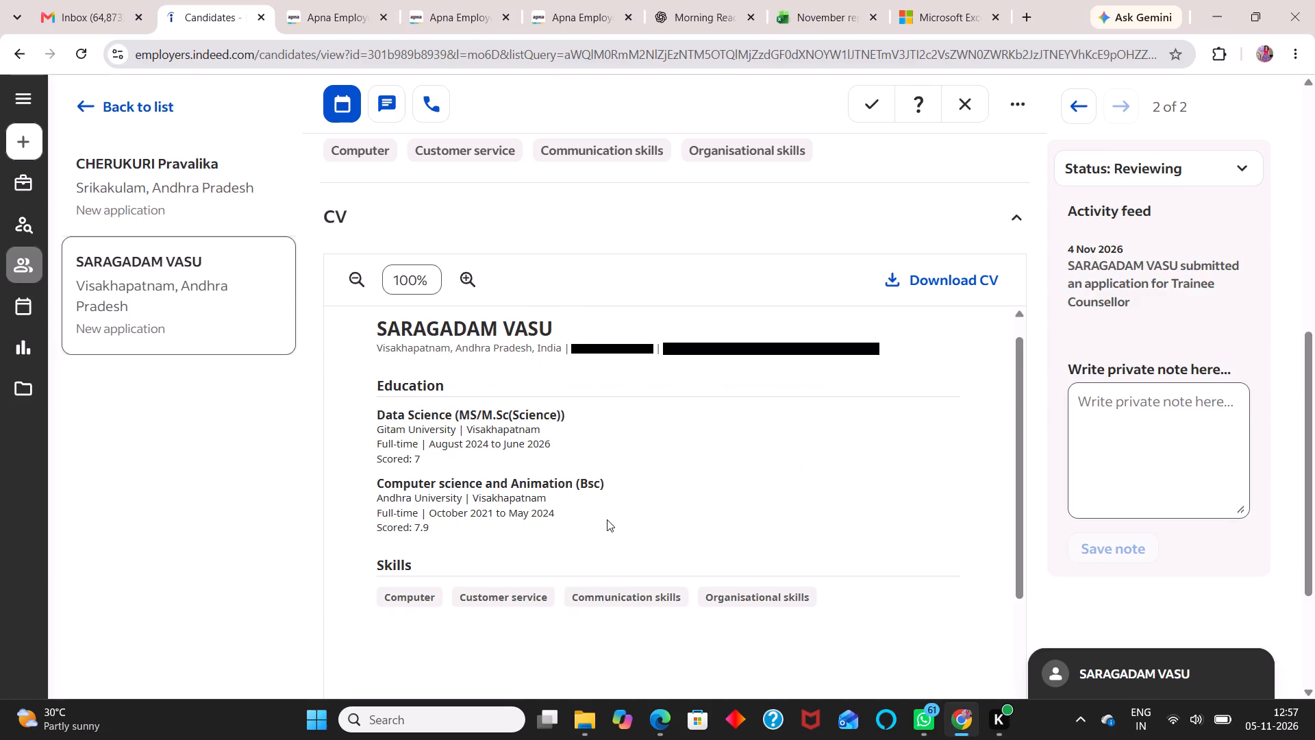
left_click(1150, 669)
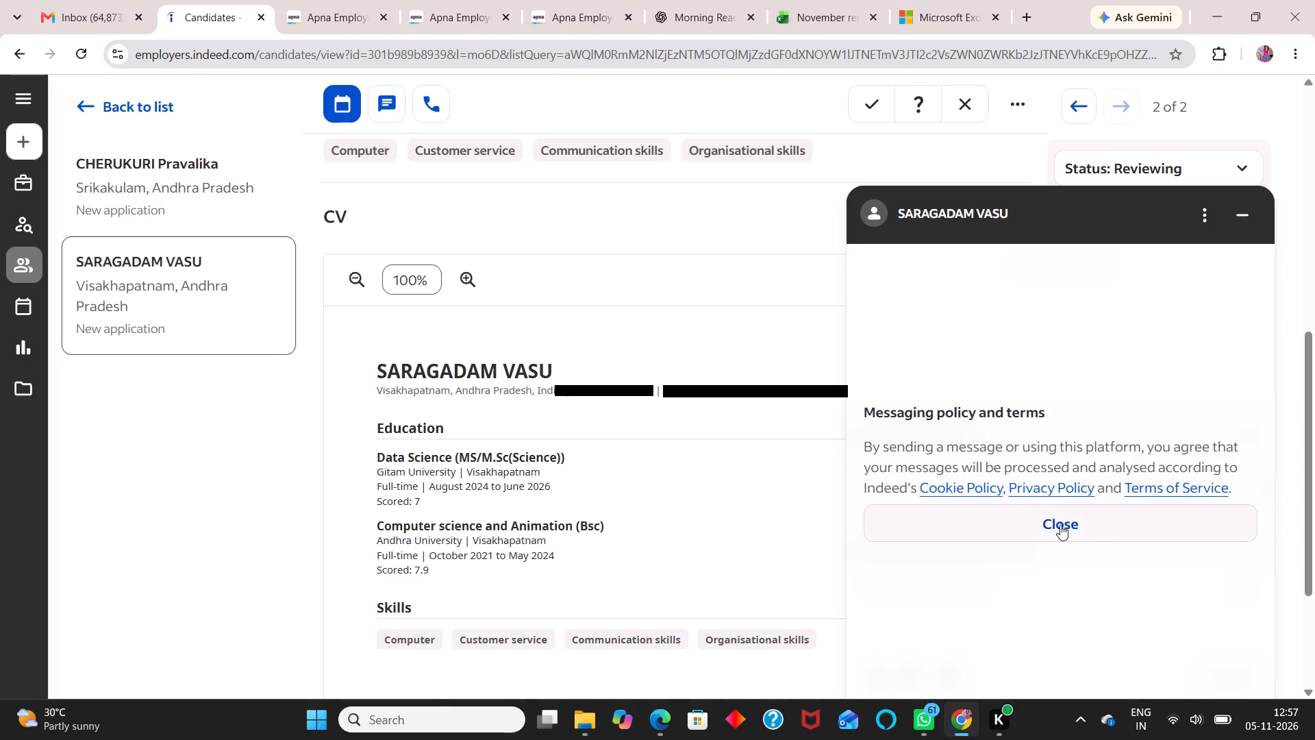
left_click(1064, 529)
left_click(983, 597)
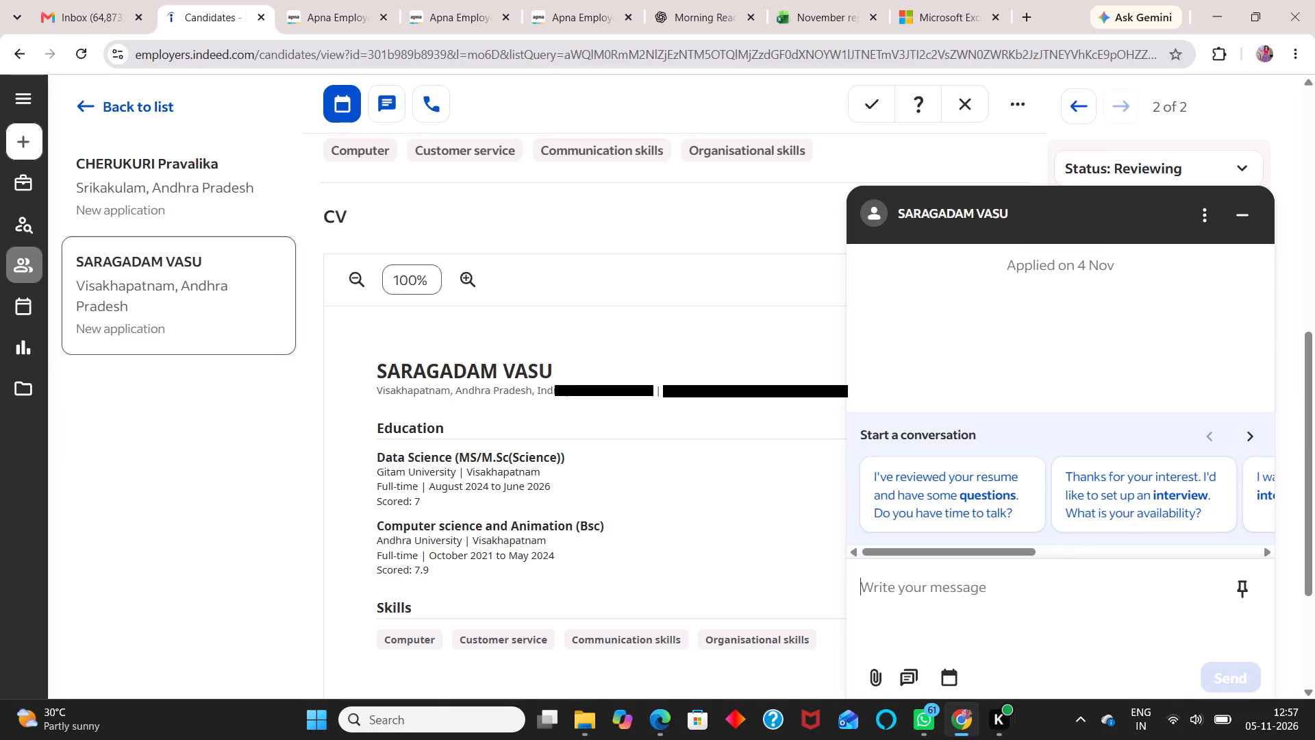
type("we reviews")
key("BackSpace")
key("d")
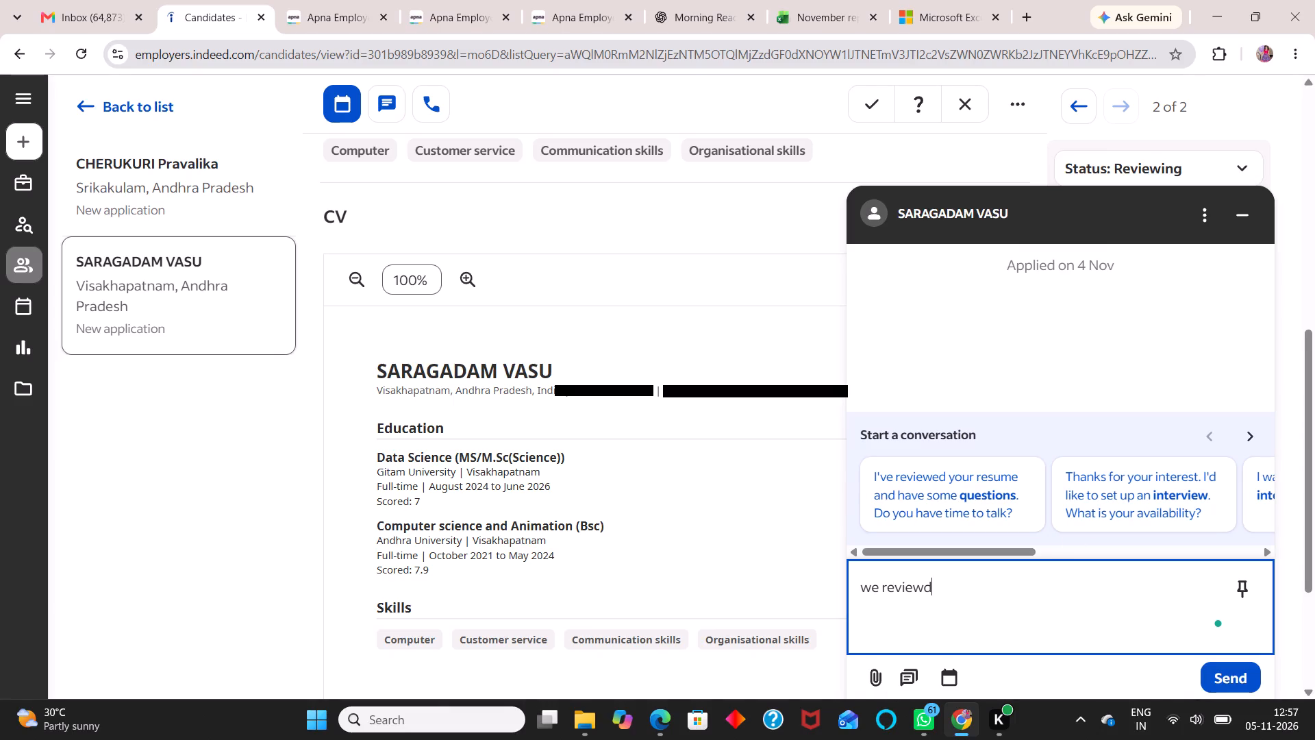
key("space")
type("your profile")
key("space")
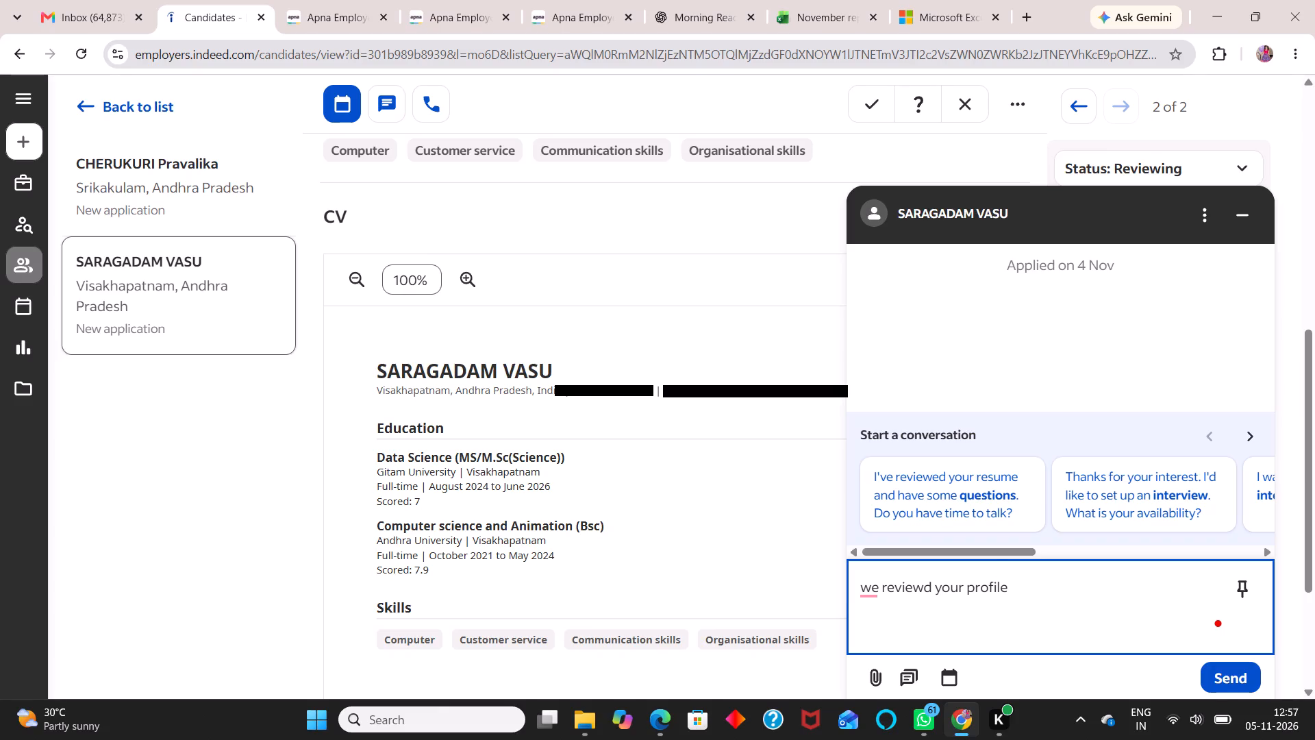
type(", please share your interview availability")
key("space")
key("shift+question")
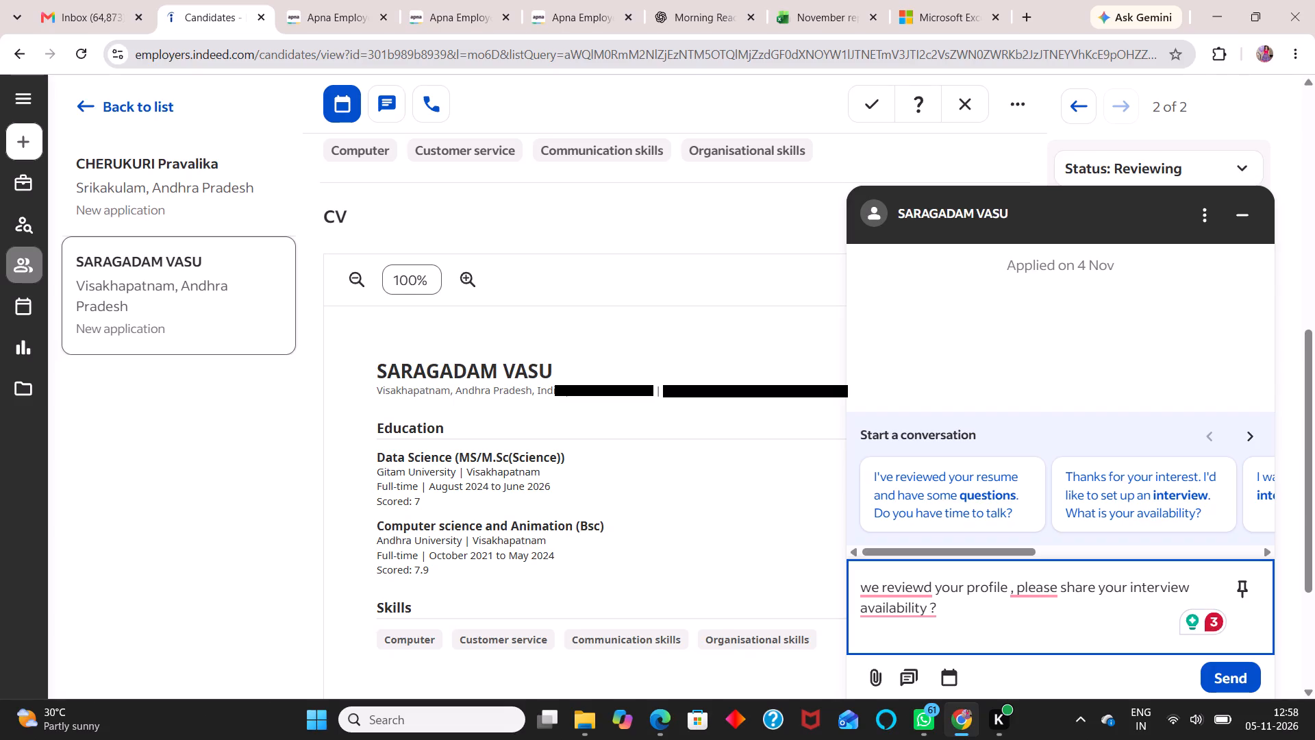
left_click(1220, 675)
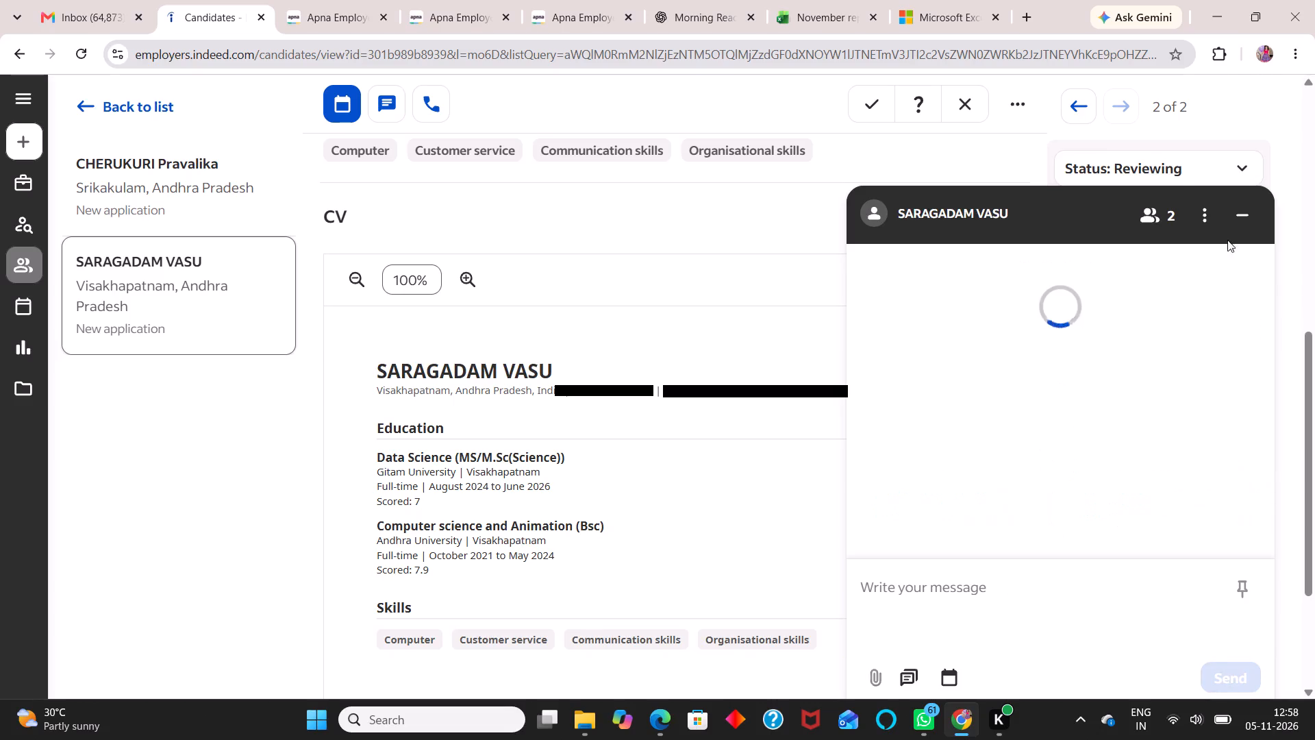
left_click(1236, 210)
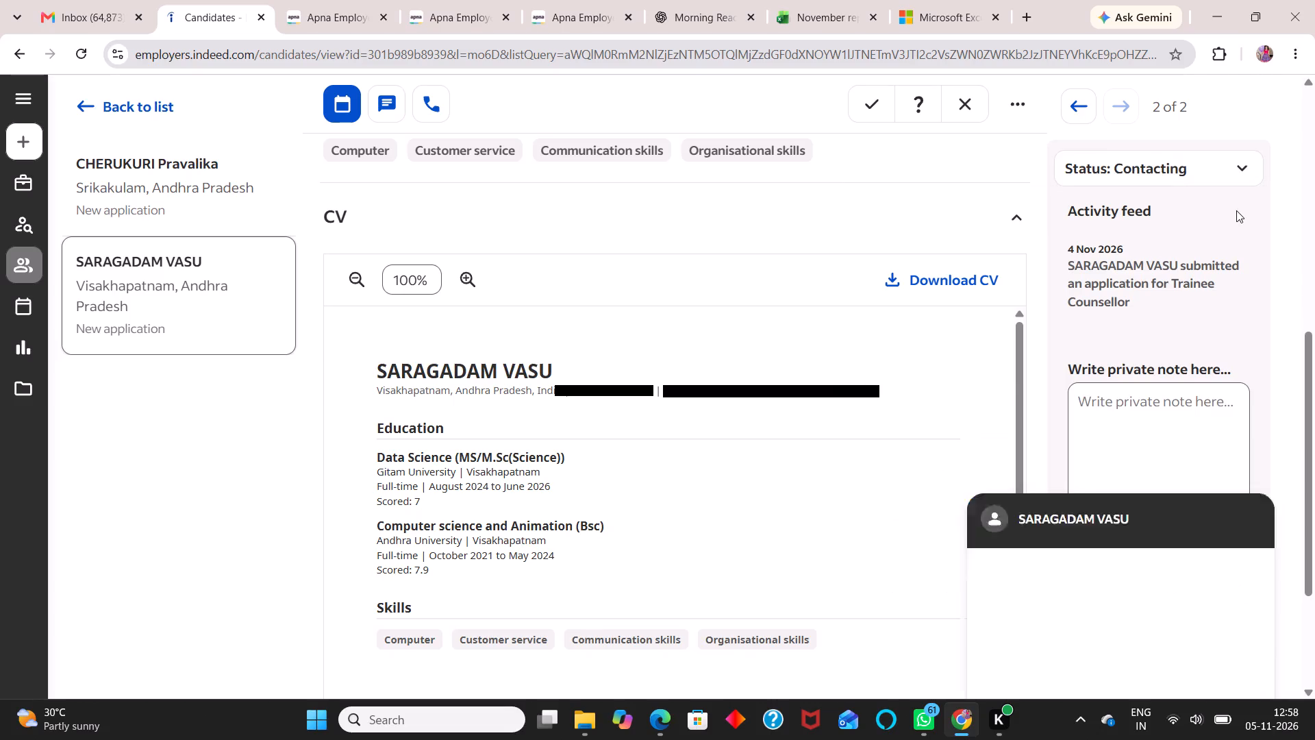
Display the new applications for the Telecaller job in Visakhapatnam, posted 4 November 2026.
left_click(27, 176)
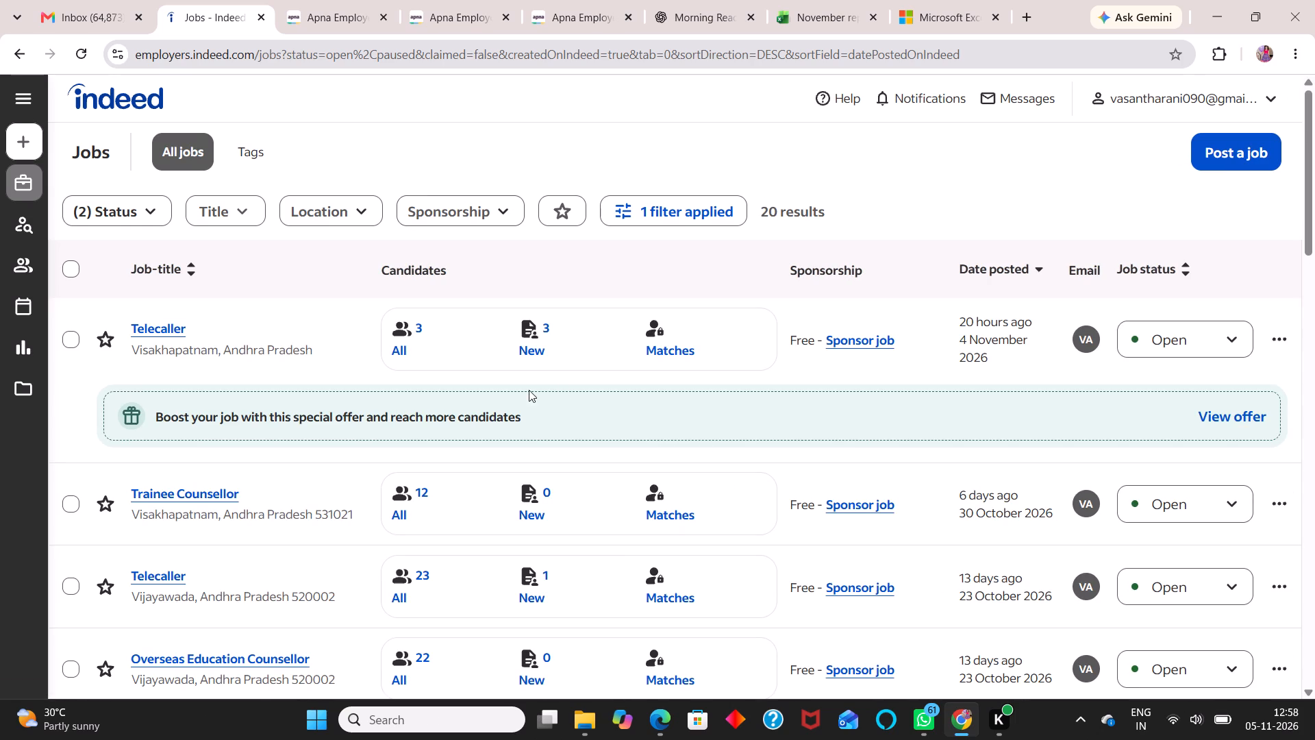
left_click(535, 347)
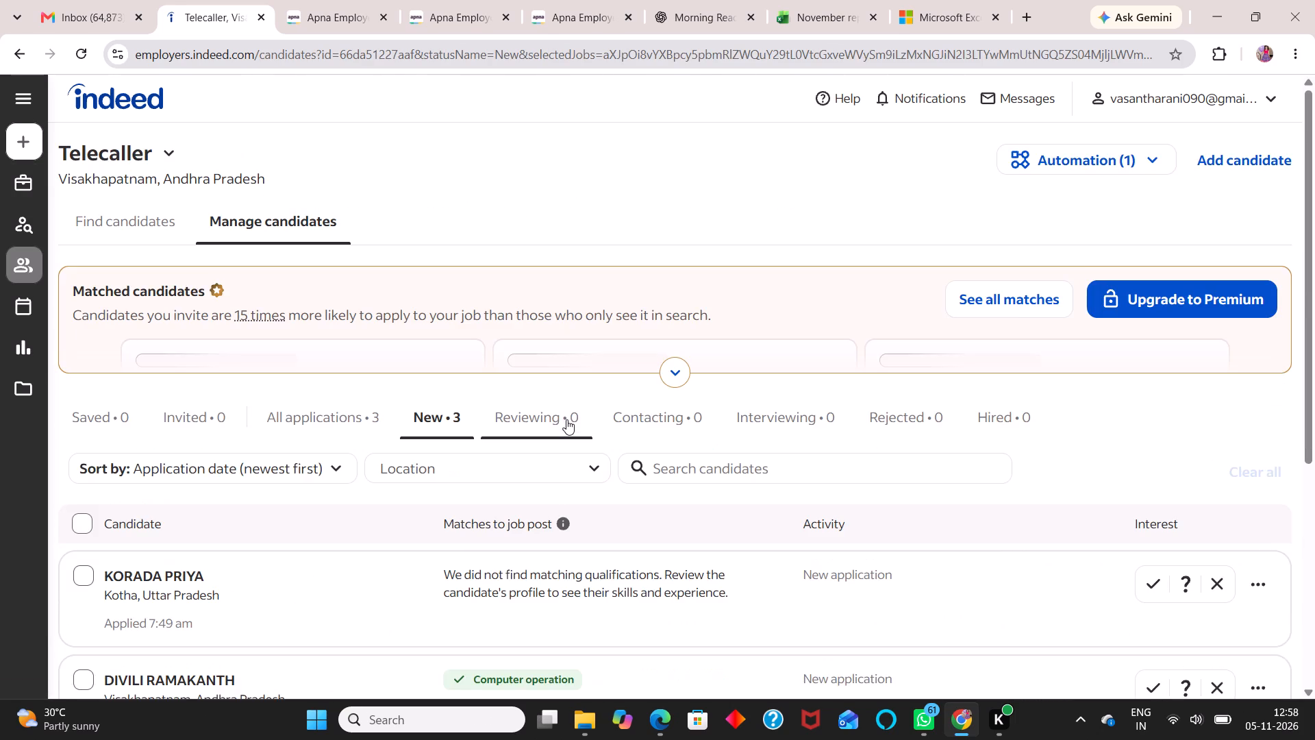
scroll(566, 419, "down", 4)
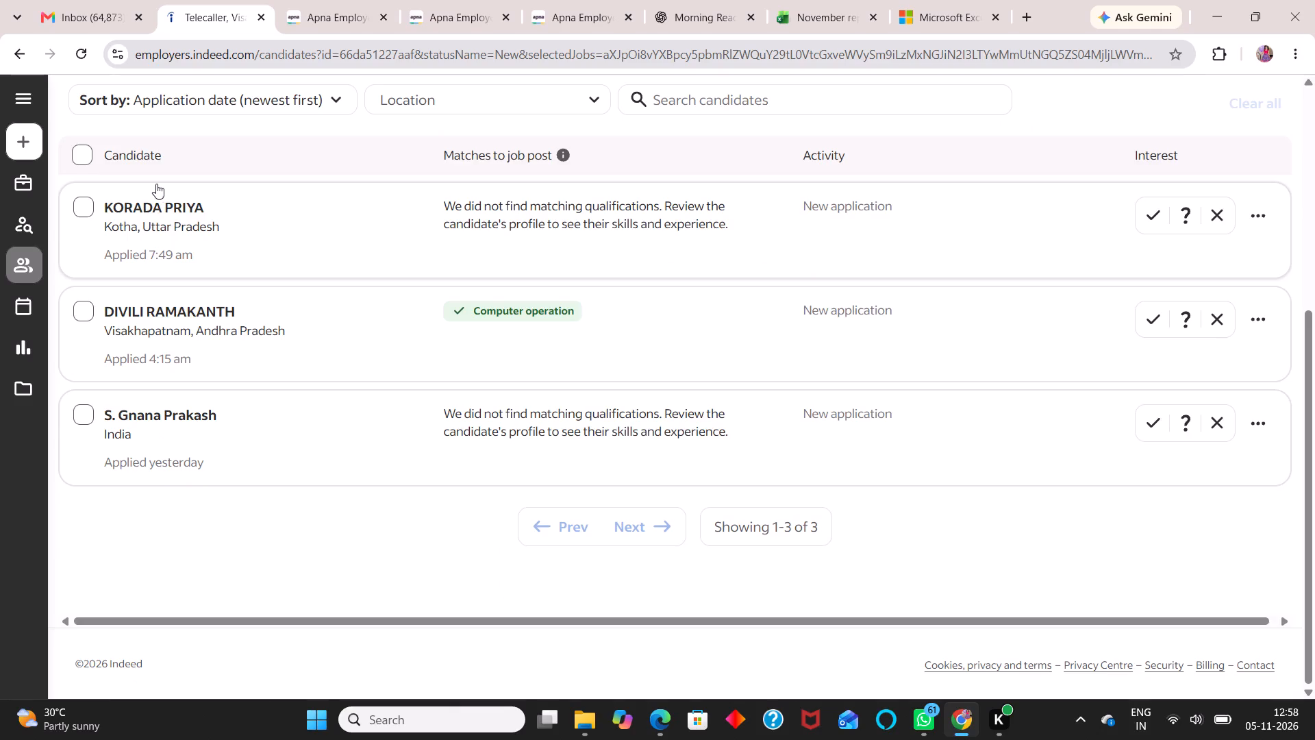
Open the first new Telecaller applicant, listed under Kotha, and read the CV through to its declaration.
left_click(156, 206)
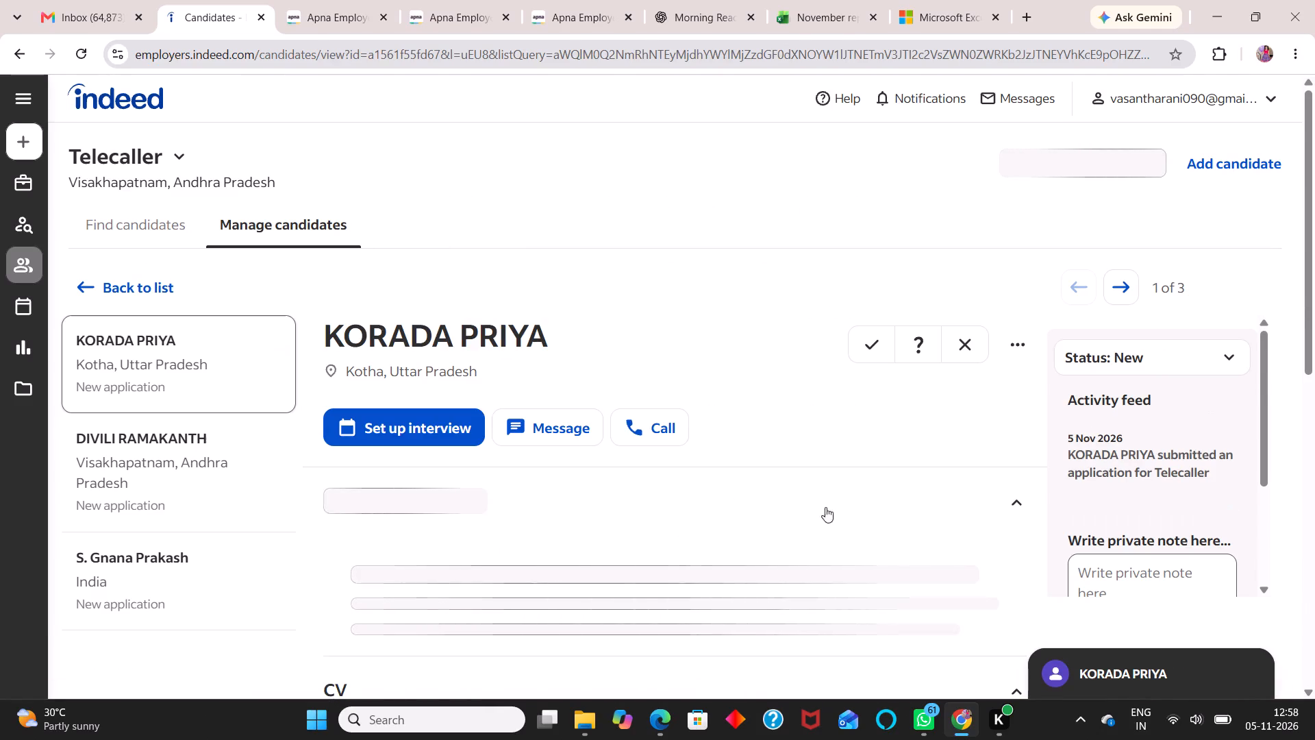
scroll(792, 425, "down", 4)
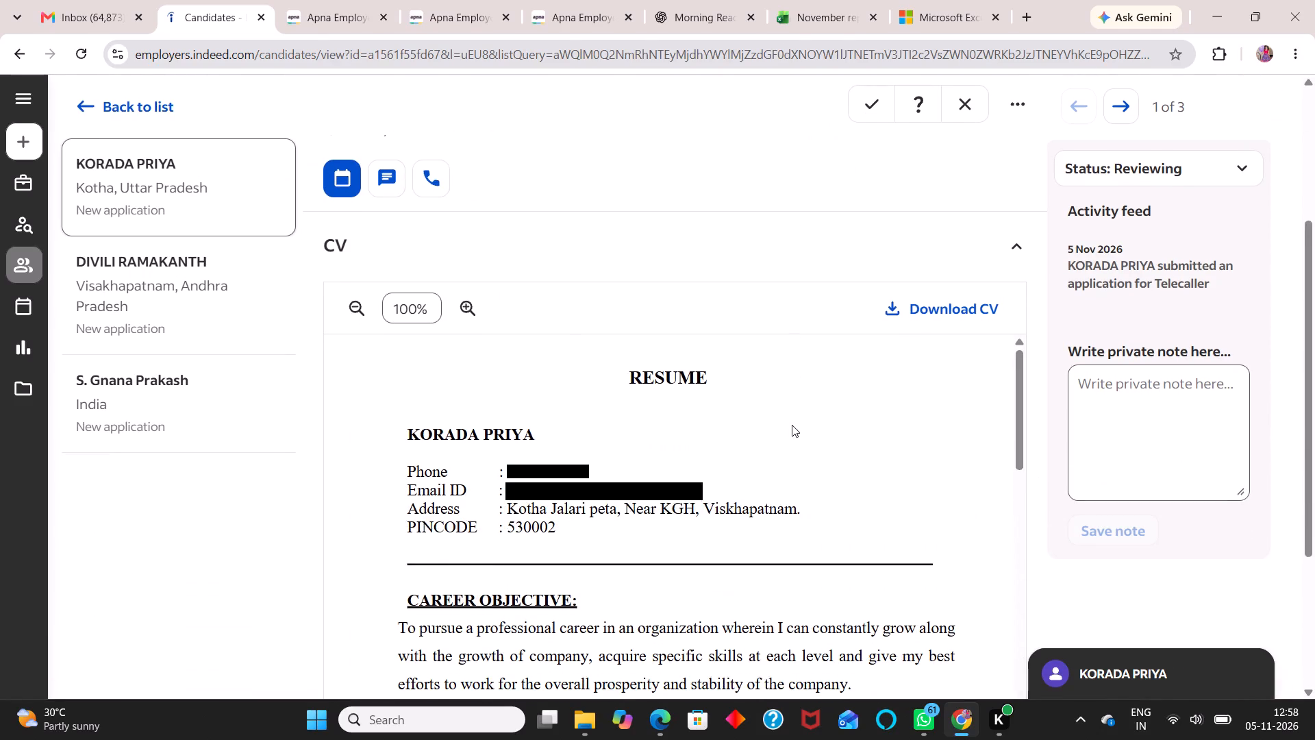
scroll(742, 554, "down", 4)
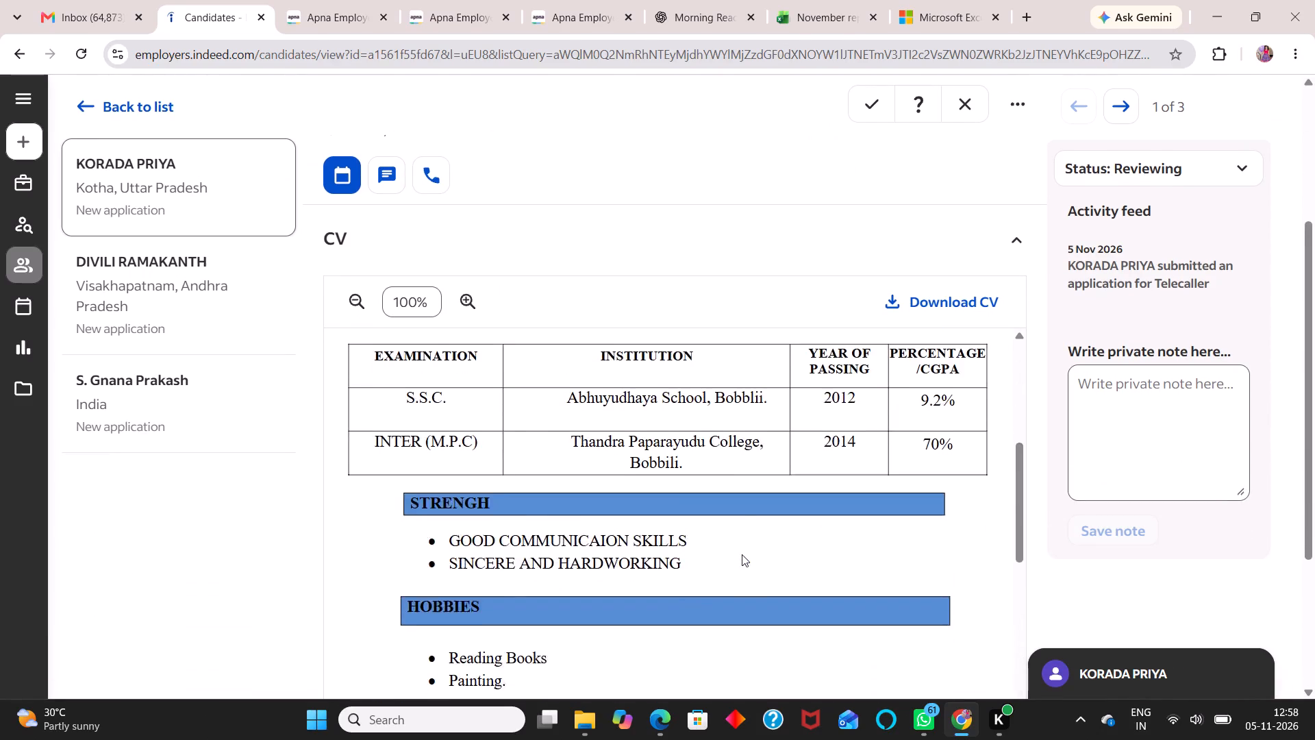
scroll(742, 554, "down", 4)
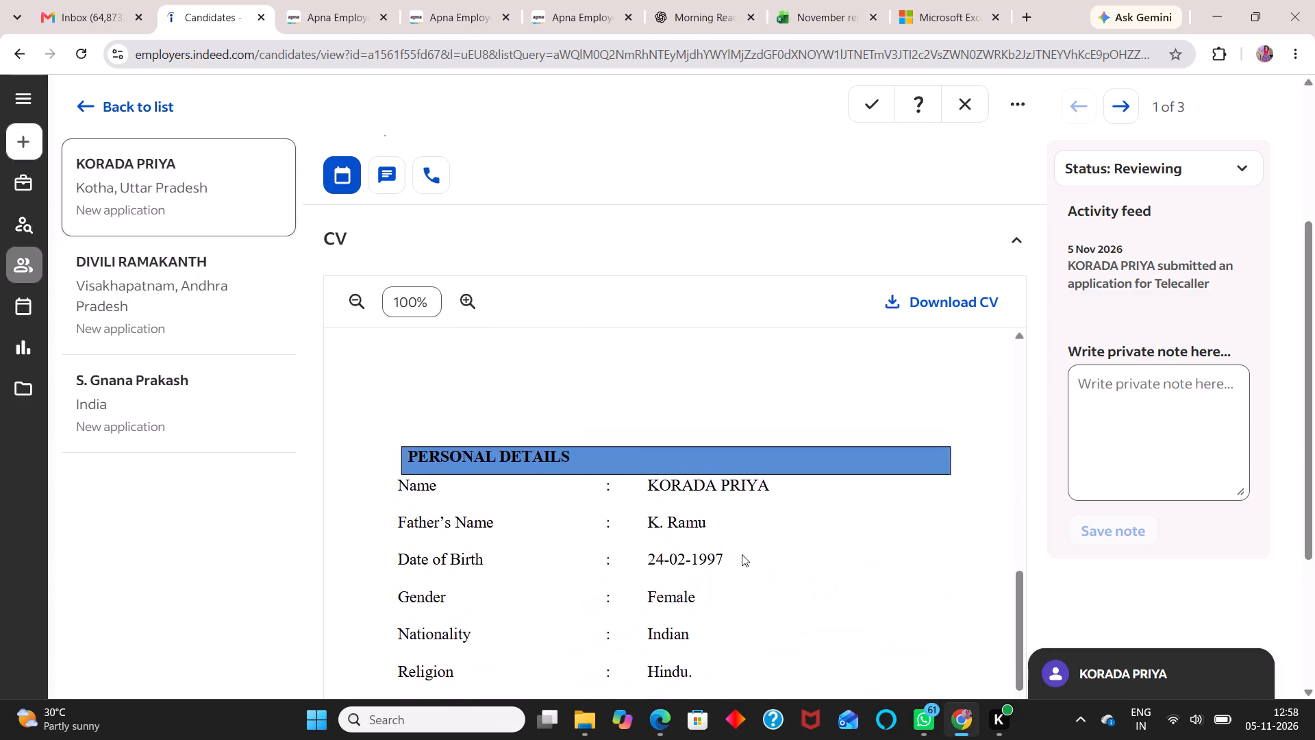
scroll(742, 554, "down", 4)
scroll(775, 451, "down", 1)
scroll(775, 451, "up", 3)
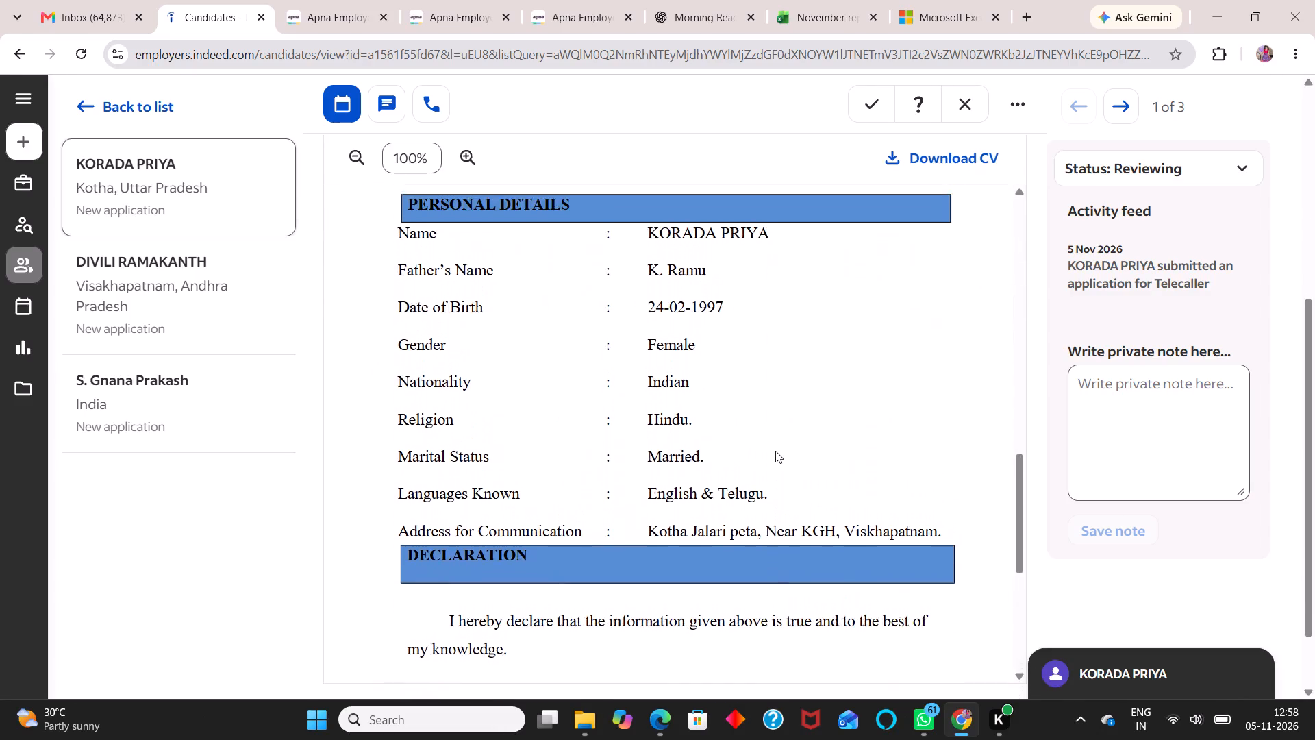
scroll(775, 451, "up", 8)
scroll(697, 536, "right", 1)
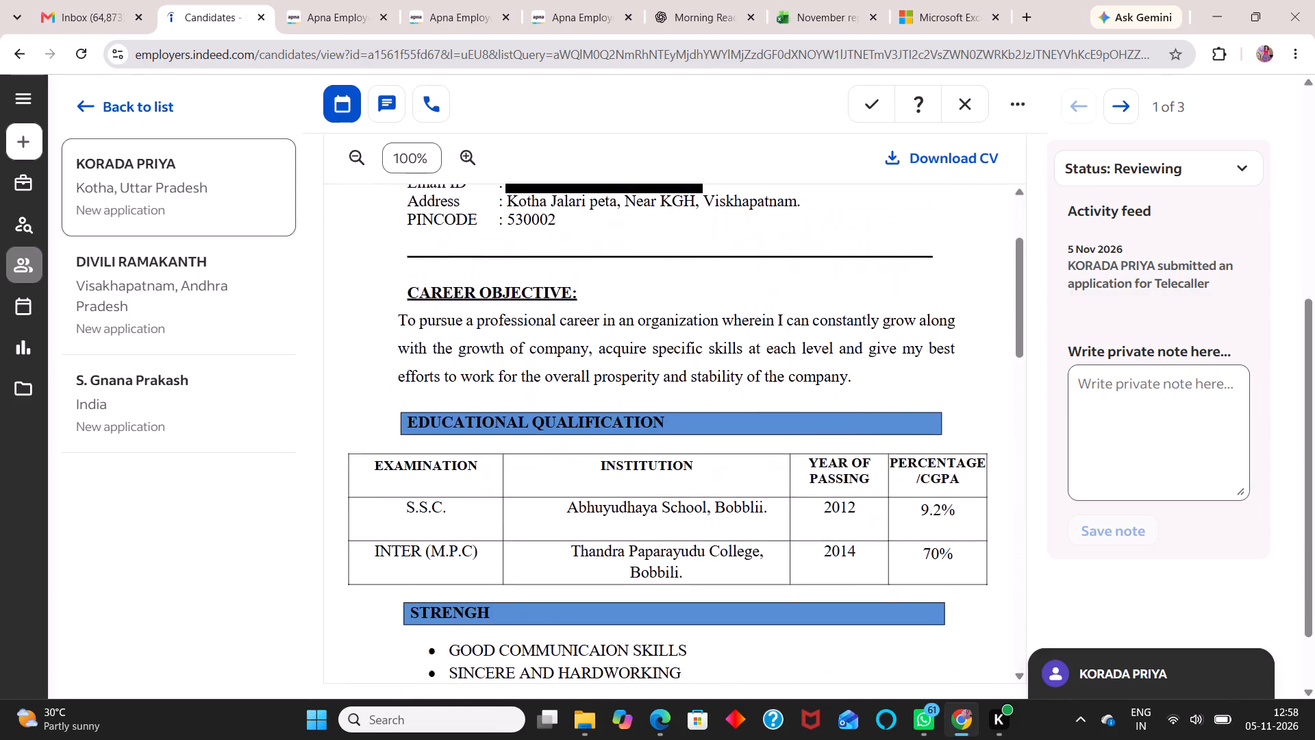
scroll(697, 536, "right", 1)
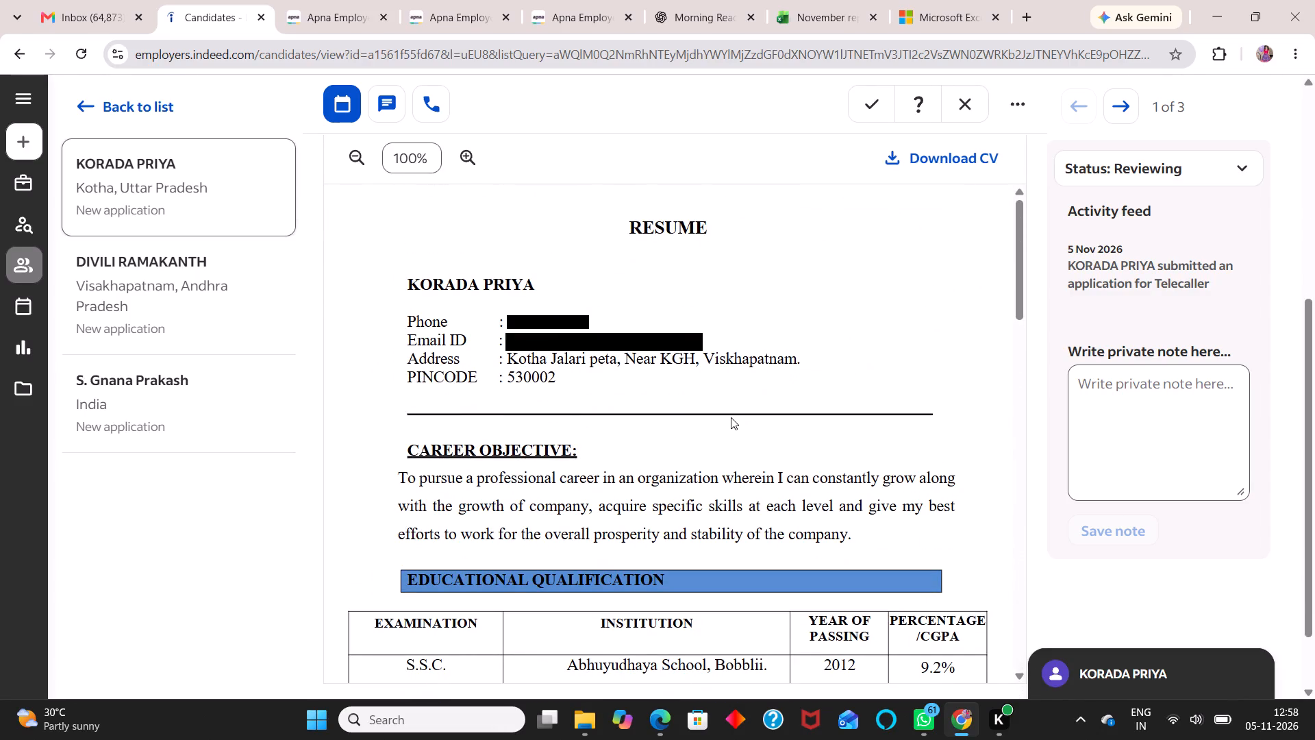
Re-examine the education, strengths and work experience sections of the first Telecaller applicant's CV.
scroll(694, 485, "down", 3)
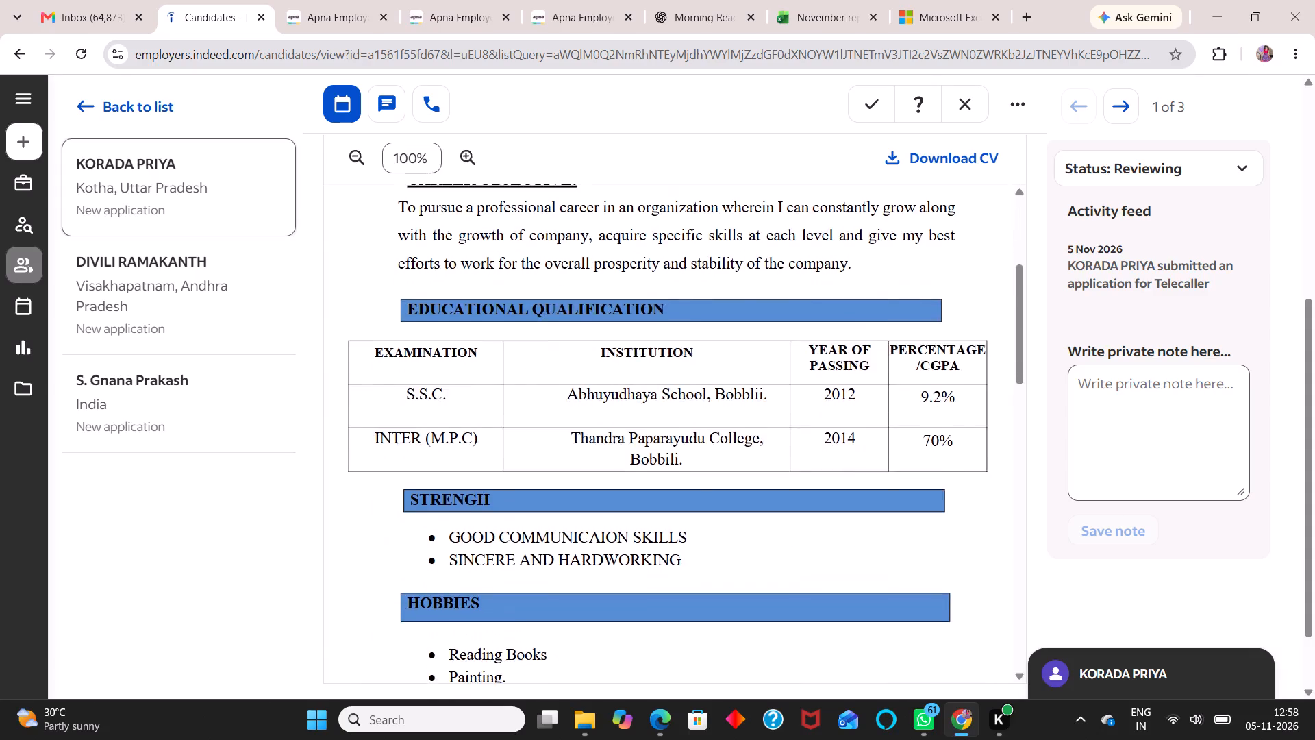
scroll(694, 485, "down", 1)
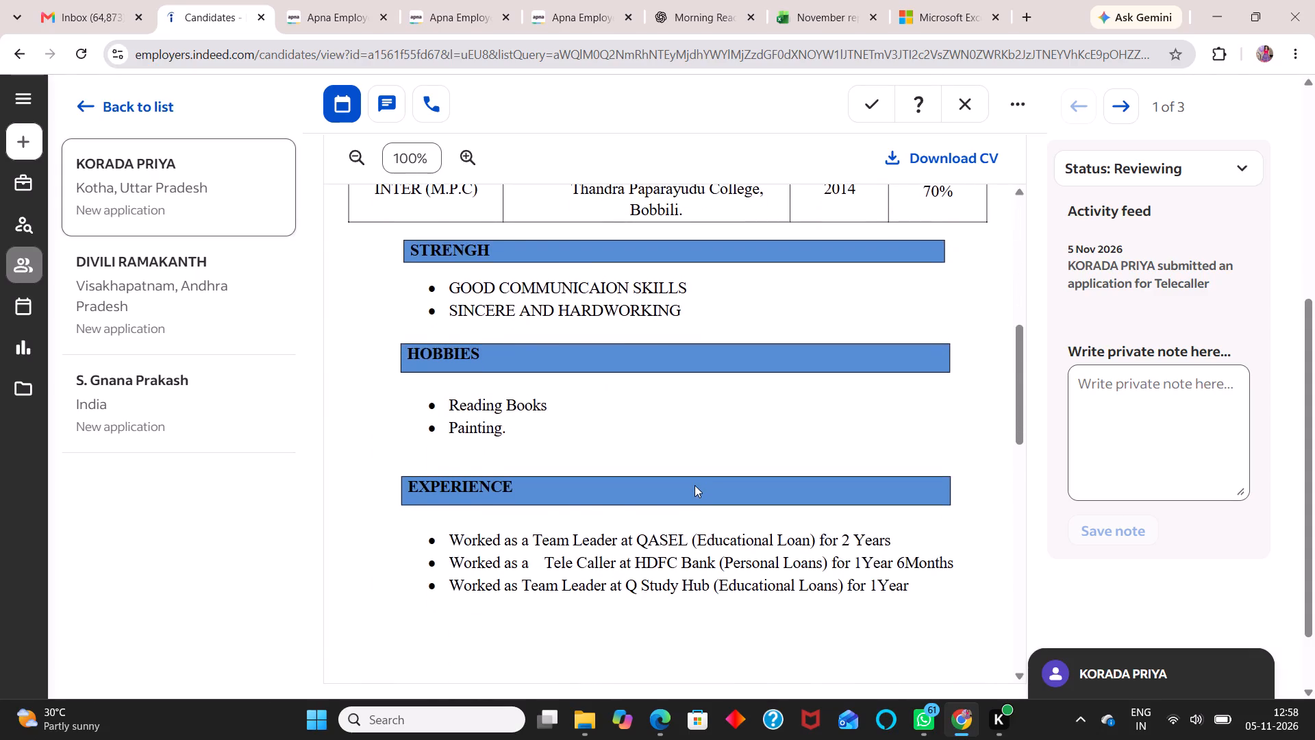
scroll(694, 485, "down", 2)
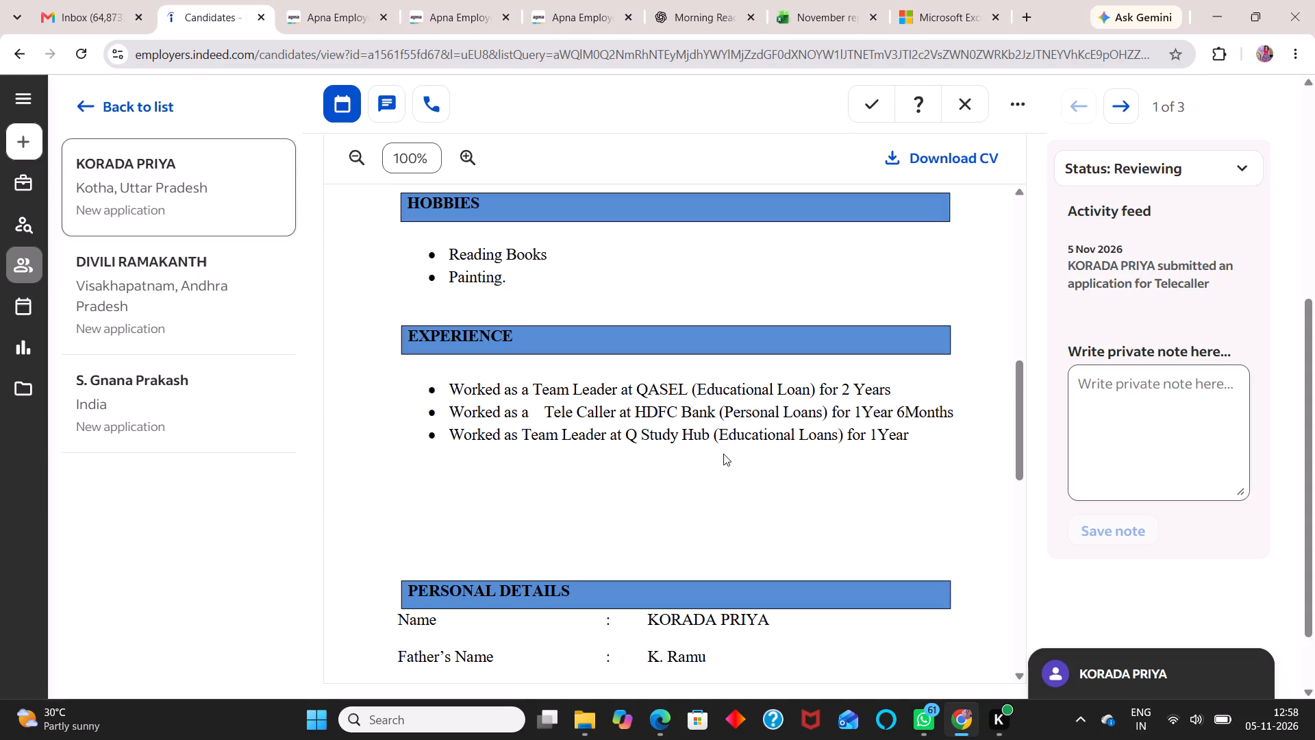
scroll(772, 372, "up", 5)
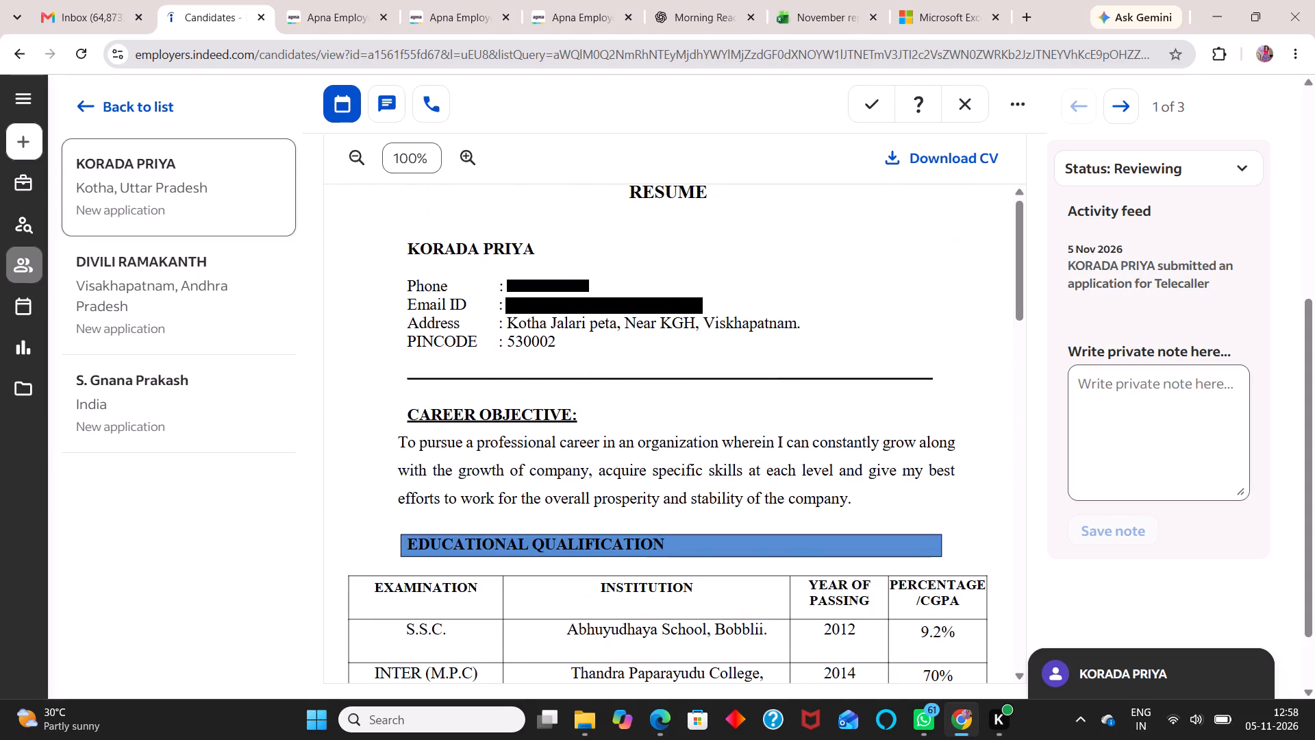
scroll(721, 481, "down", 1)
scroll(721, 481, "up", 3)
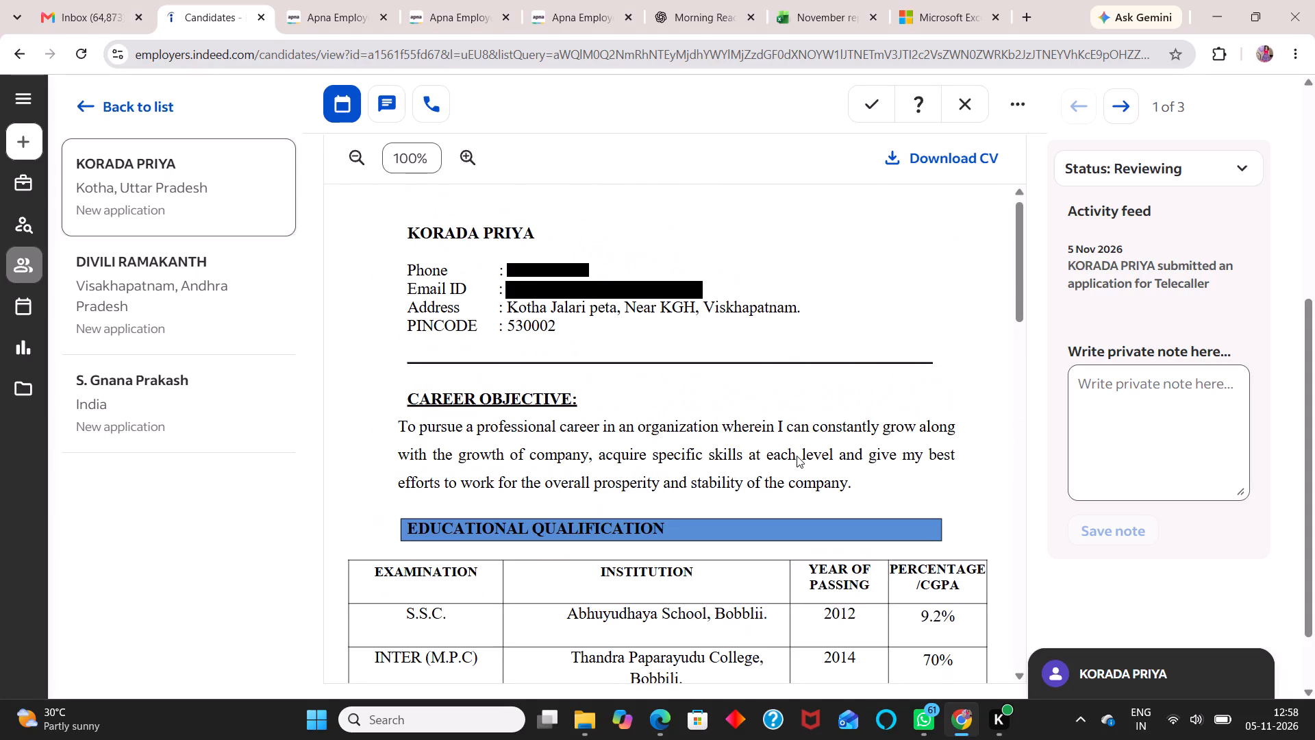
scroll(797, 456, "up", 5)
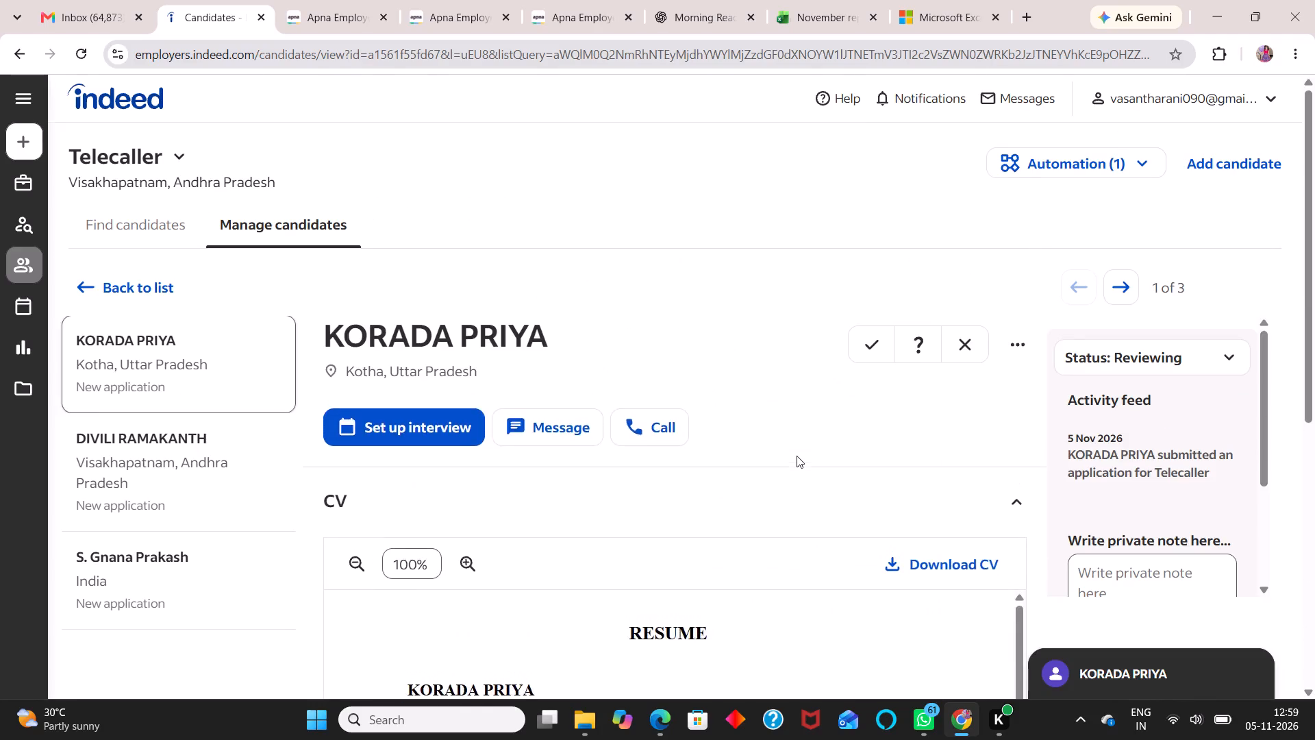
scroll(797, 456, "down", 4)
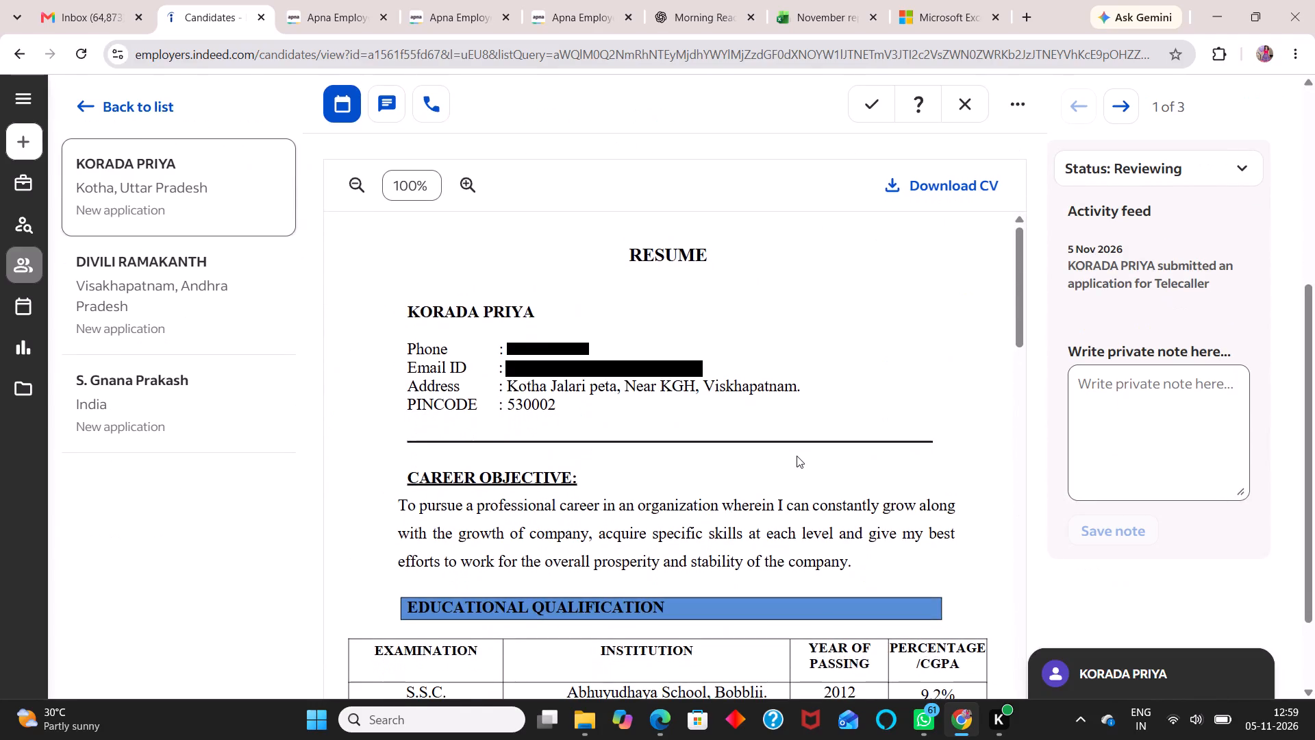